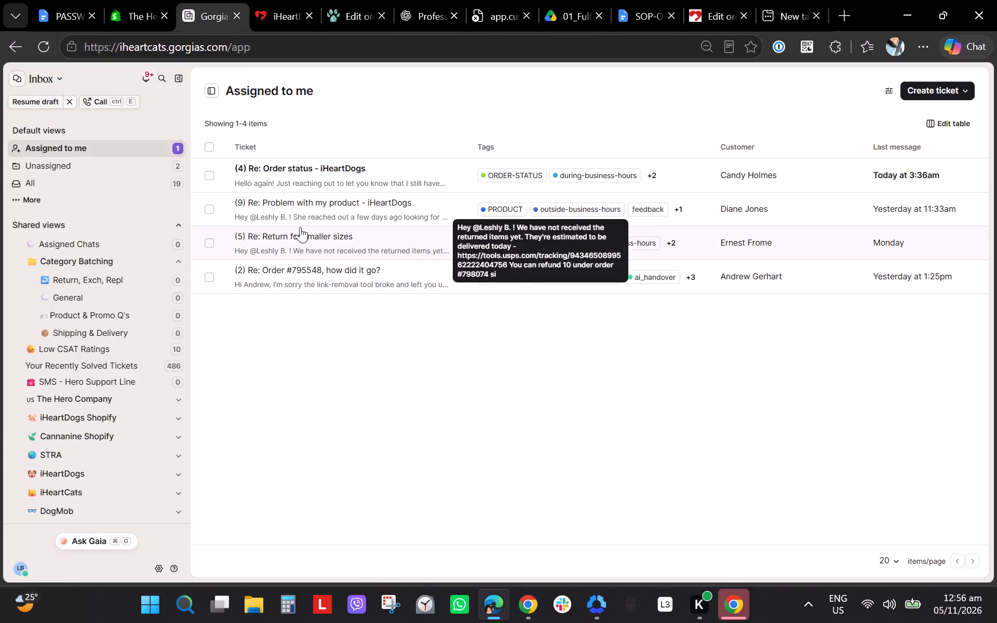
Open the assigned ticket "Re: Problem with my product - iHeartDogs" and dismiss the antivirus-expiry pop-up covering it.
click(313, 206)
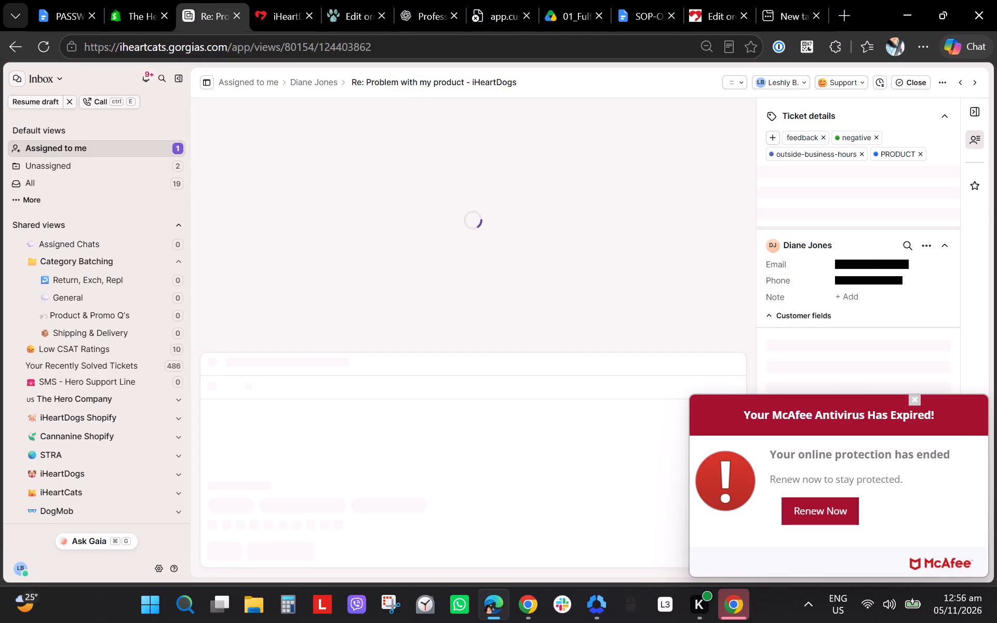
click(913, 398)
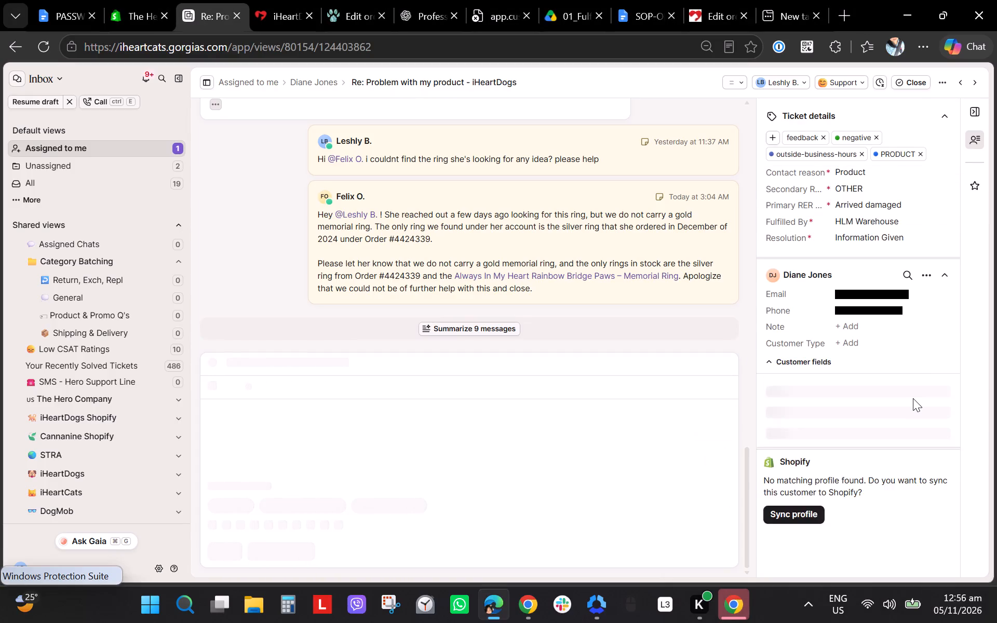
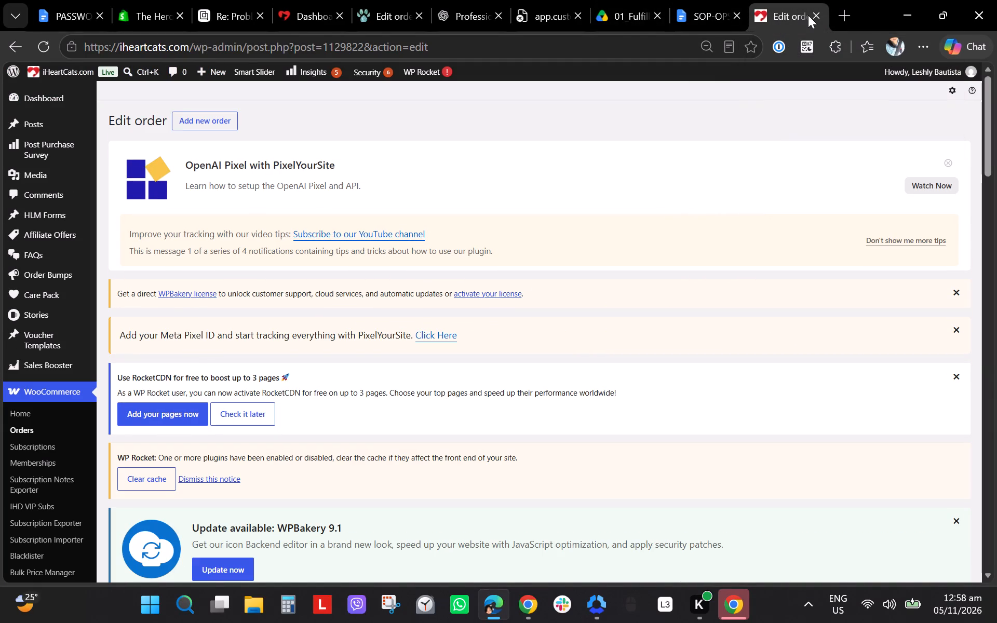
Move the iHeartCats order-editing tab beside the other Edit order tab, just before the ChatGPT conversation.
drag(779, 18, 580, 18)
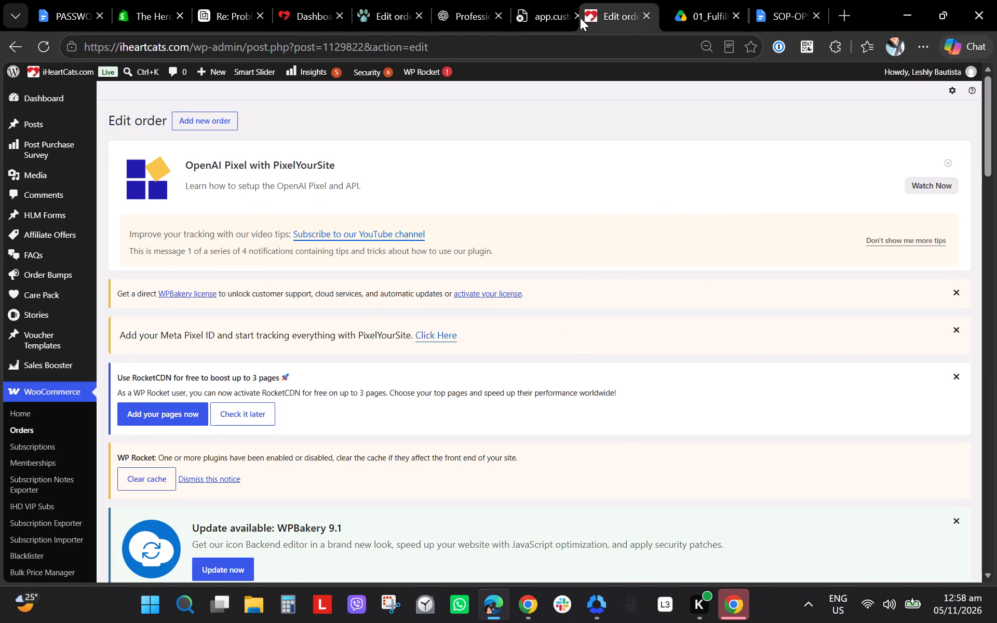
drag(580, 18, 464, 21)
Check the ChatGPT conversation tab and close the unneeded "app.cust…" tab after it.
click(535, 24)
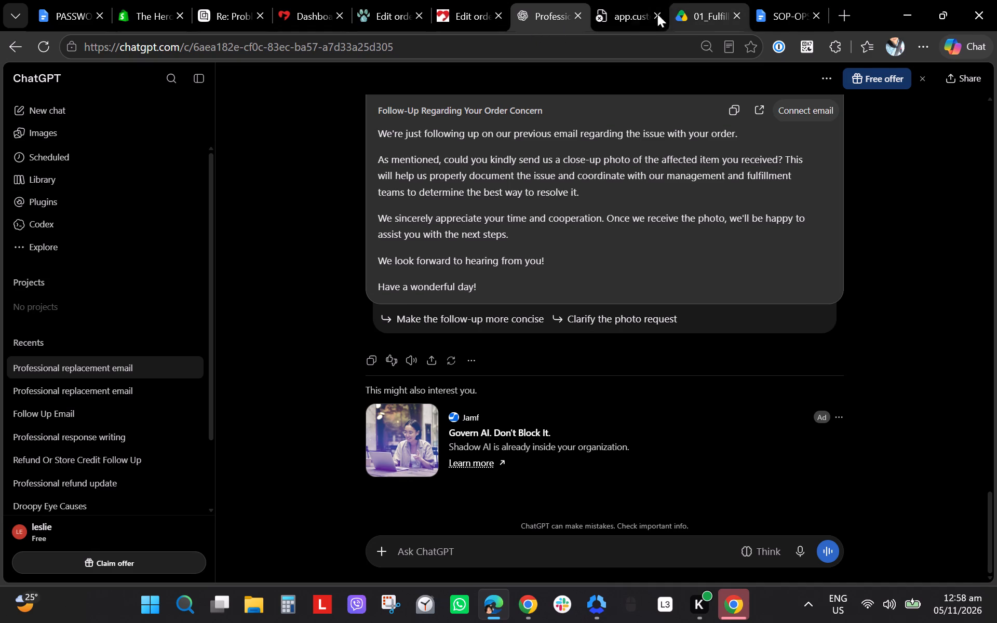
click(636, 21)
click(657, 12)
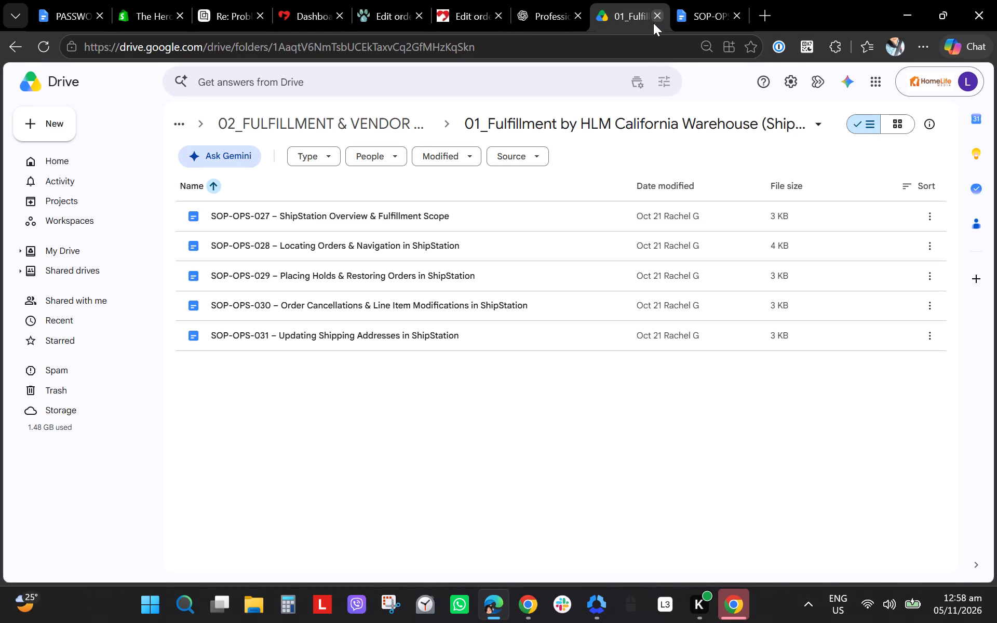
Close the Google Drive folder of California warehouse fulfillment SOPs, keeping the SOP-OPS-028 document open.
click(659, 19)
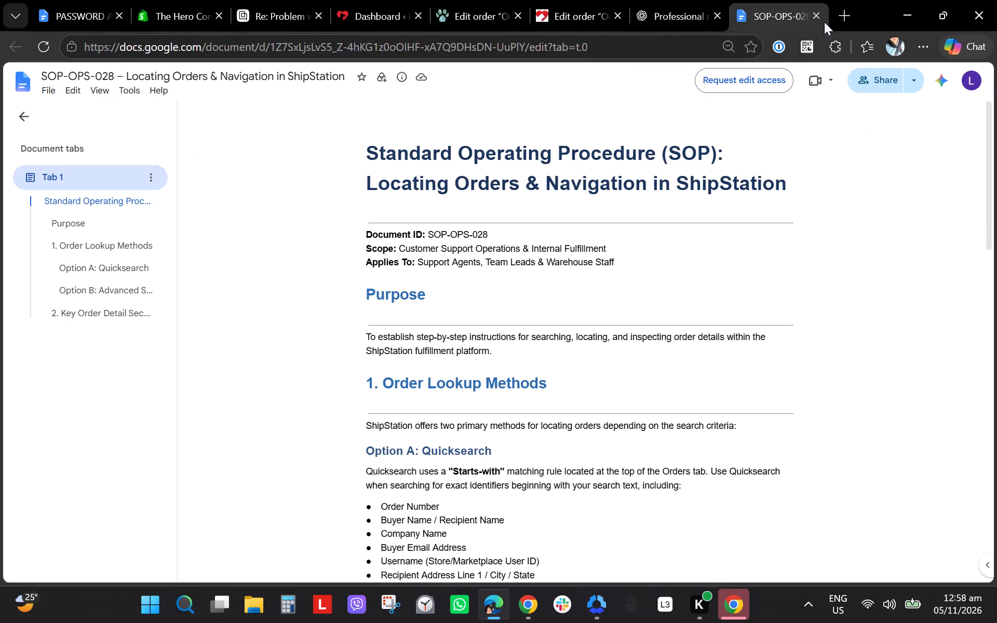
Open ShipStation's awaiting-shipment orders page in a new browser tab.
click(840, 17)
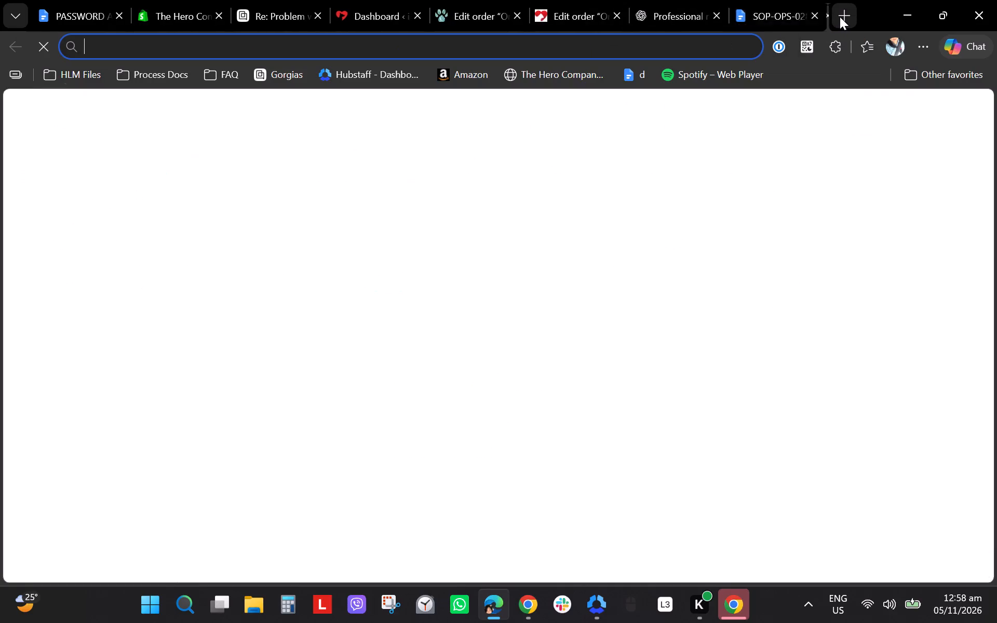
key(ctrl+shift+x)
text(shipst)
key(Return)
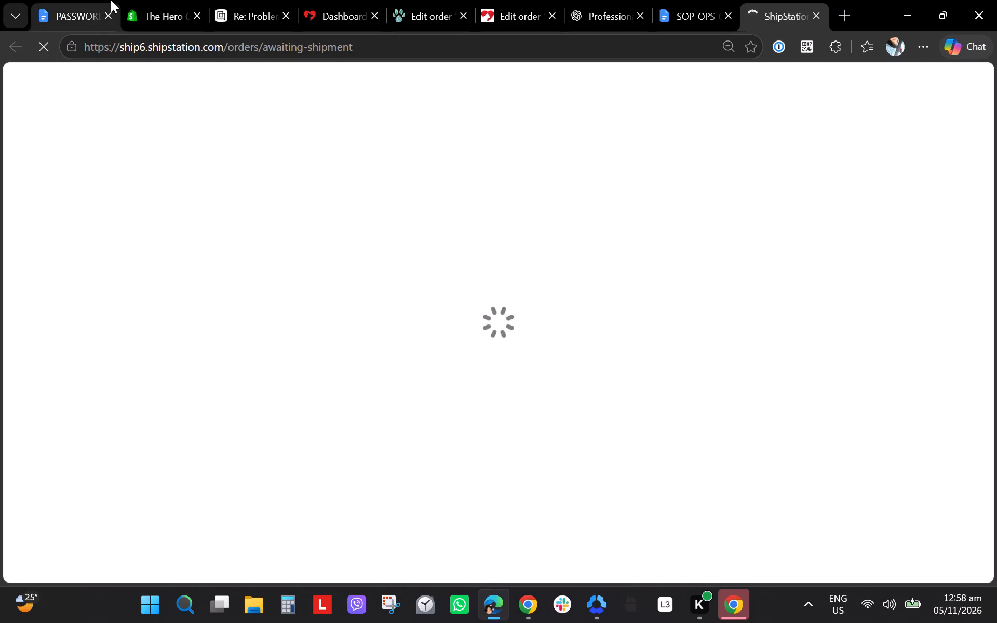
Return to the Gorgias support inbox and open the Unassigned ticket view.
click(174, 16)
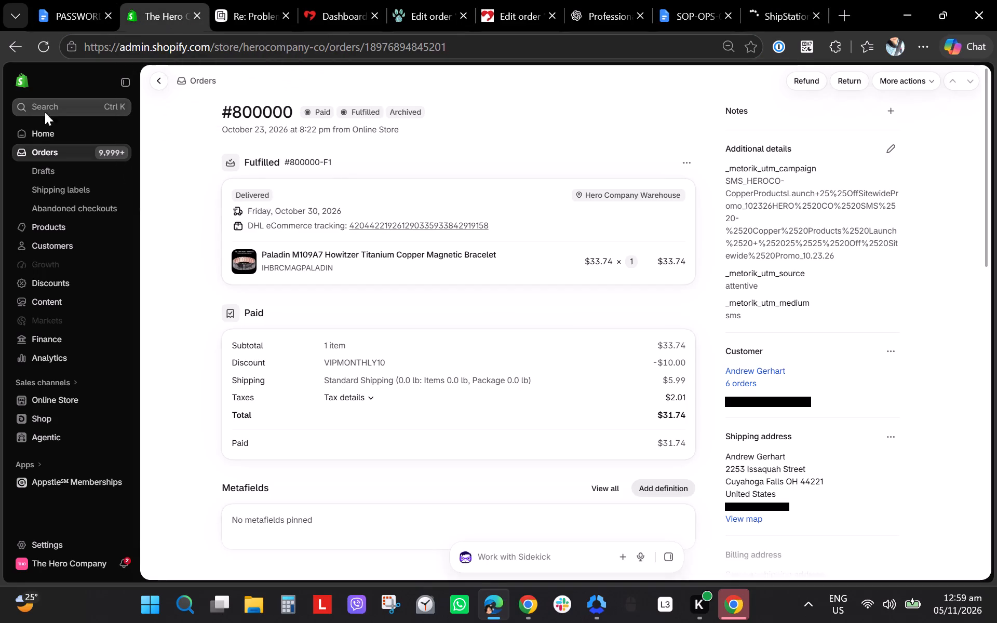
click(238, 17)
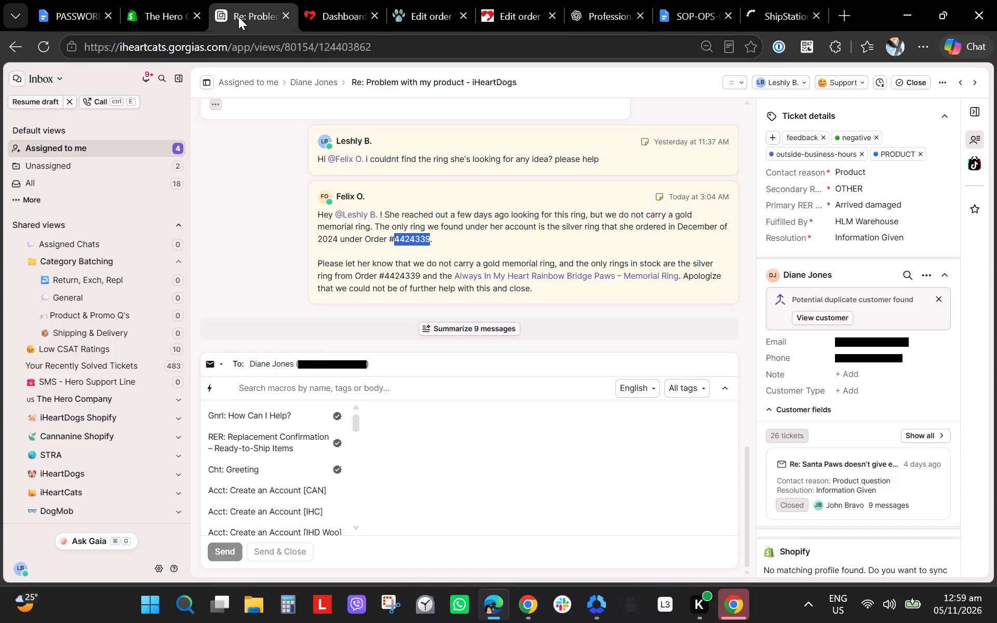
click(122, 165)
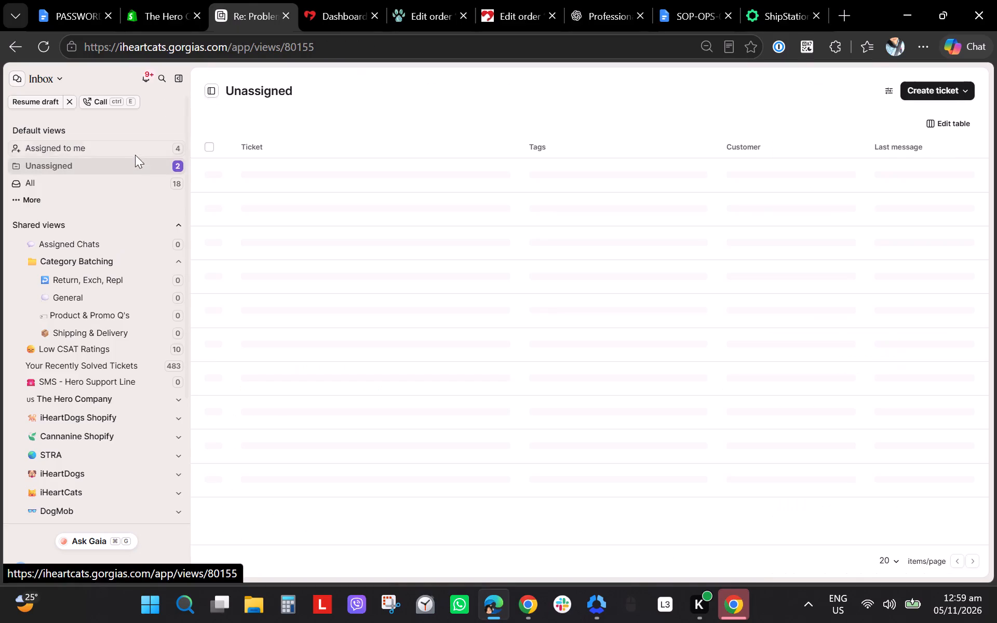
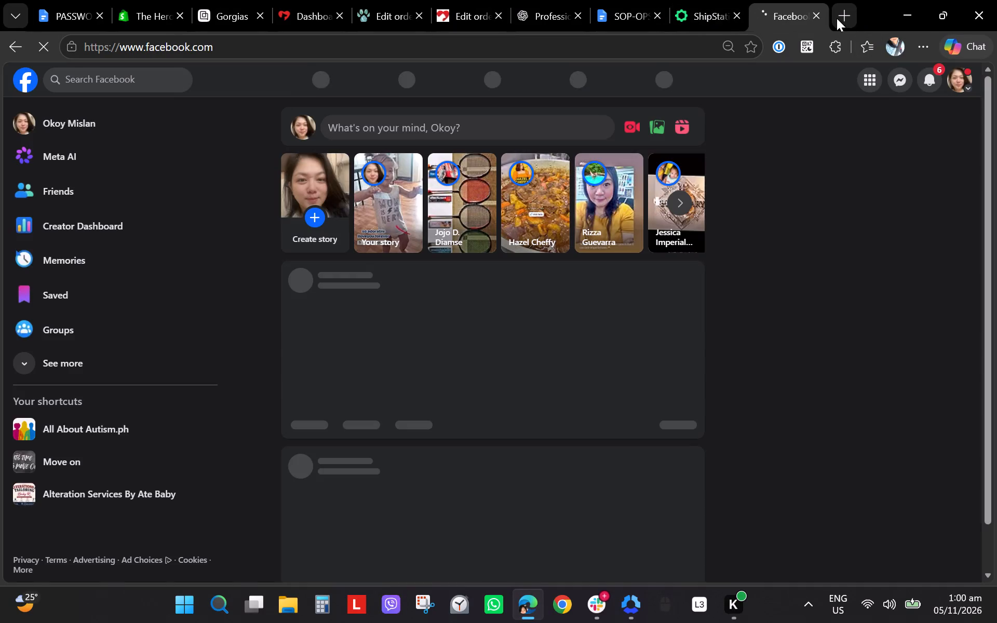
Check the running Hubstaff time tracker and open the Hubstaff dashboard in a new browser tab.
click(842, 16)
click(624, 600)
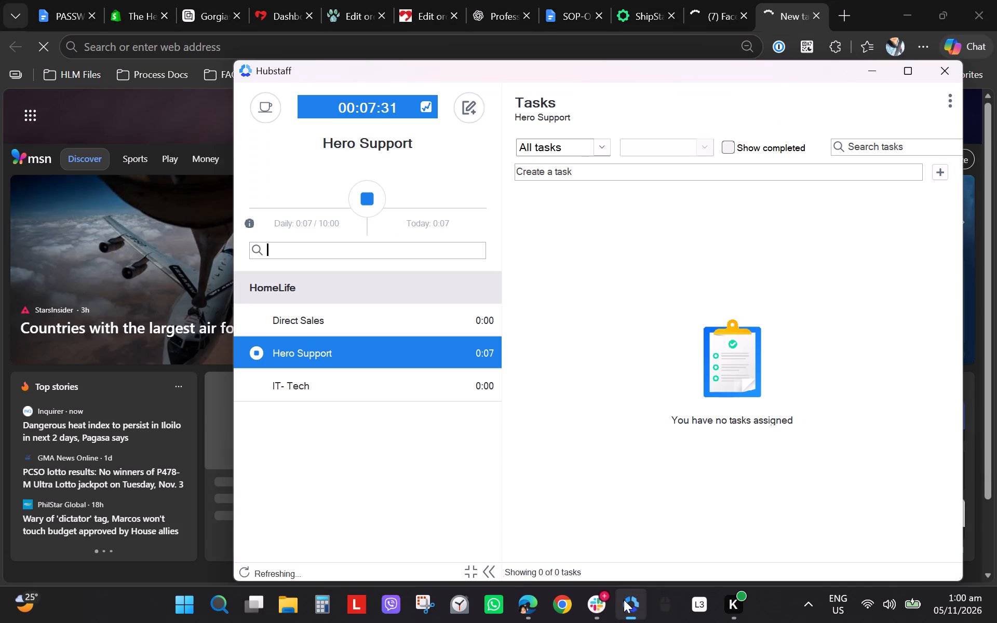
click(624, 600)
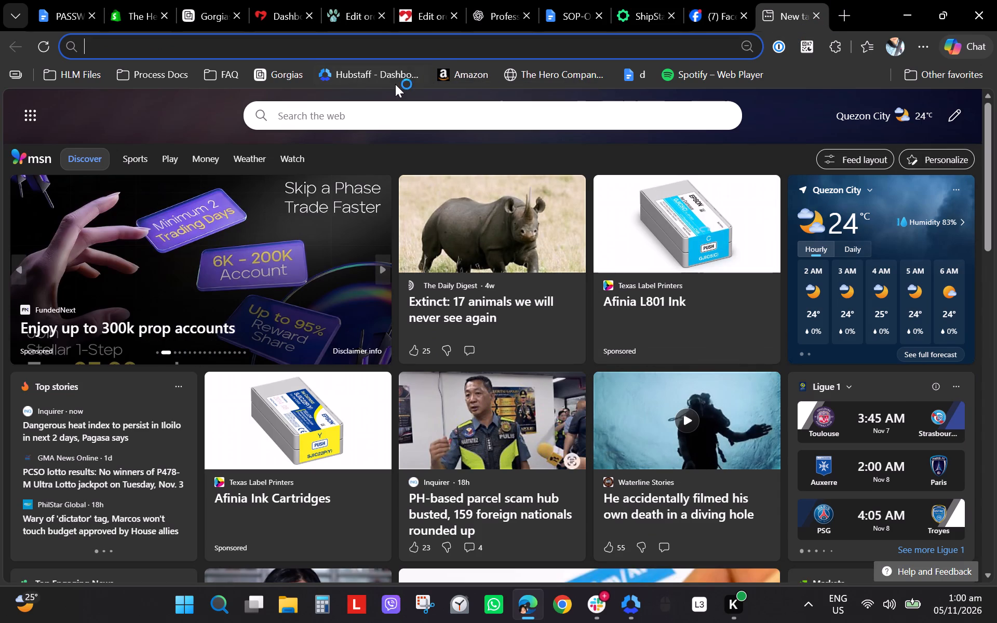
click(393, 74)
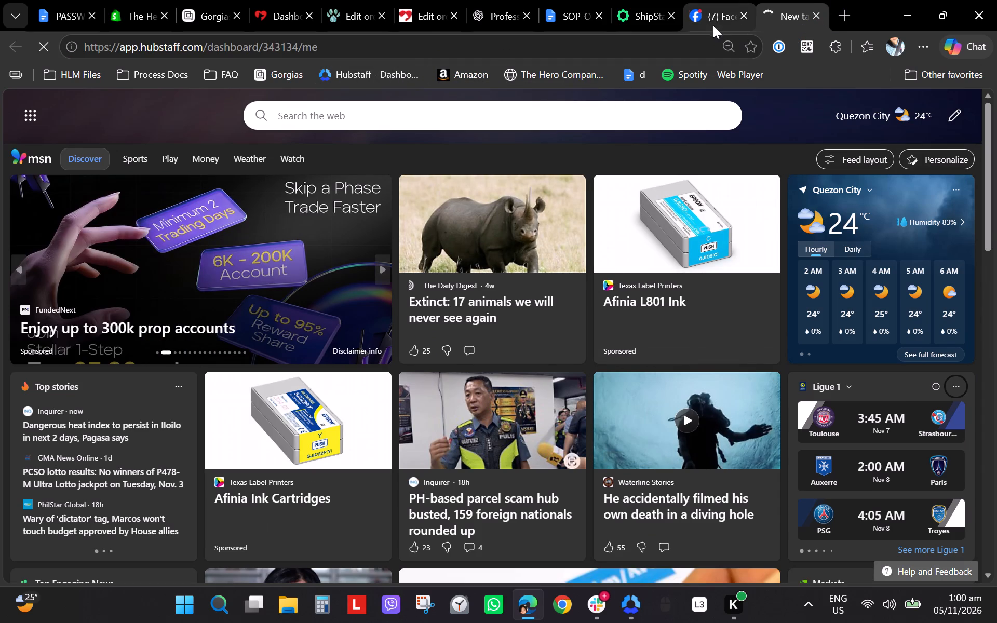
Return to Facebook and open Messenger to read the unread conversation.
click(714, 23)
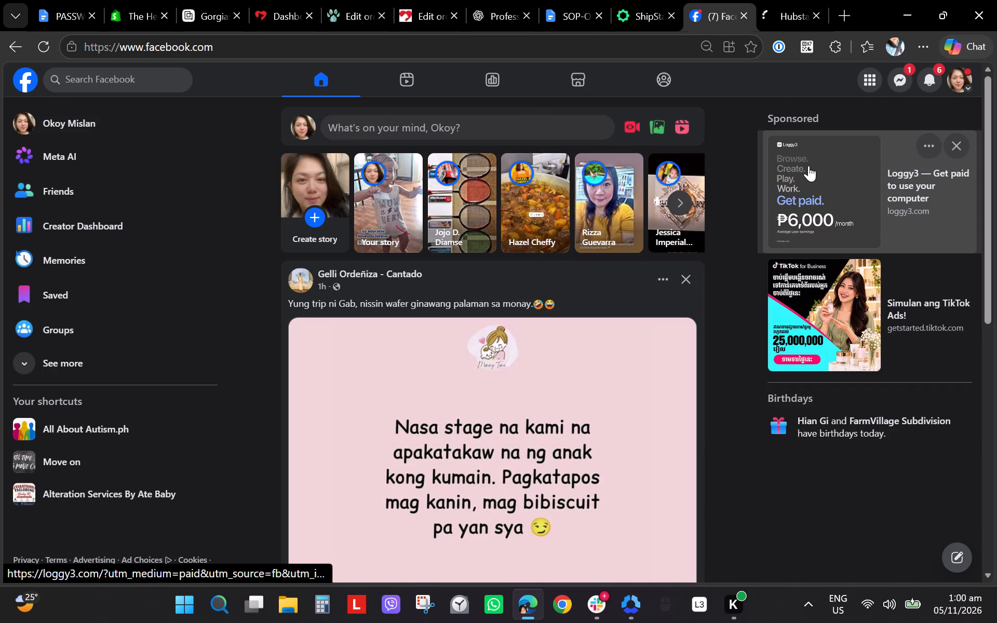
click(907, 86)
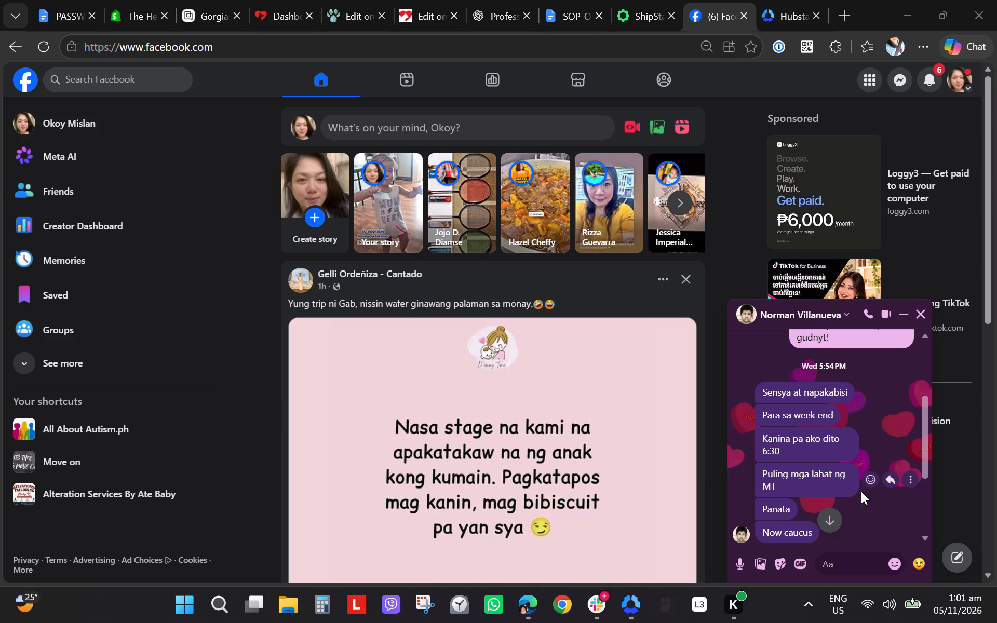
Read through the newest messages in the open Facebook chat and view the photo sent there at full size.
scroll(867, 480, down, 1)
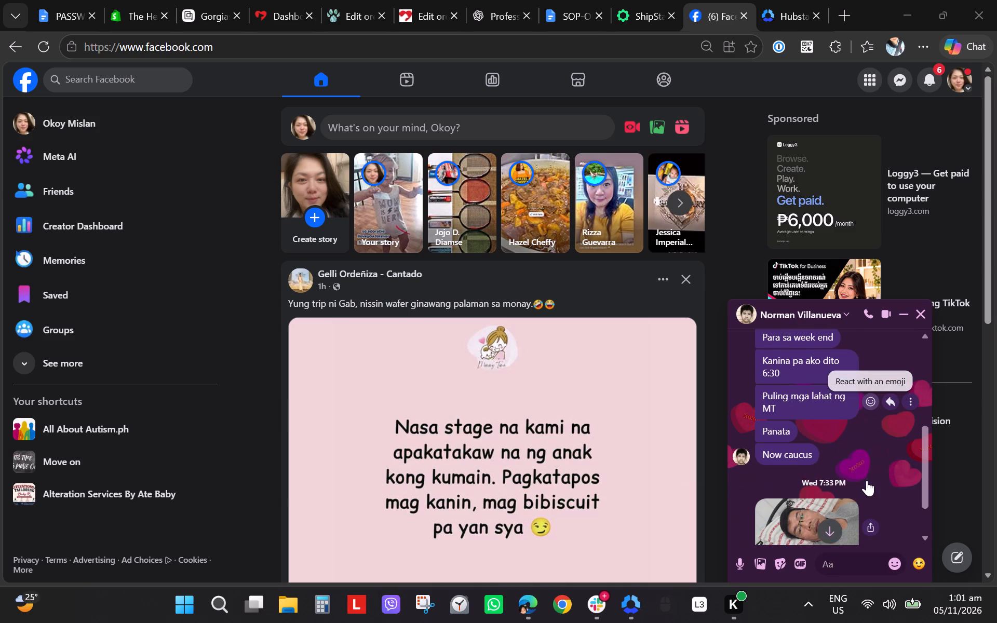
scroll(867, 480, down, 1)
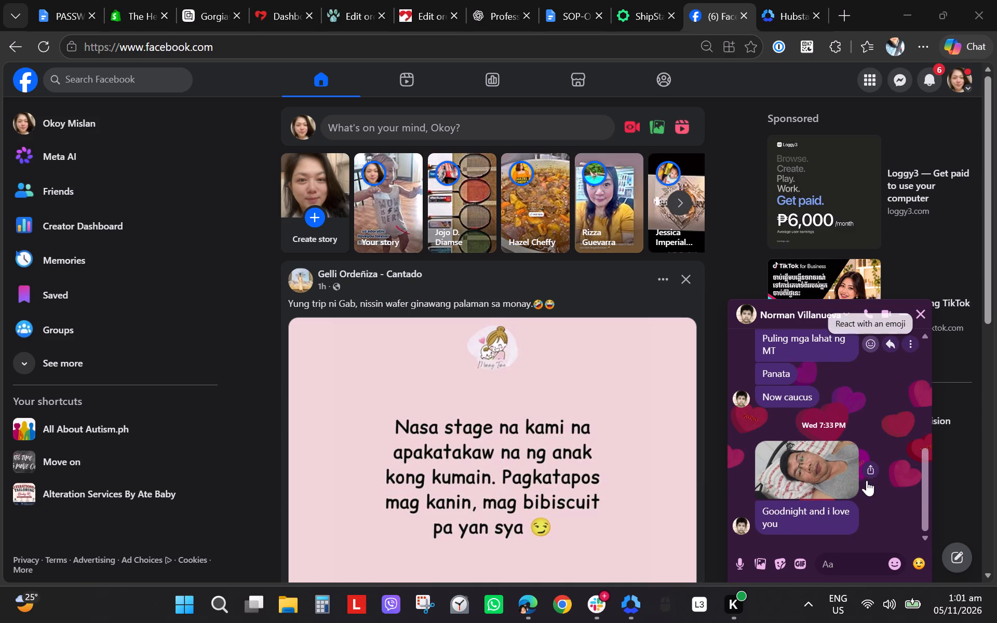
click(820, 467)
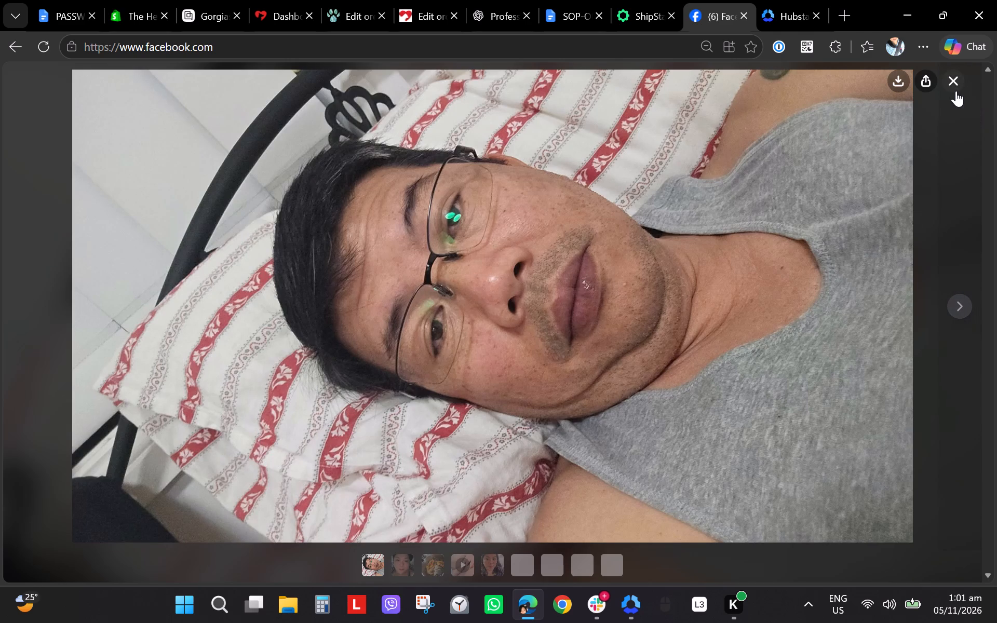
click(955, 89)
scroll(862, 396, down, 3)
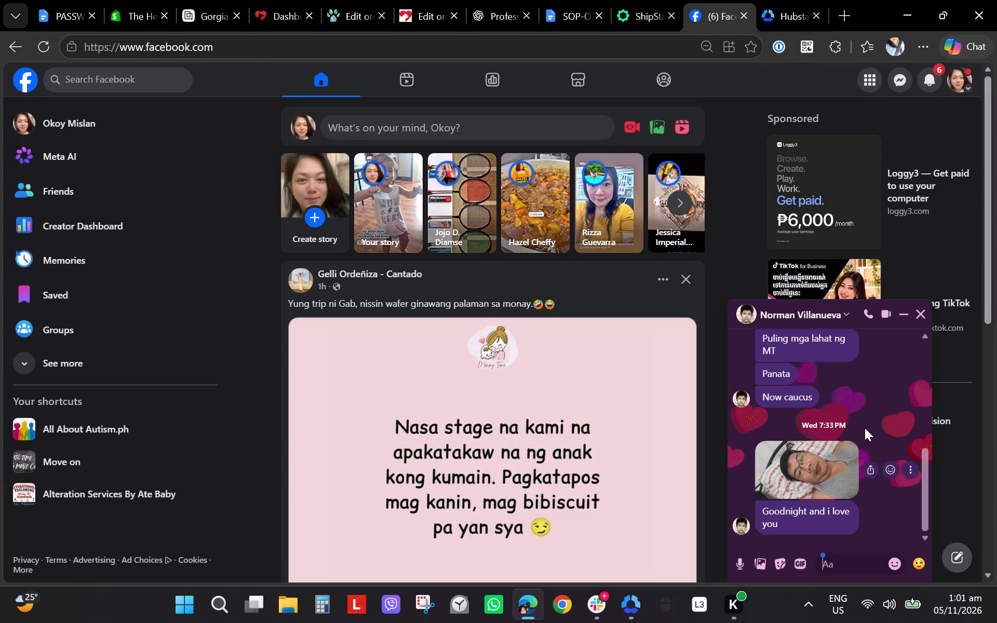
Close the personal chat window and the Facebook browser tab.
click(923, 314)
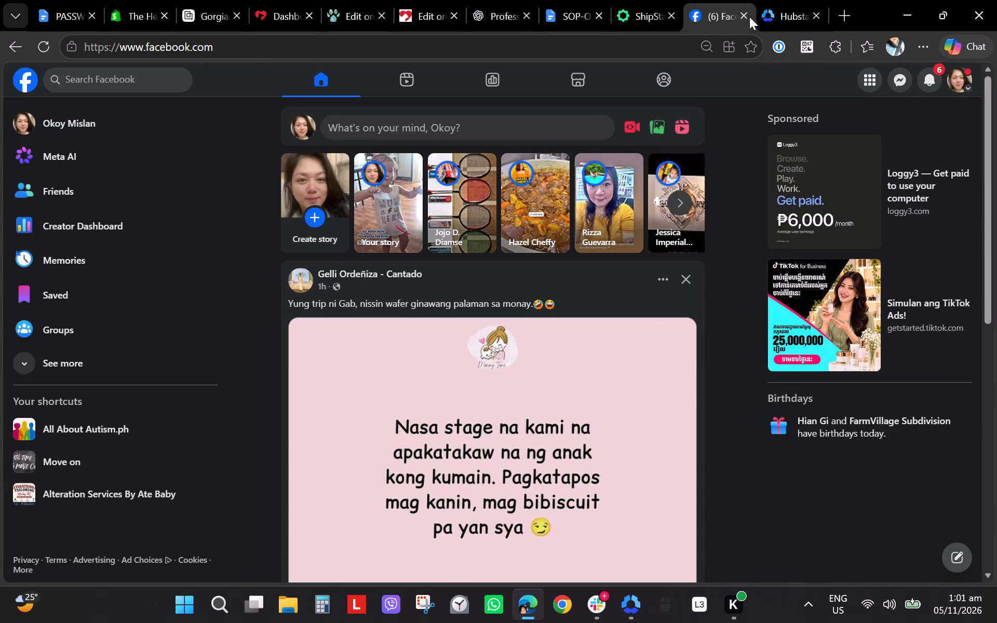
click(746, 17)
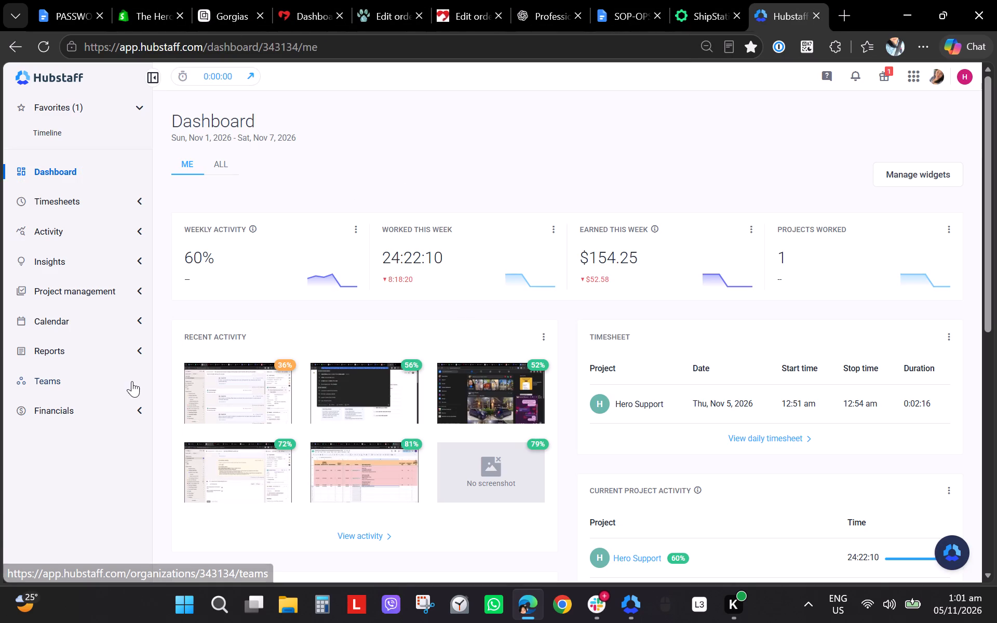
Open the full recent activity page in Hubstaff, followed by the timesheets page, to check the tracked work time.
click(369, 534)
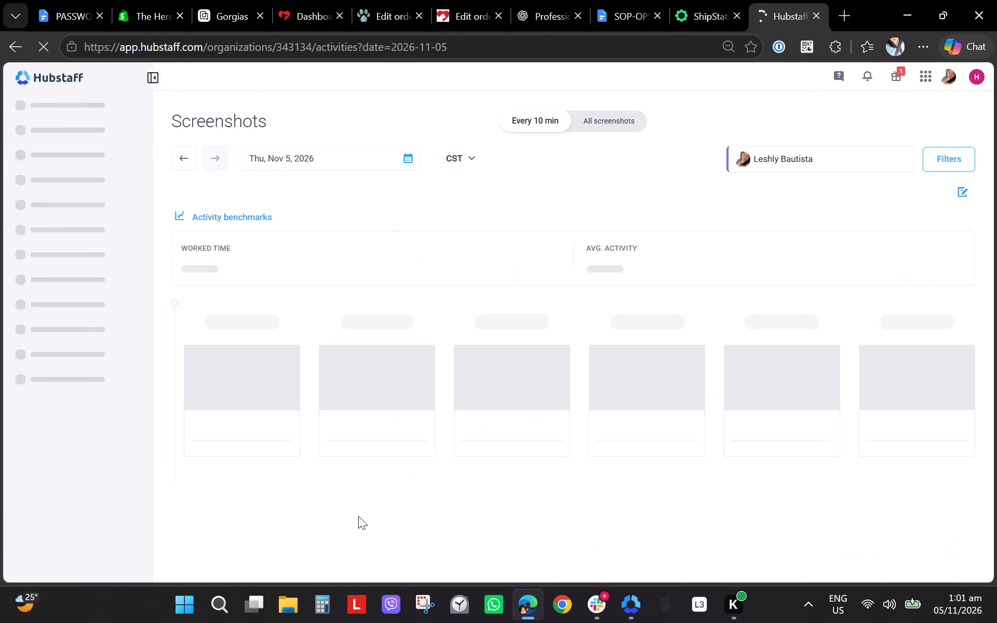
click(79, 198)
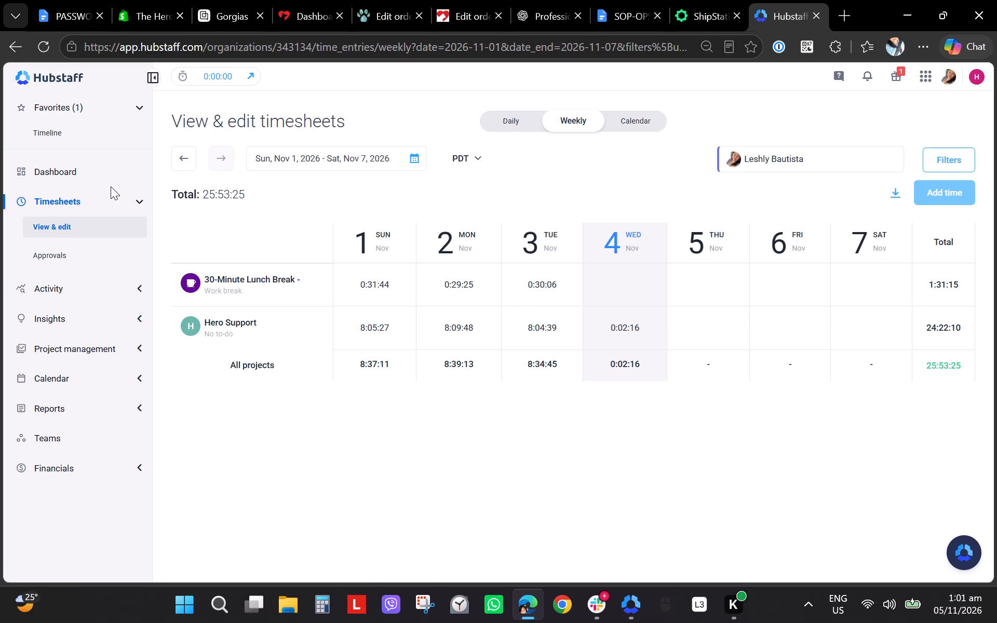
Review the Hubstaff dashboard, weekly timesheet and activity screenshots for Thu, Nov 5, 2026, leaving no activity block selected.
click(71, 174)
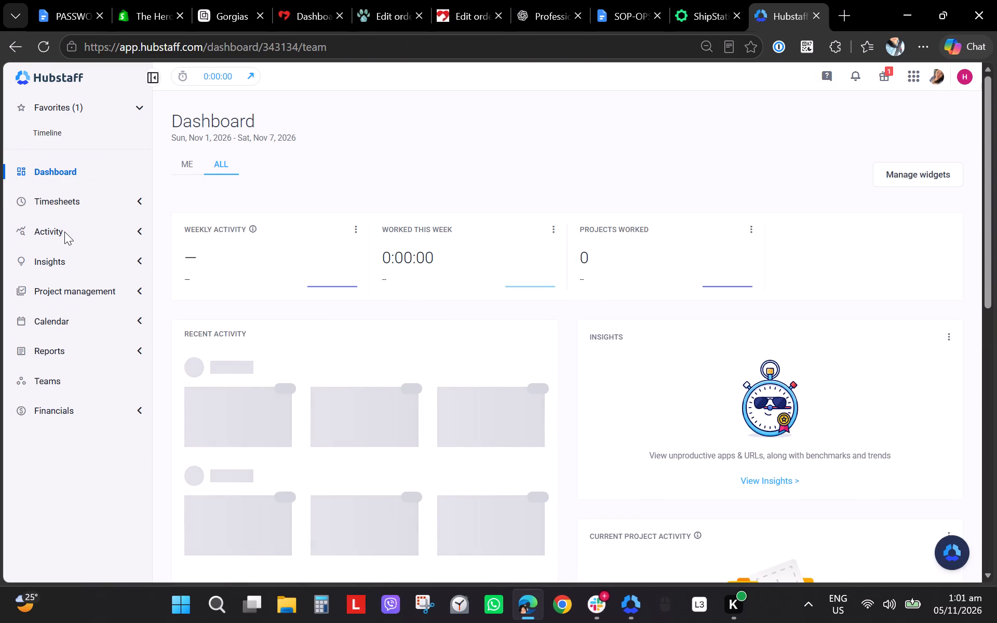
scroll(73, 232, down, 4)
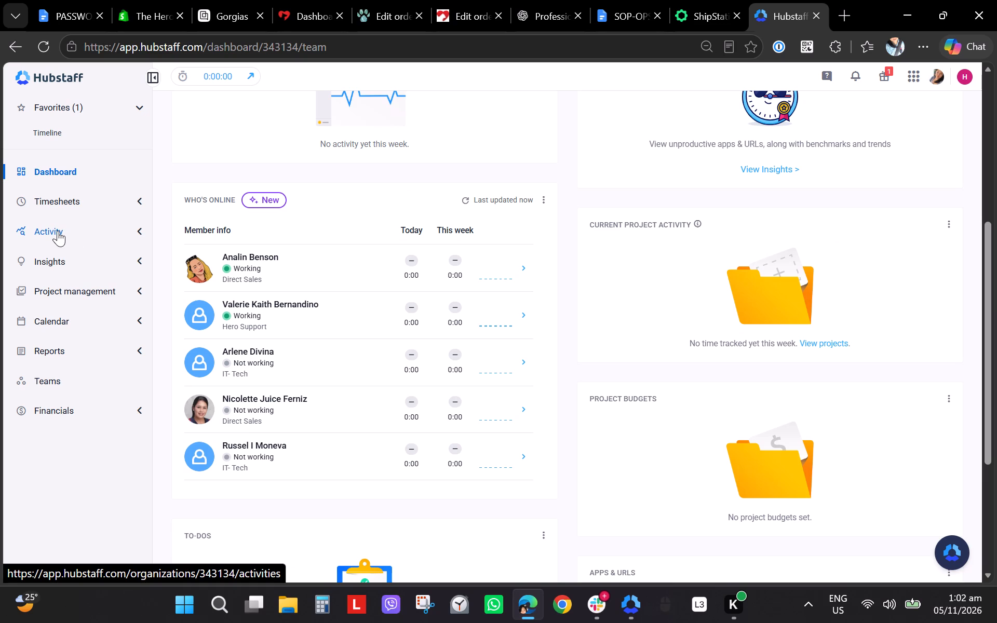
click(69, 197)
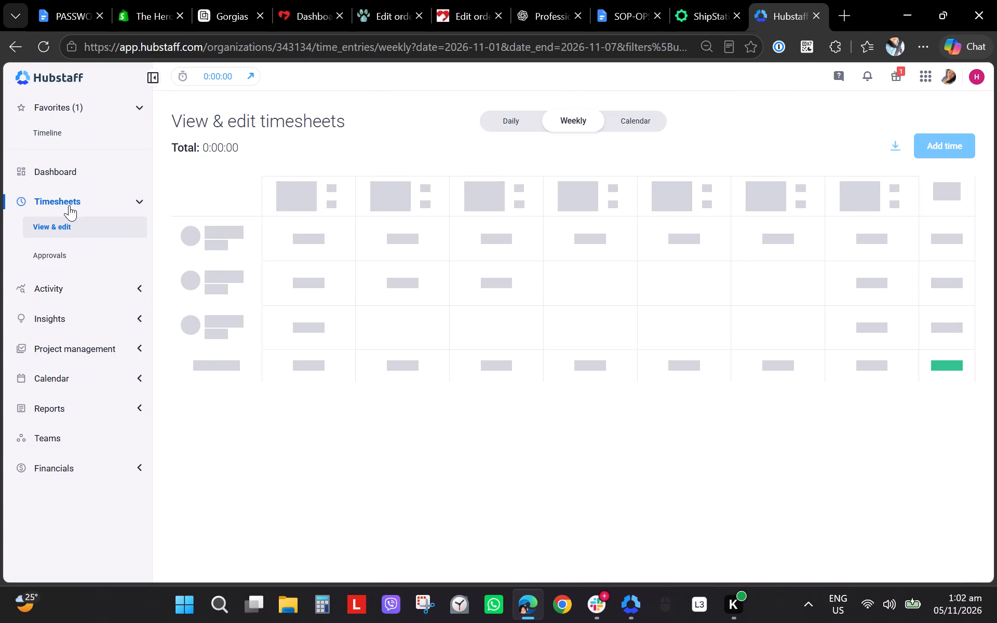
triple_click(57, 290)
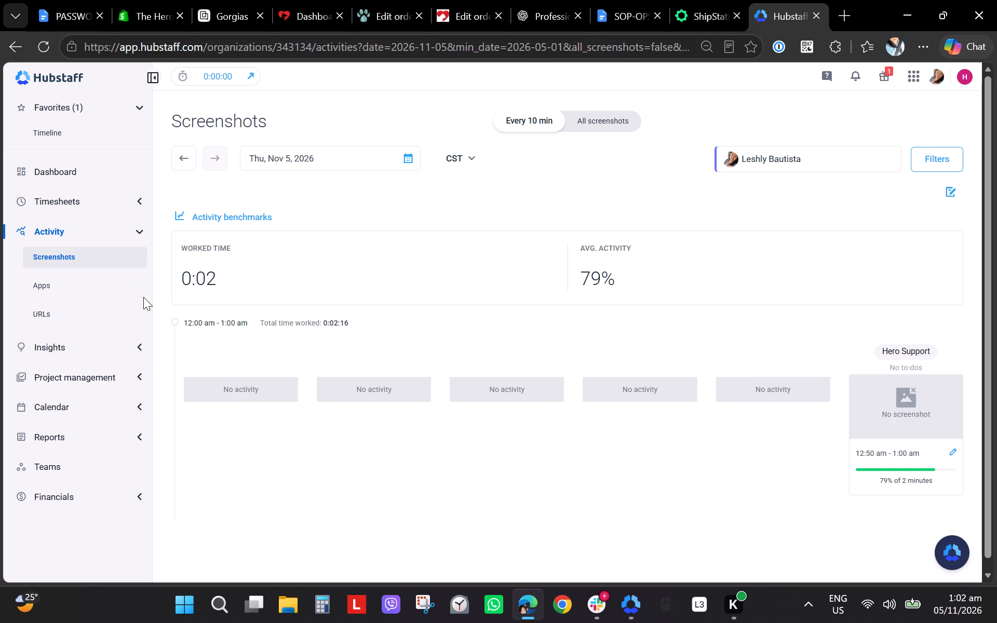
scroll(143, 297, down, 1)
click(893, 412)
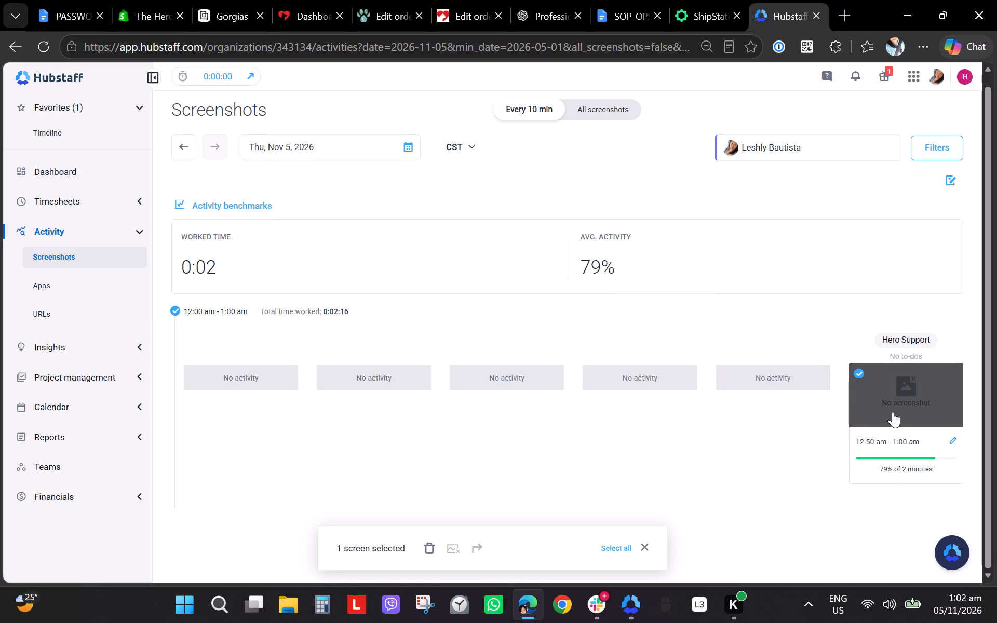
click(894, 402)
click(894, 402)
click(737, 513)
click(827, 457)
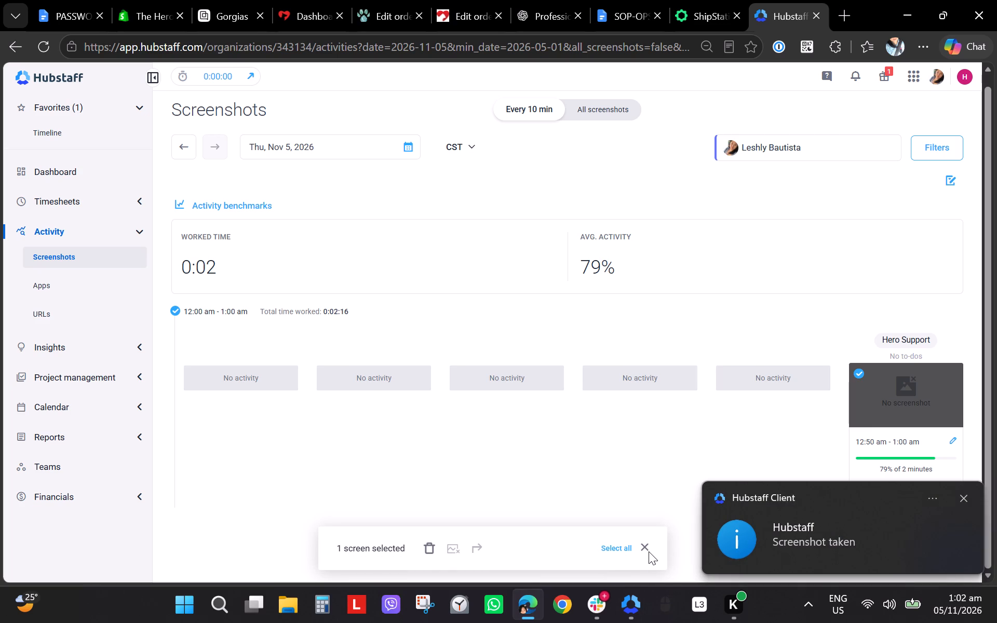
click(648, 549)
click(600, 462)
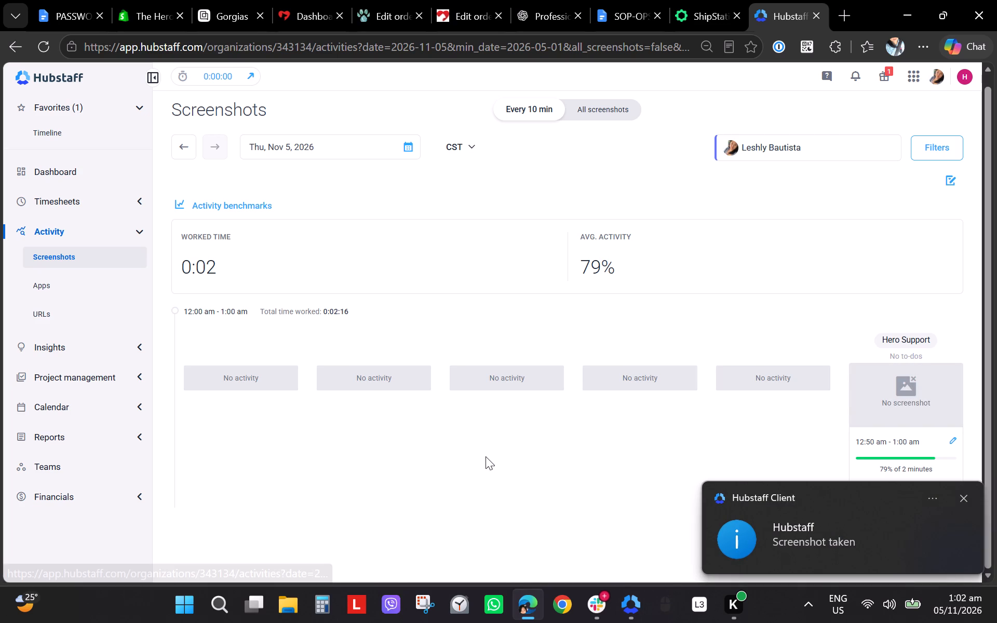
scroll(483, 455, down, 3)
scroll(483, 455, up, 3)
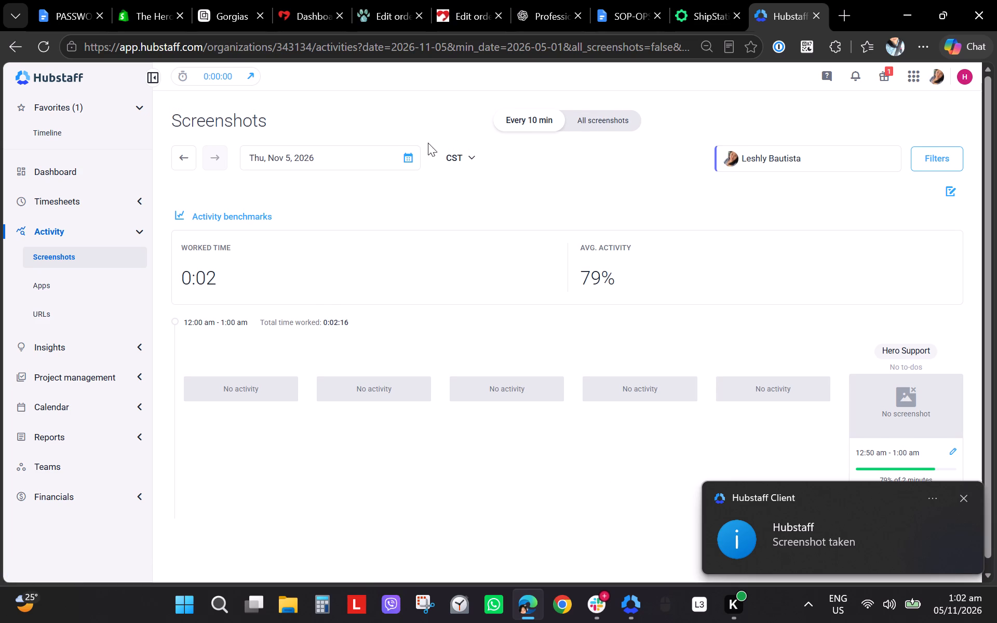
View the activity screenshots in the HomeLife America - Los Angeles time zone and check the tracked Hero Support block, leaving it unselected.
click(458, 154)
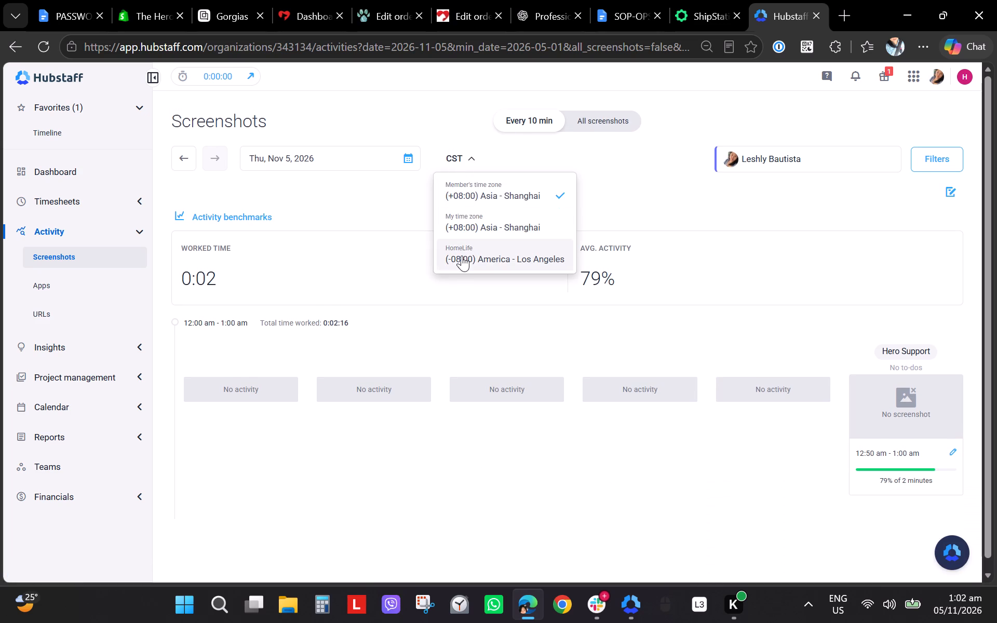
click(462, 255)
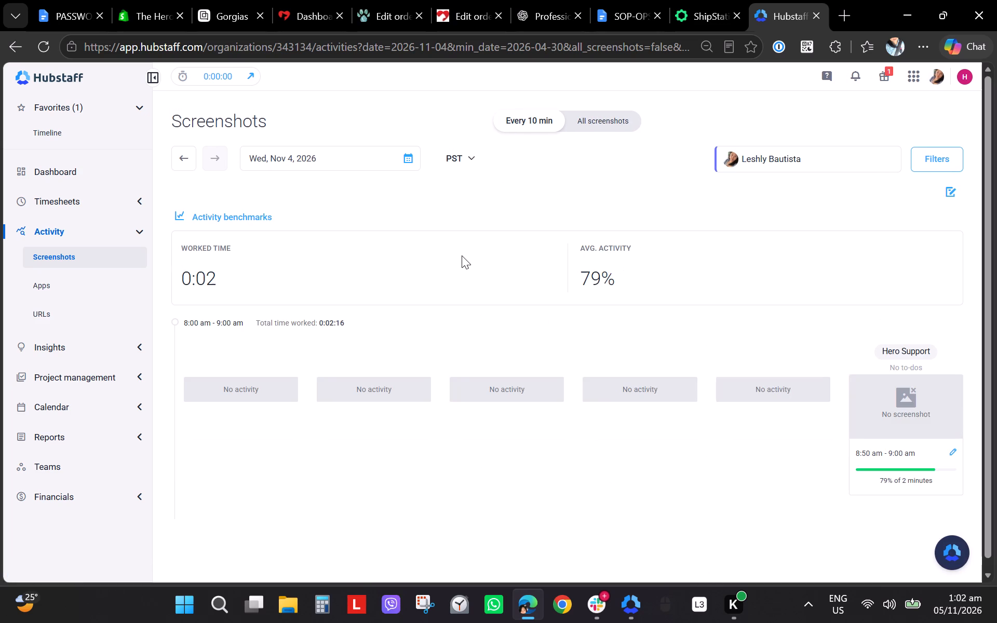
click(885, 406)
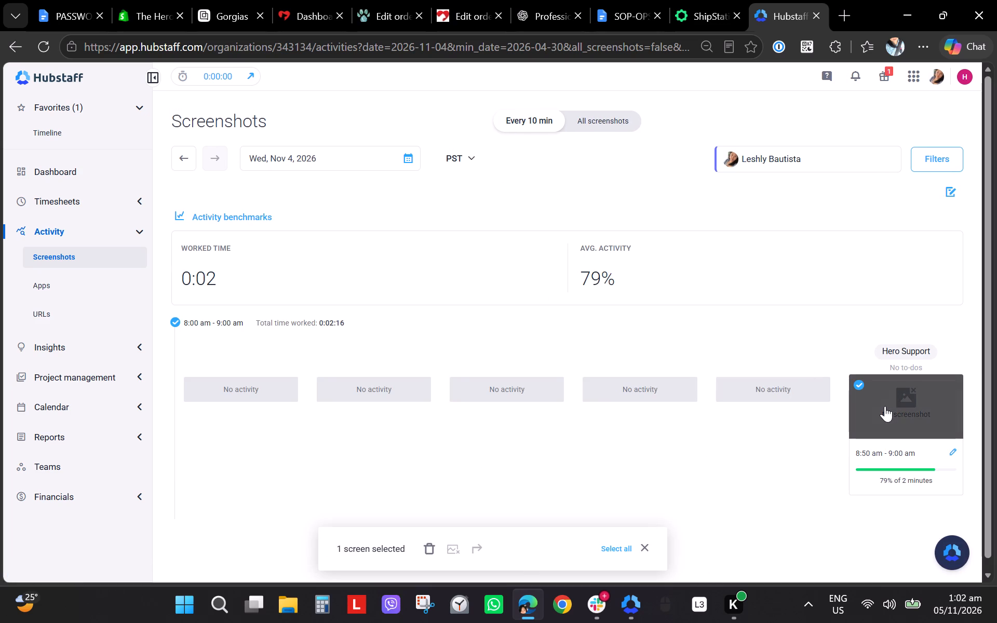
click(640, 550)
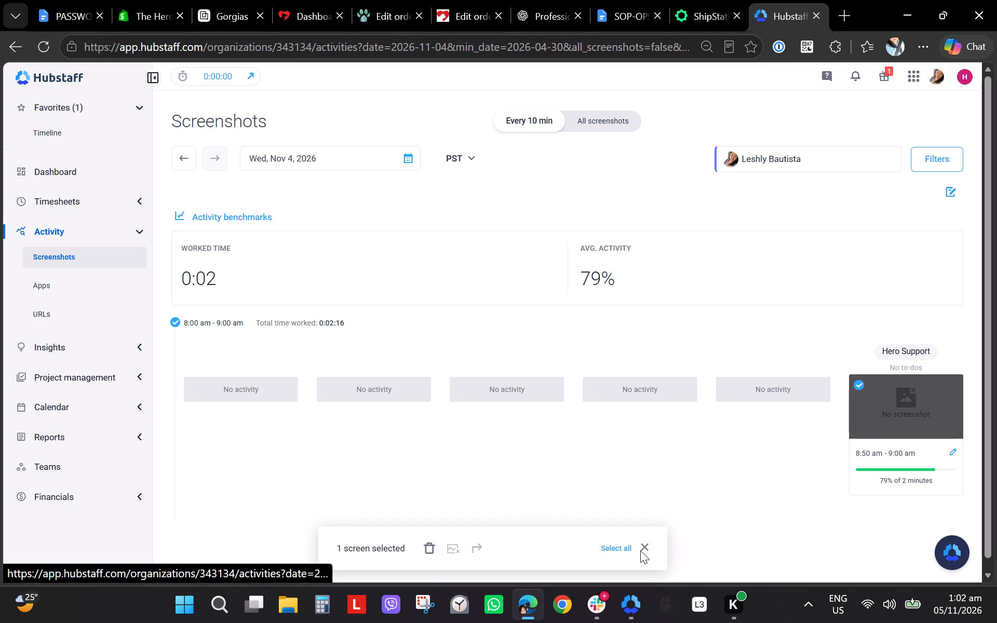
click(644, 549)
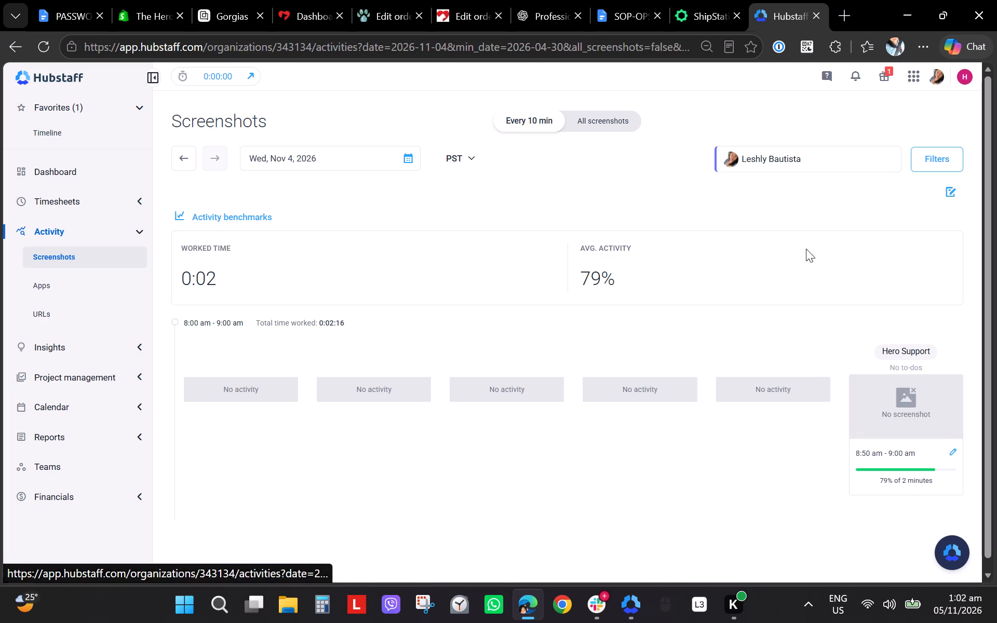
Close the Hubstaff page.
click(814, 15)
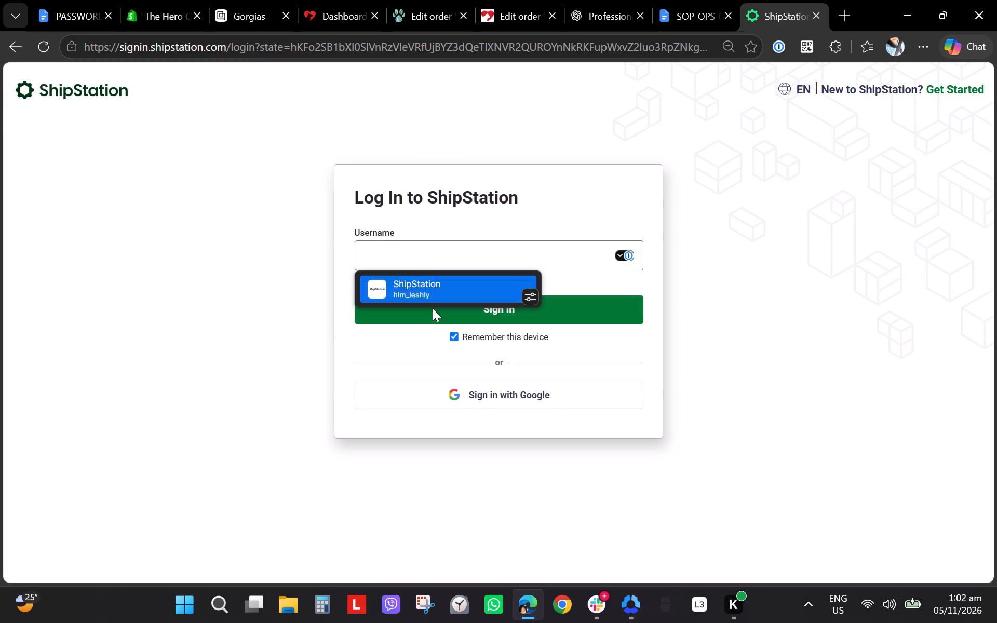
Sign in to ShipStation using the saved login.
click(444, 298)
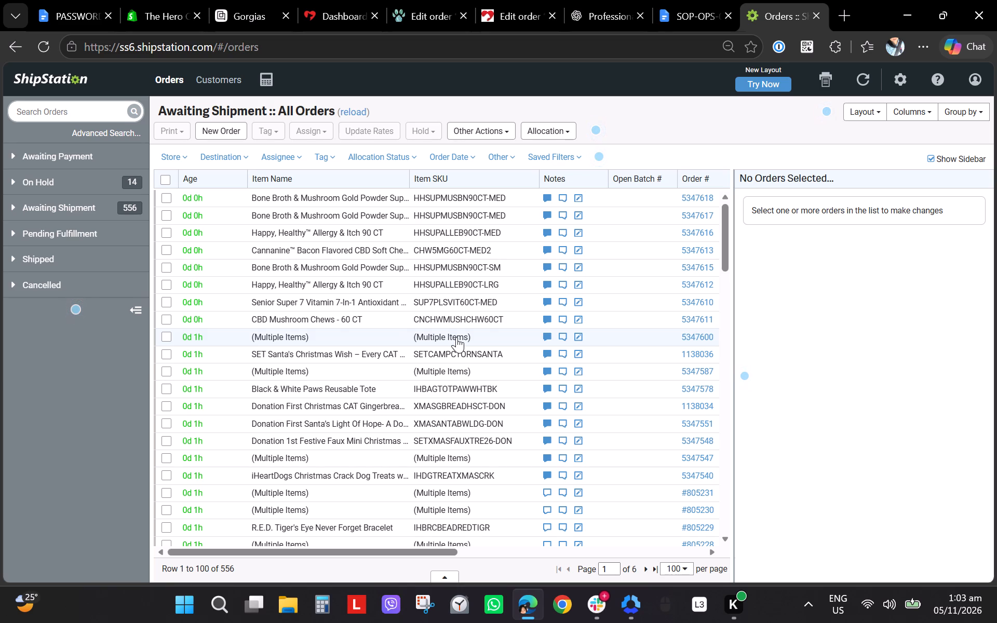
Switch to the Gorgias inbox to check the tickets assigned to the agent.
click(240, 21)
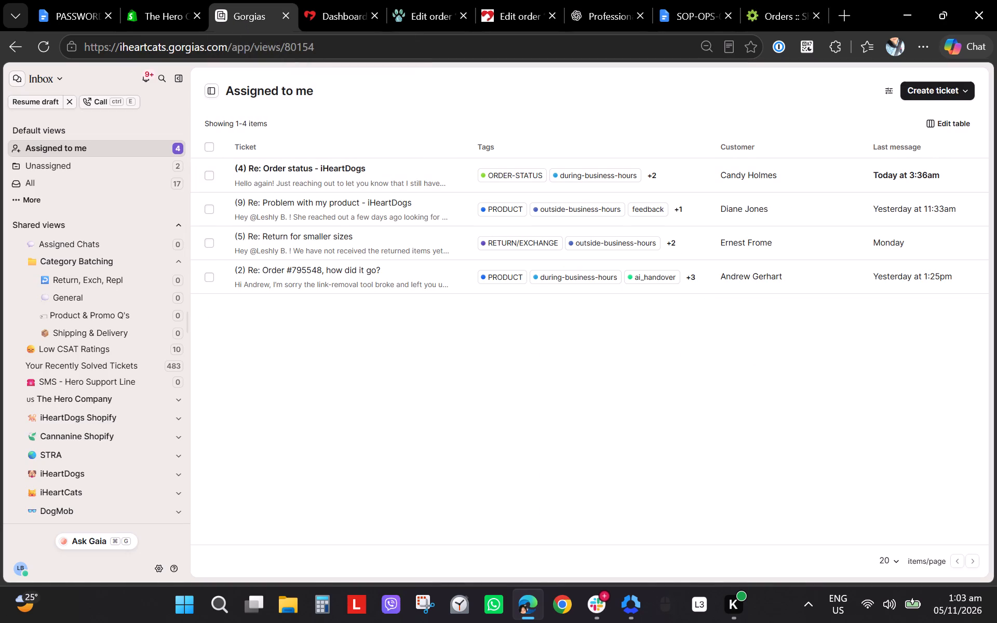
Open Facebook in a new browser tab and bring up the topmost Messenger conversation.
click(852, 18)
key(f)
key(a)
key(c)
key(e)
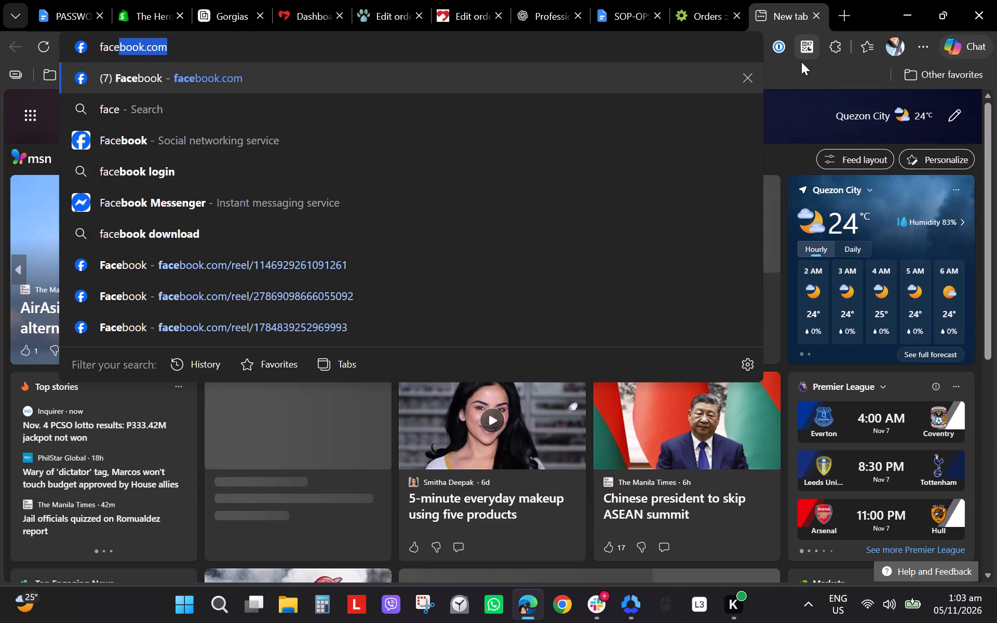
key(Return)
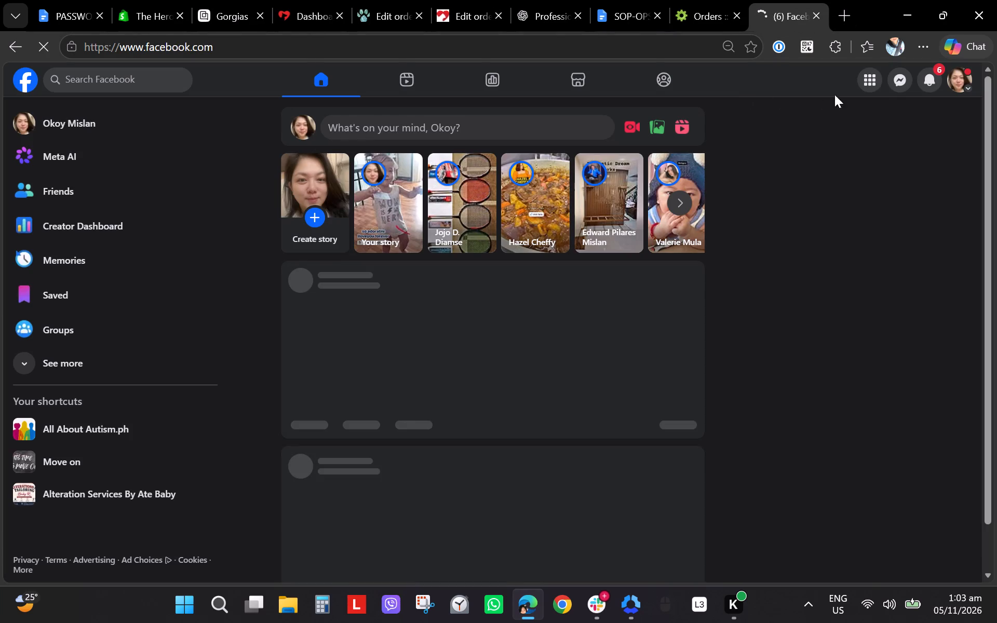
click(897, 84)
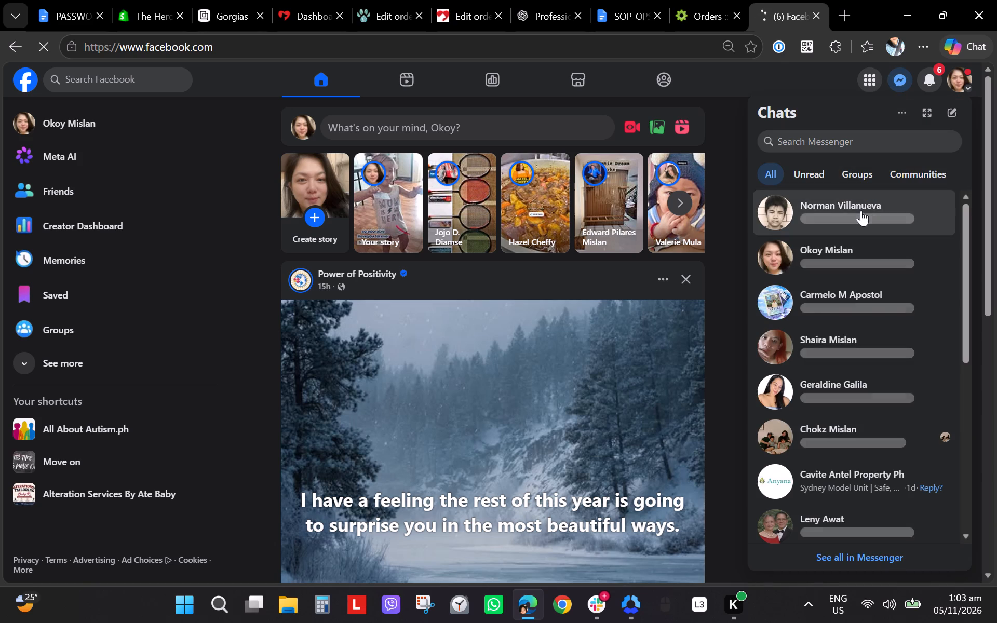
click(861, 210)
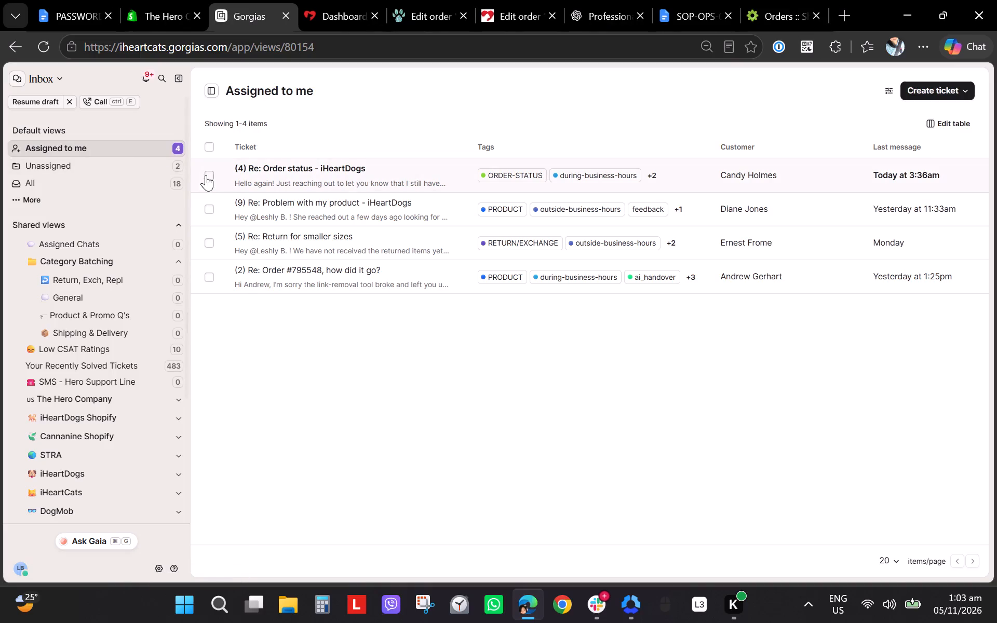
Check the Unassigned ticket view in Gorgias and return to the Assigned to me view.
click(136, 166)
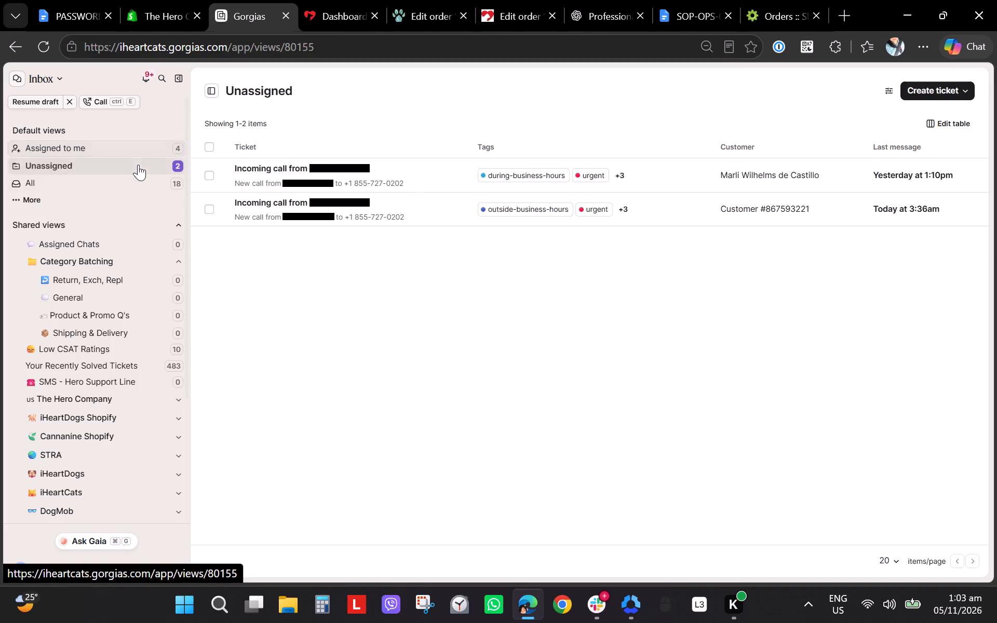
click(146, 147)
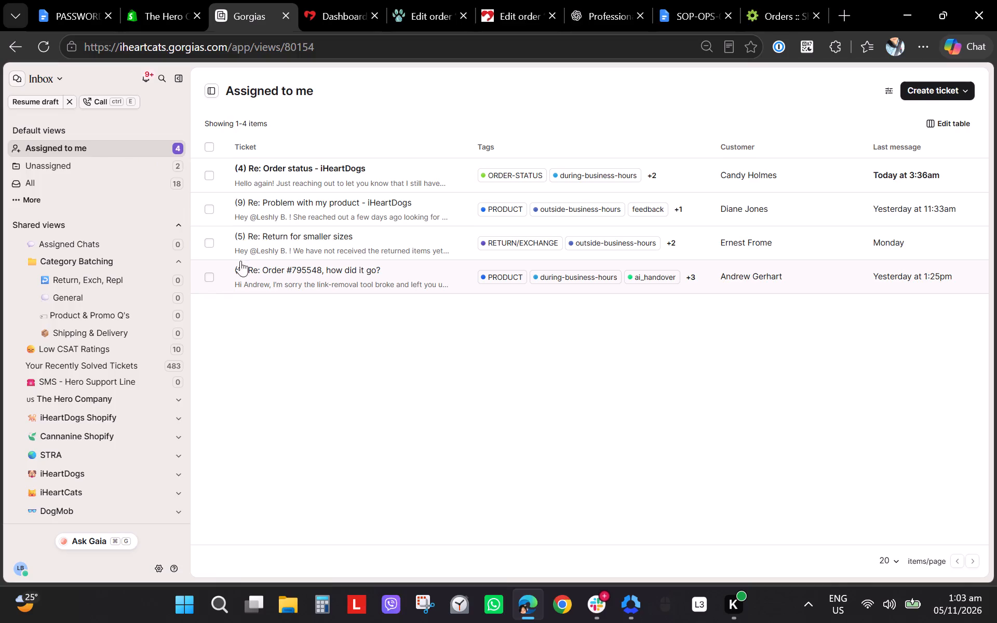
Open the "Re: Order status - iHeartDogs" ticket from the Assigned to me view in Gorgias.
click(333, 174)
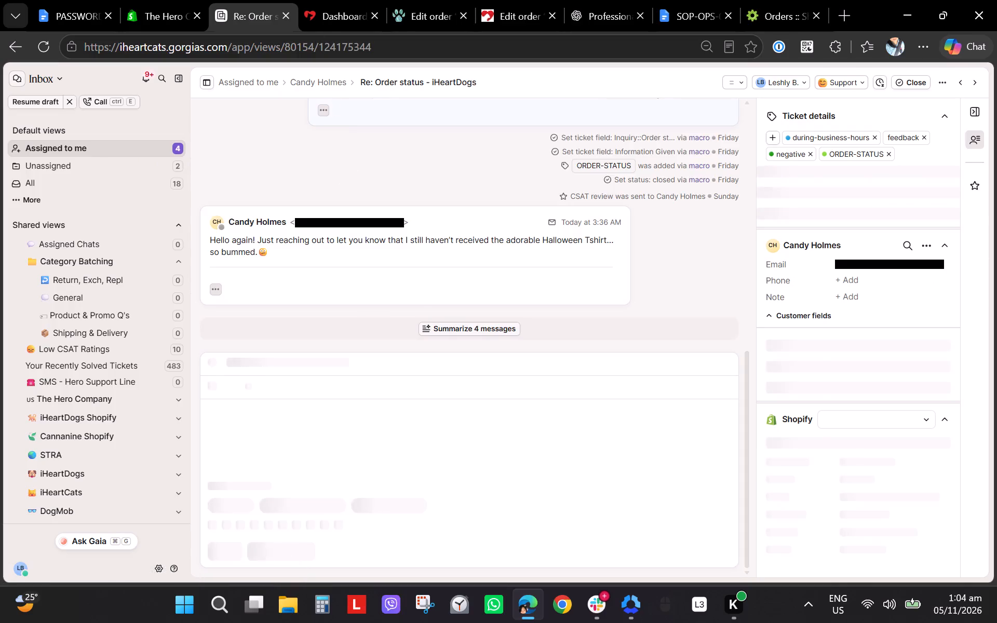
click(347, 15)
click(434, 15)
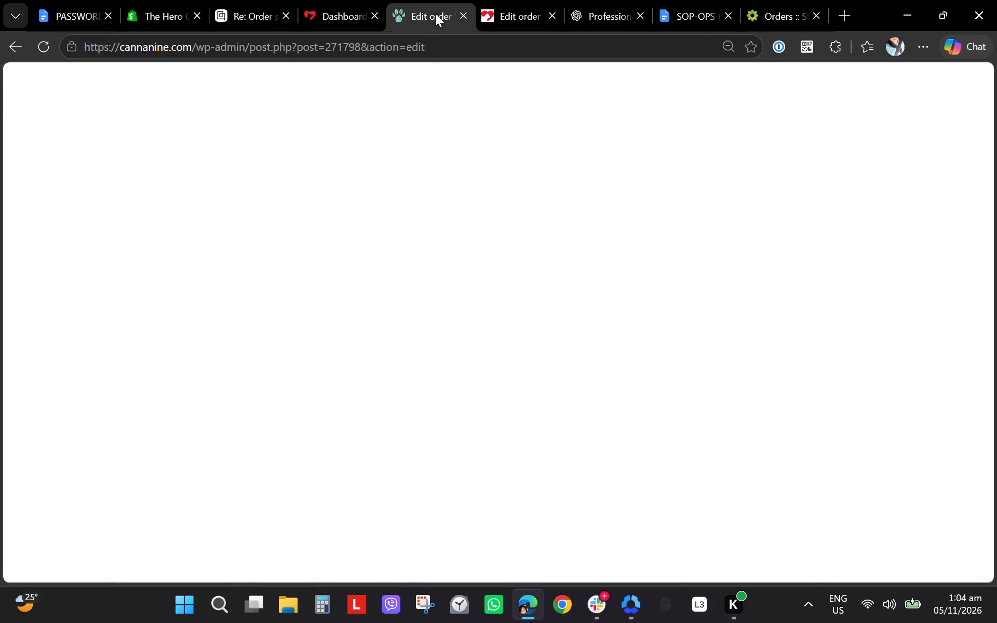
click(510, 19)
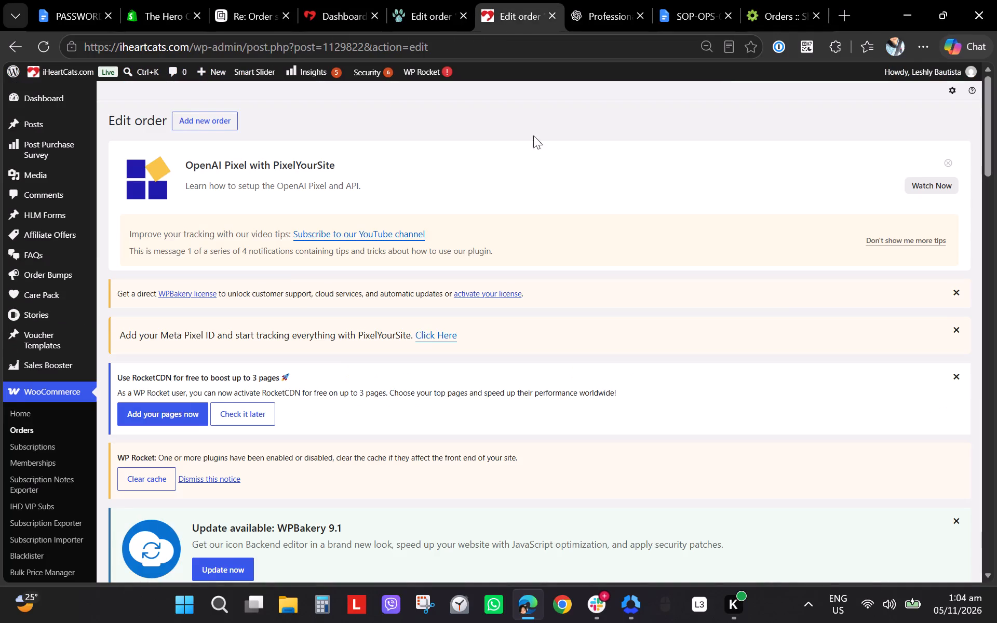
scroll(534, 143, down, 11)
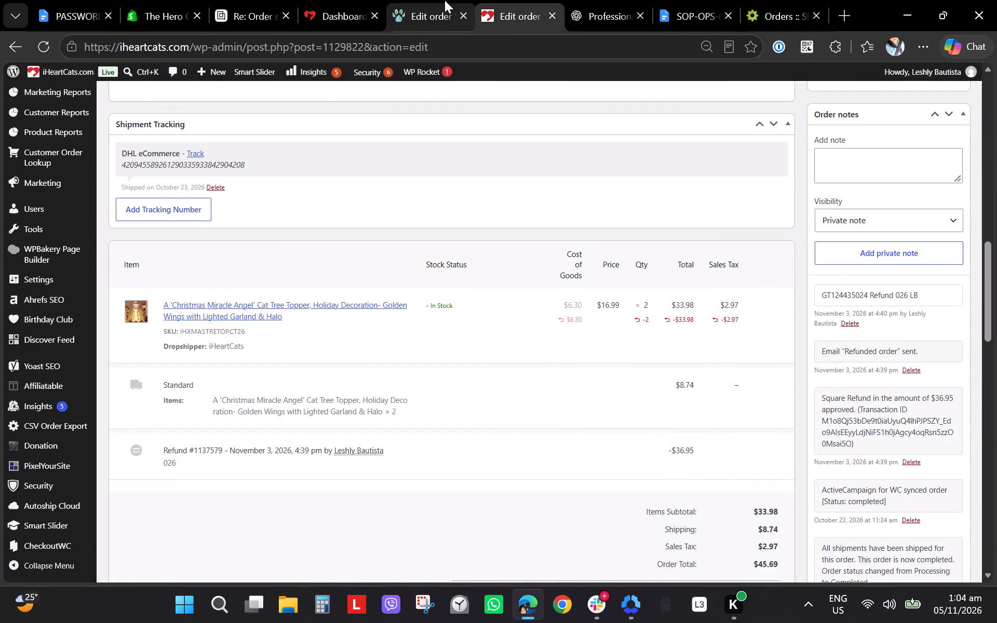
scroll(70, 400, up, 8)
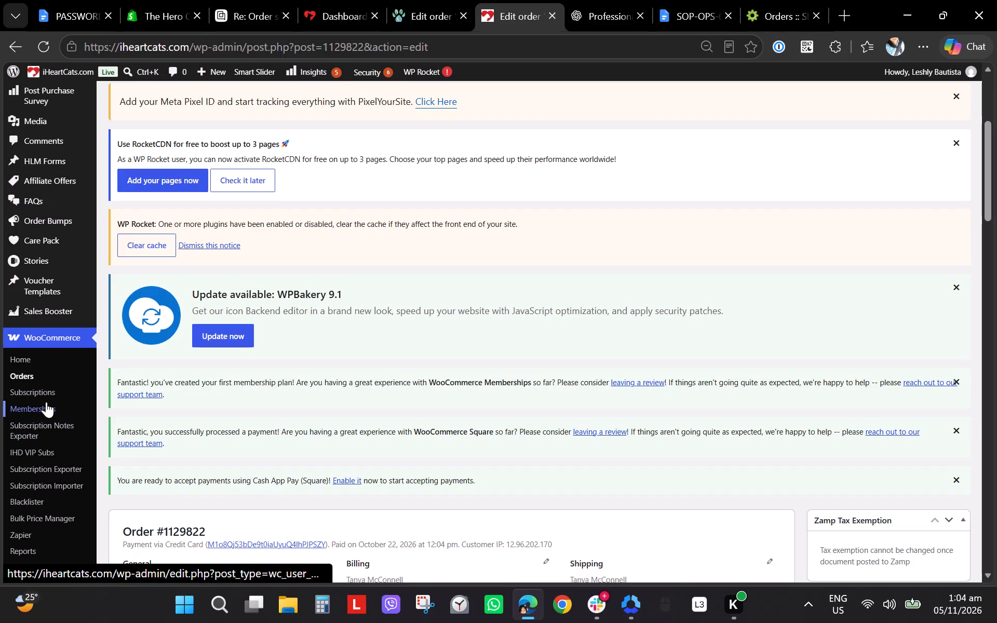
click(34, 378)
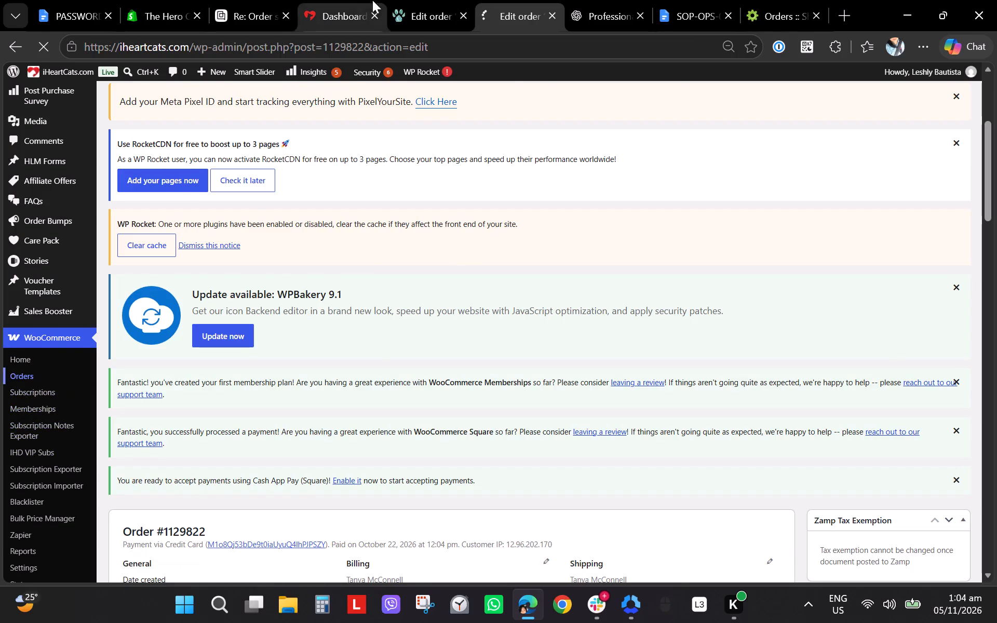
click(417, 6)
scroll(55, 302, down, 2)
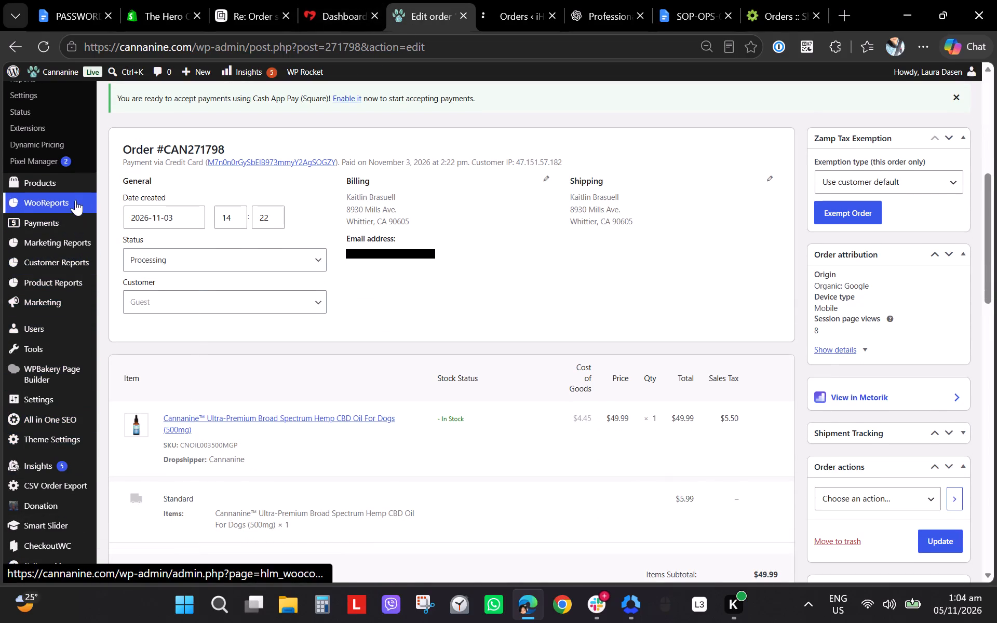
scroll(57, 402, down, 2)
scroll(57, 402, up, 3)
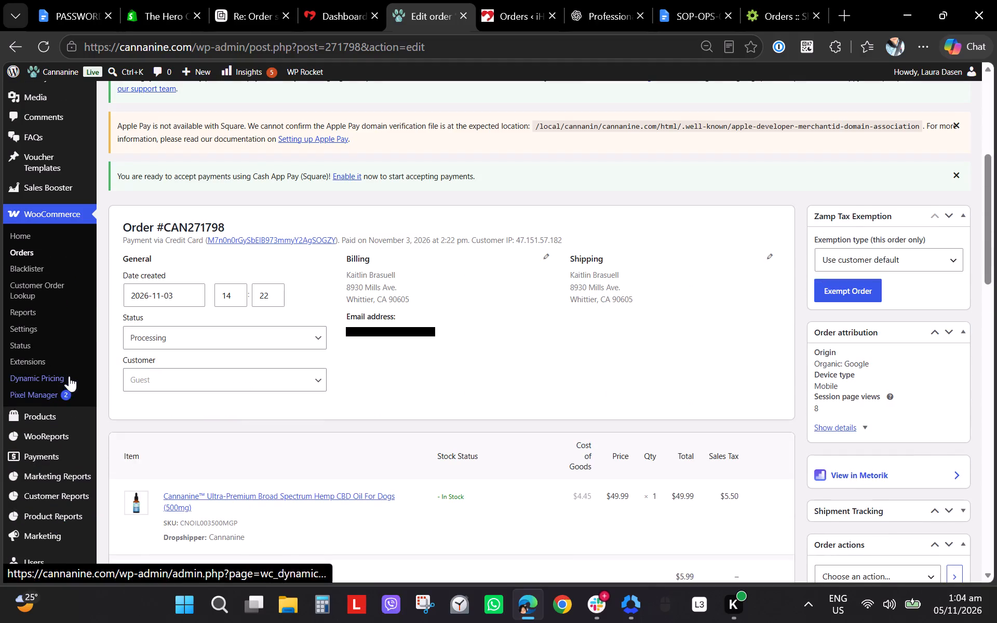
scroll(56, 231, up, 2)
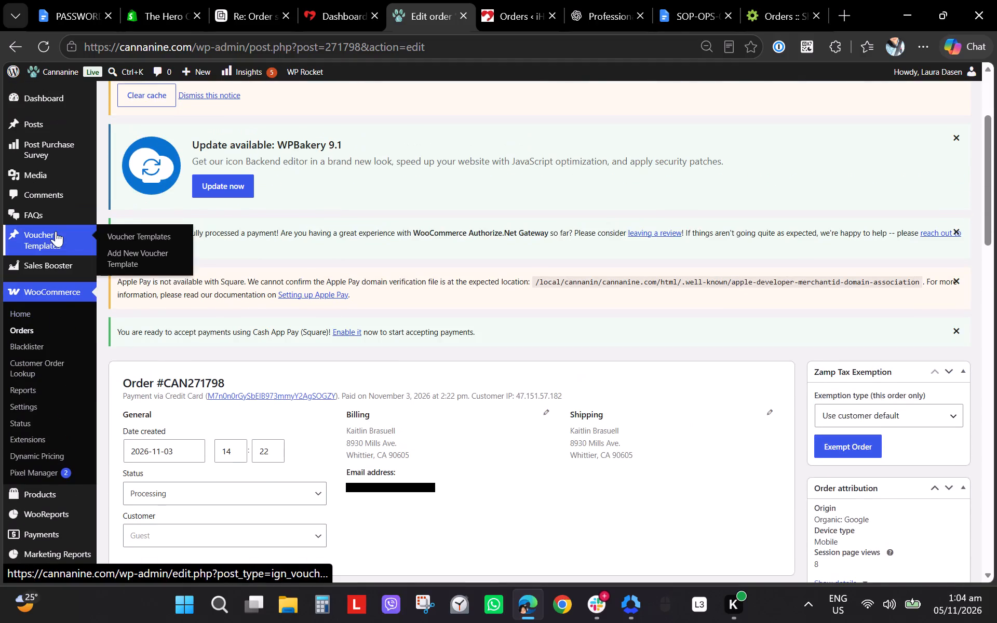
click(21, 329)
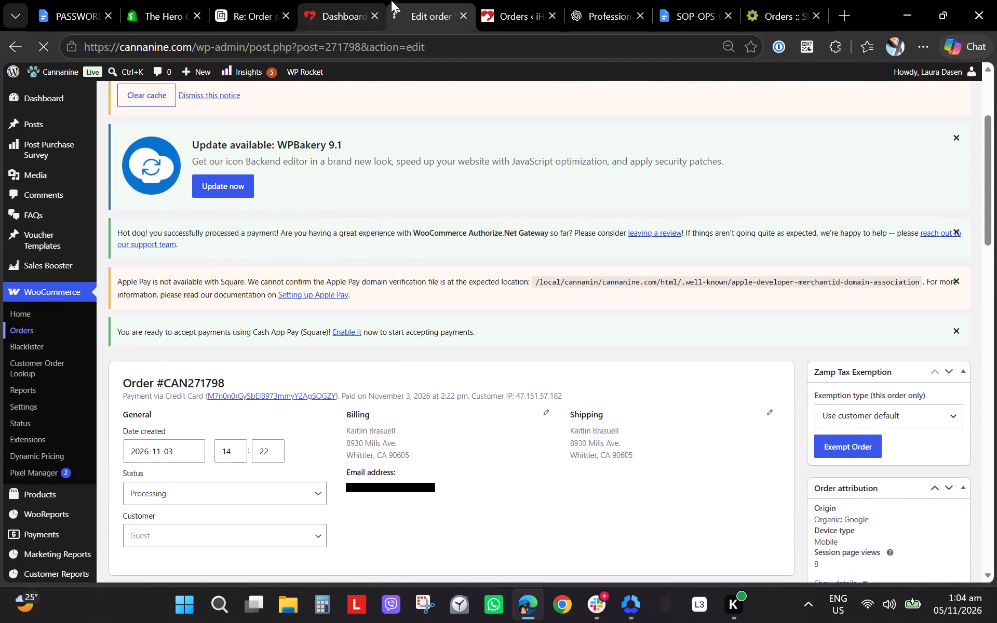
Return to the iHeartCats store admin and reload its WooCommerce orders list.
click(512, 9)
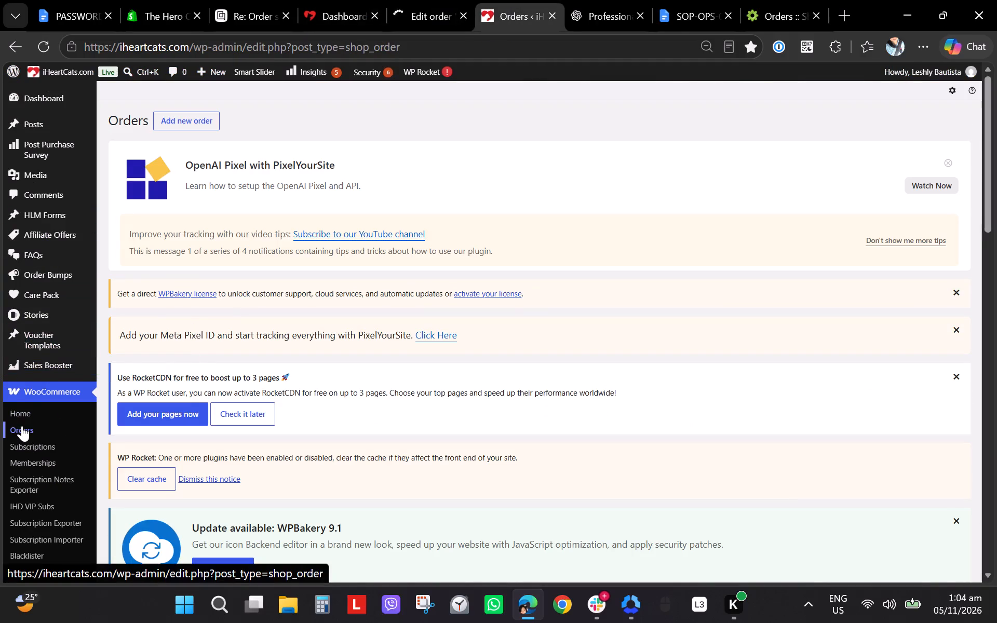
click(22, 426)
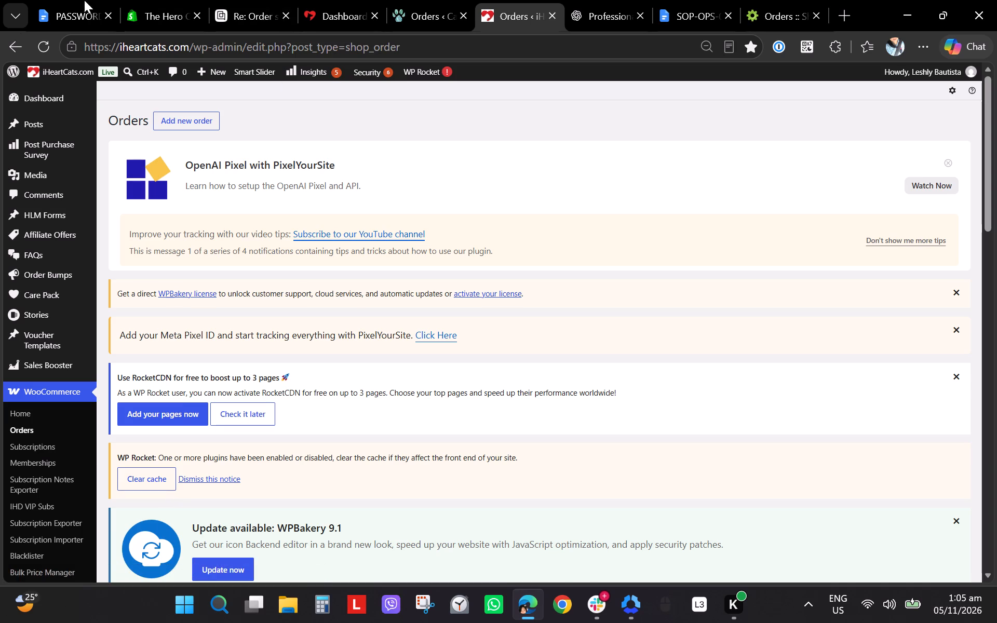
Switch back to the iHeartDogs order status ticket in Gorgias about the missing Halloween T-shirt.
click(245, 17)
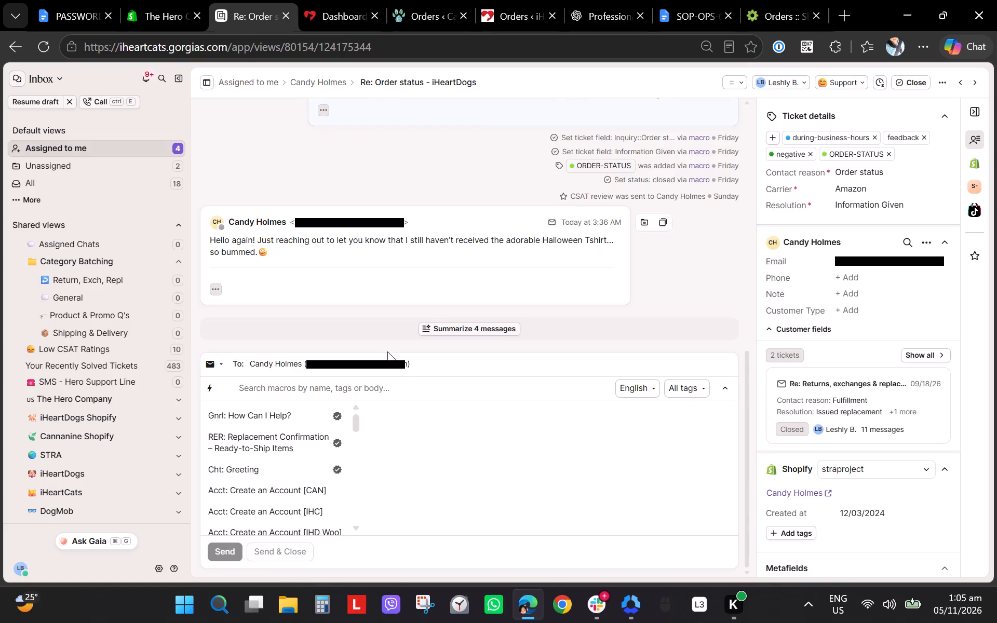
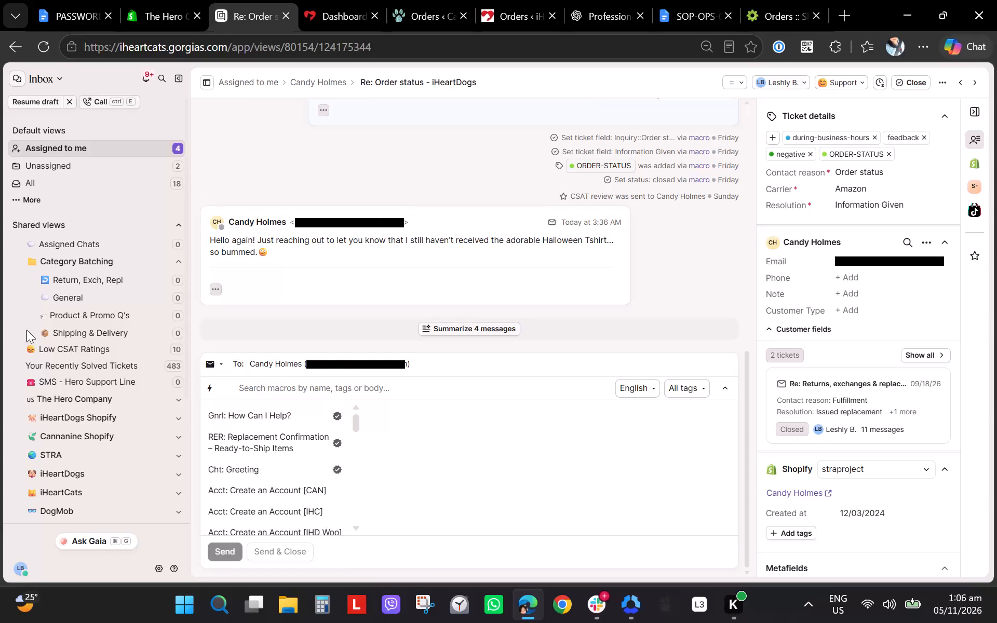
Reopen the iHeartDogs order status ticket from the Assigned to me view.
click(149, 160)
click(153, 152)
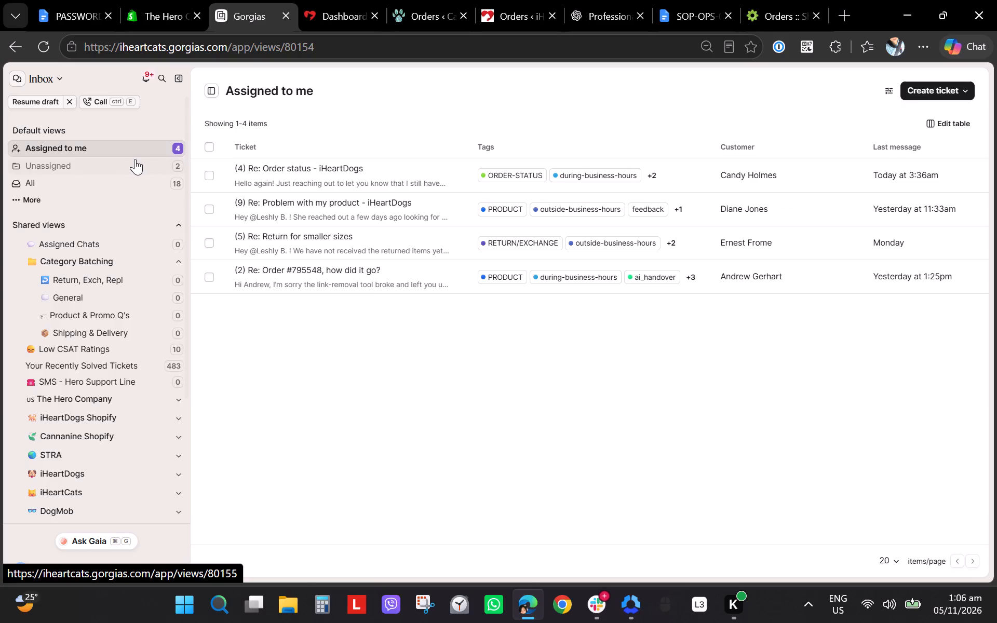
click(350, 182)
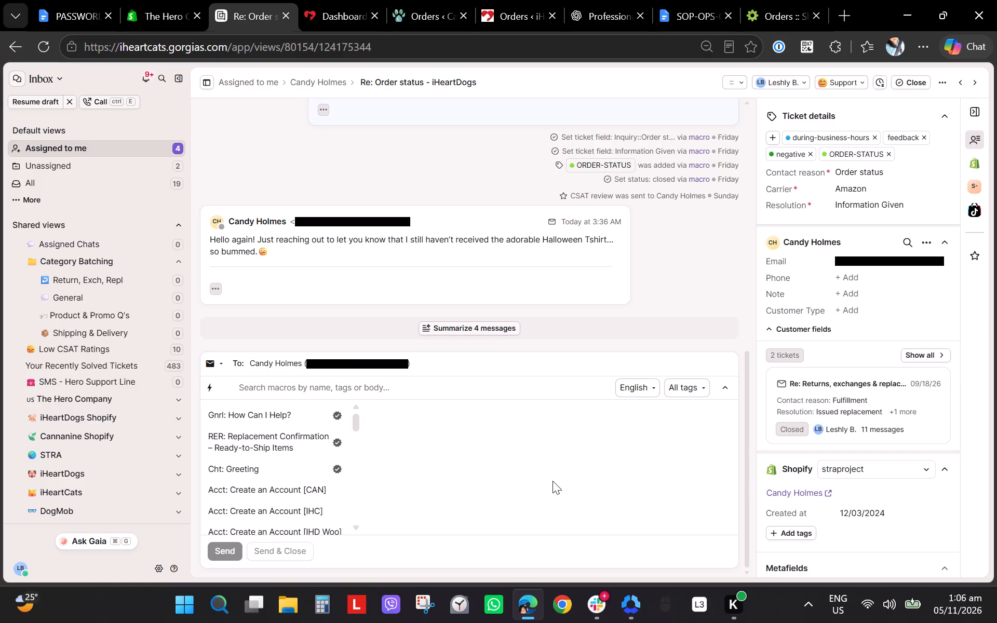
Reread the order status ticket's conversation, including the earlier tracking reply and the customer's latest message.
scroll(555, 482, down, 3)
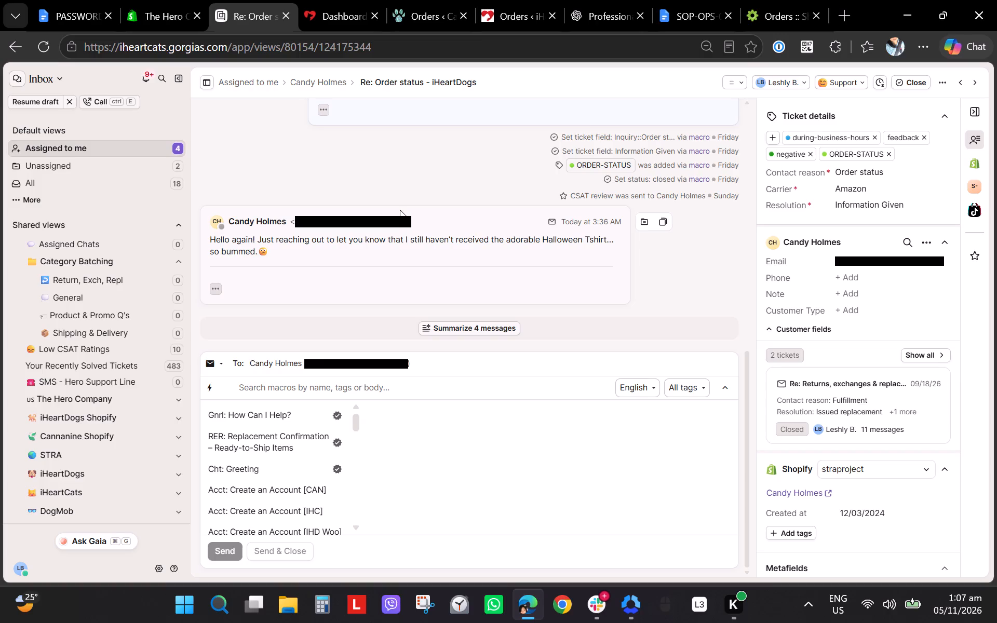
click(511, 496)
click(499, 466)
scroll(499, 466, down, 1)
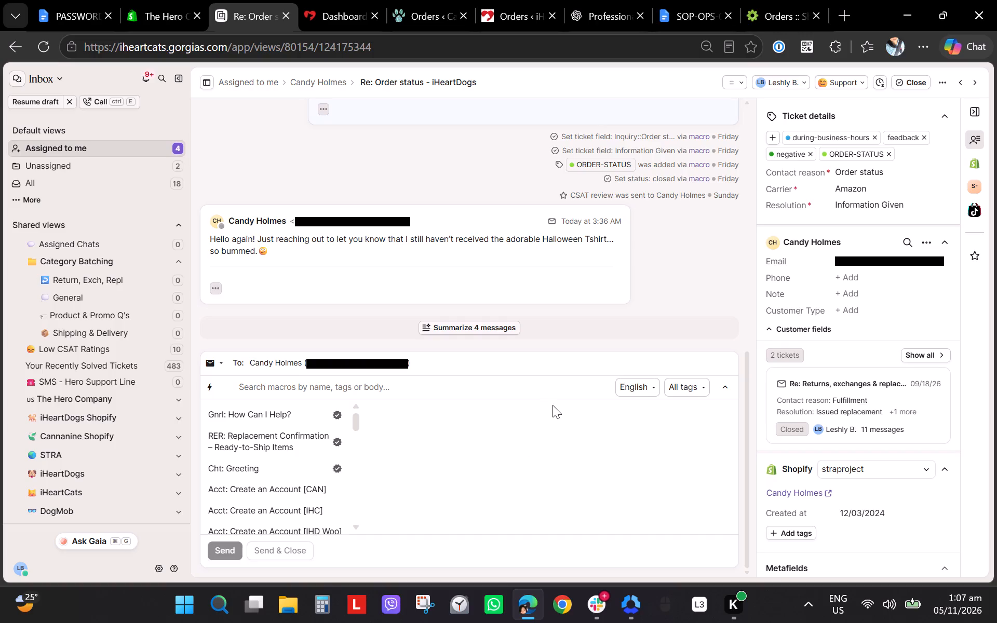
click(539, 469)
scroll(539, 470, down, 1)
scroll(550, 460, up, 1)
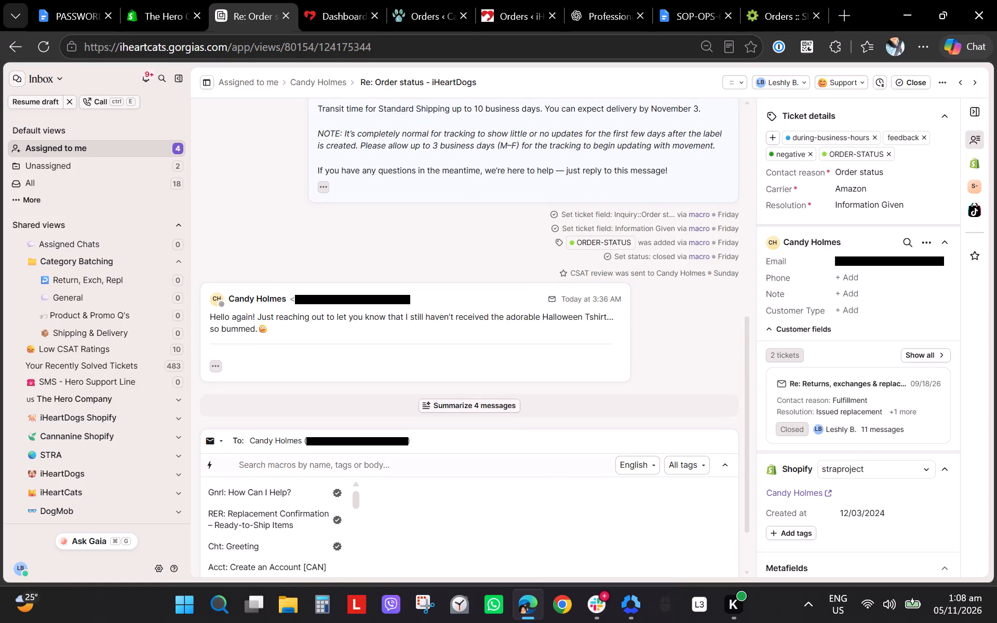
scroll(550, 460, up, 2)
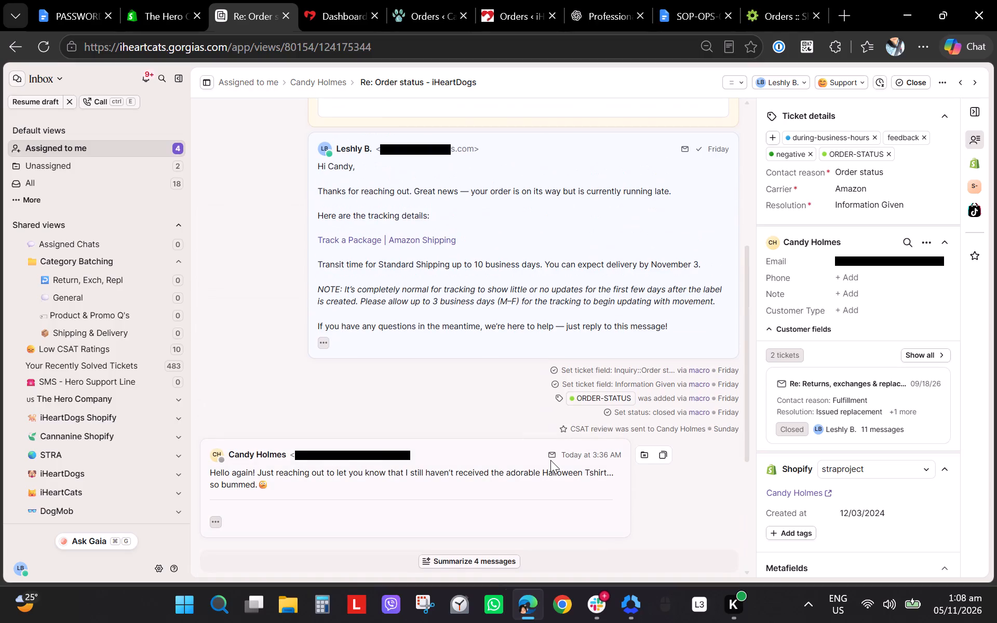
scroll(659, 310, down, 3)
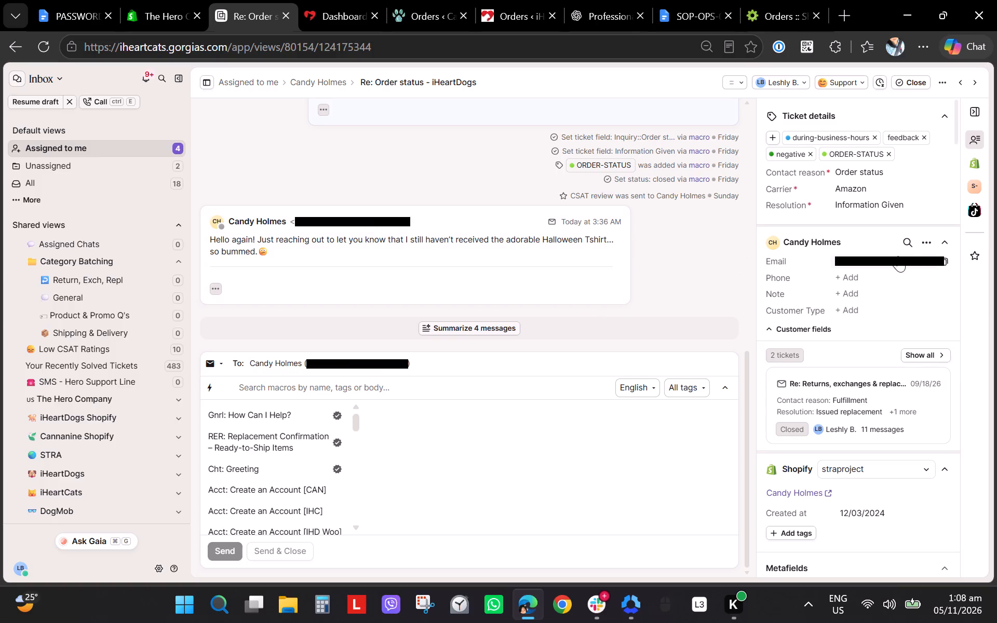
Copy the customer's email address from the ticket and search the iHeartDogs WooCommerce orders with it.
click(944, 261)
click(349, 367)
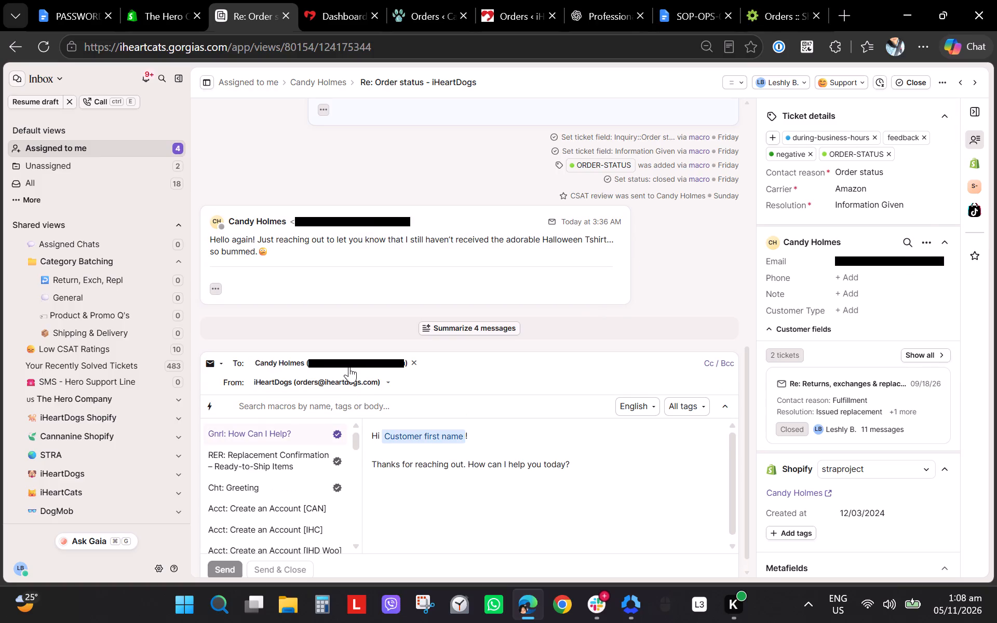
click(346, 19)
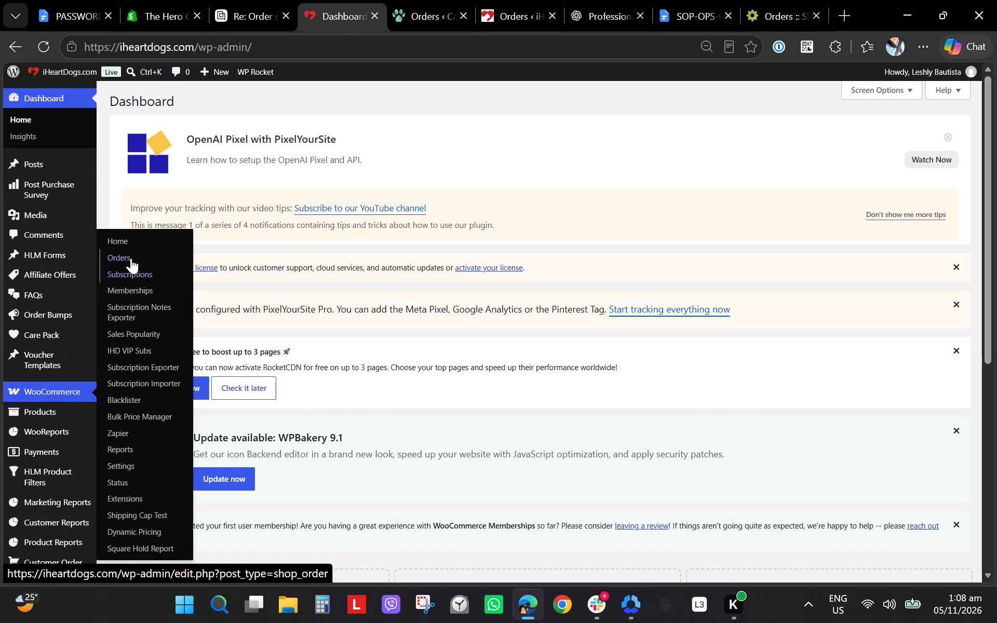
click(132, 256)
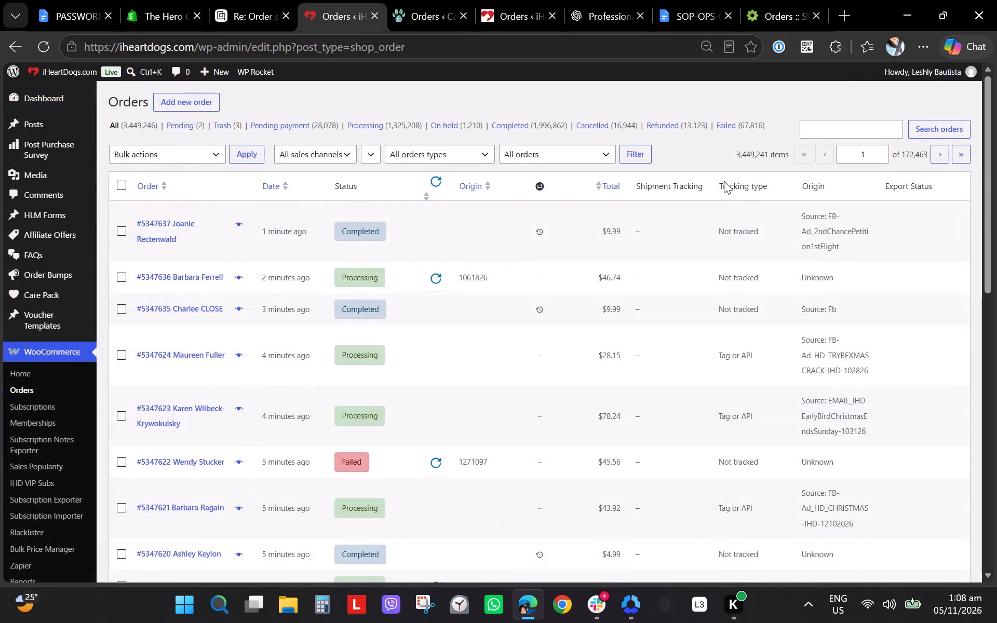
scroll(833, 199, down, 5)
click(826, 213)
key(ctrl+v)
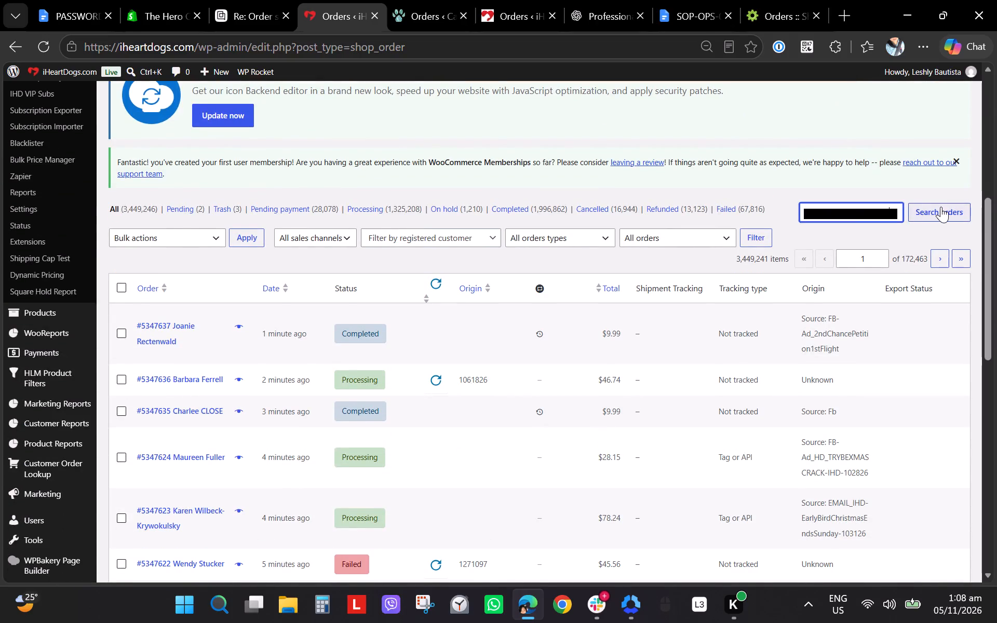
click(941, 207)
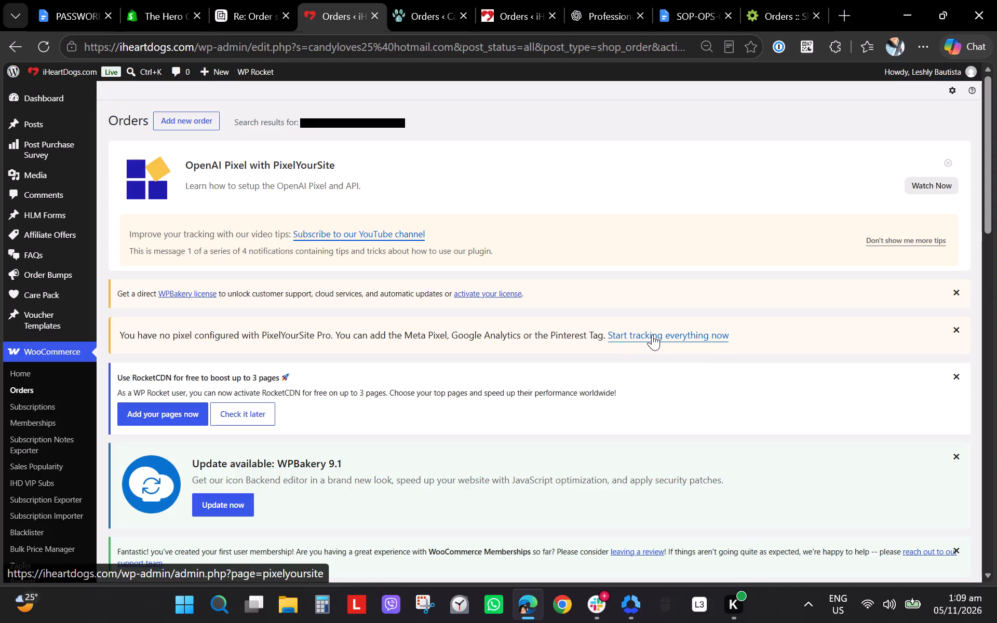
scroll(642, 440, down, 5)
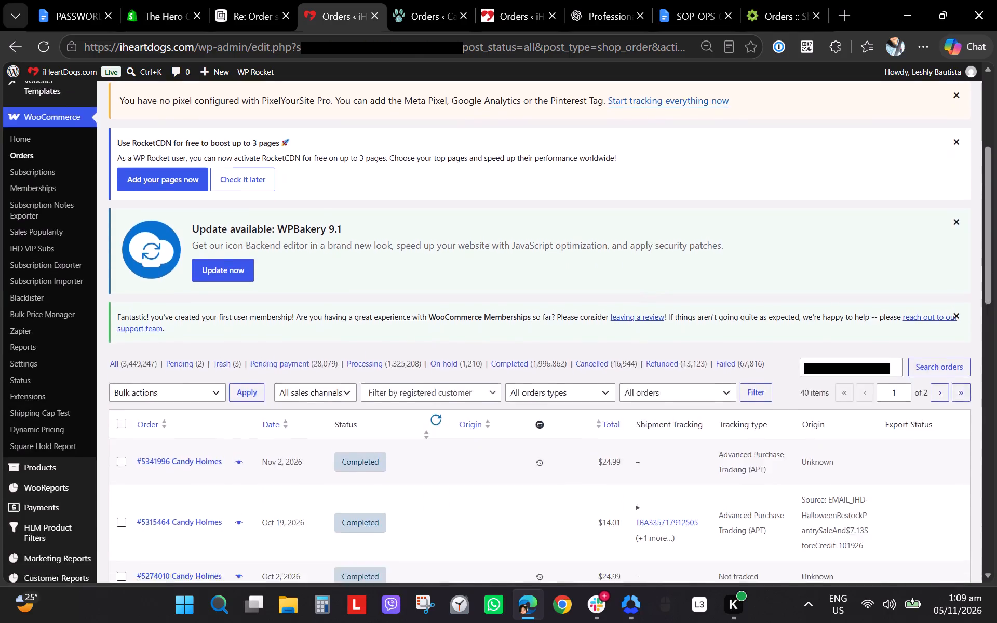
scroll(641, 421, down, 2)
scroll(631, 363, up, 2)
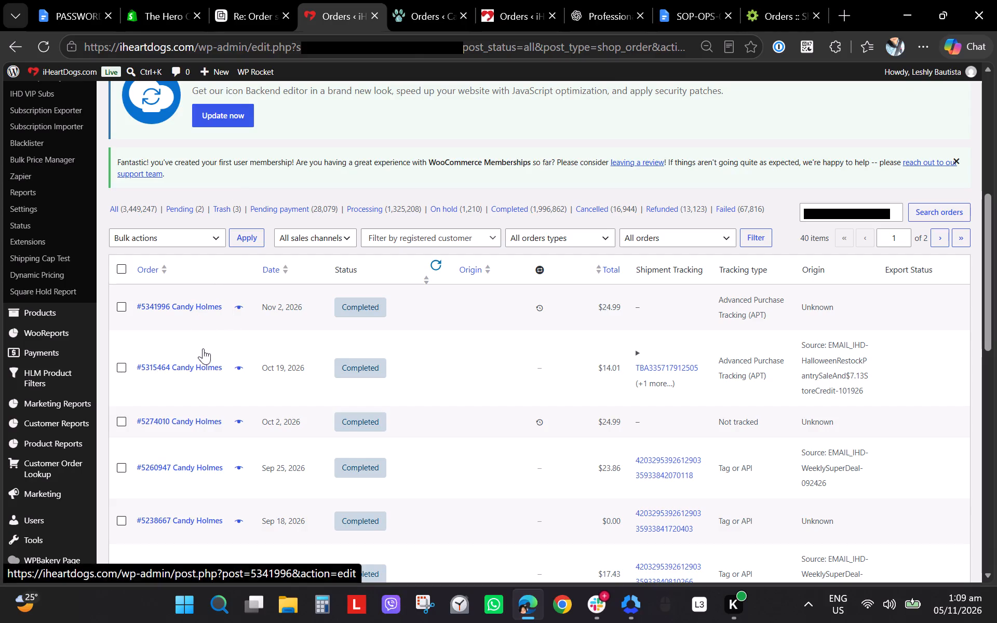
right_click(201, 369)
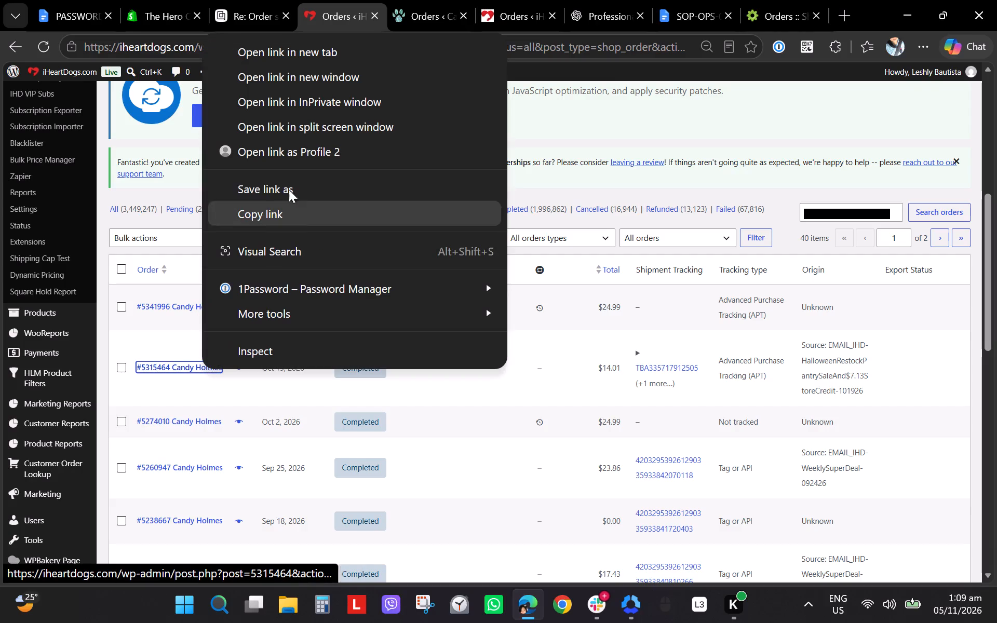
click(324, 51)
Switch back to the Gorgias ticket and view the screenshot attached to the customer's first message.
click(237, 22)
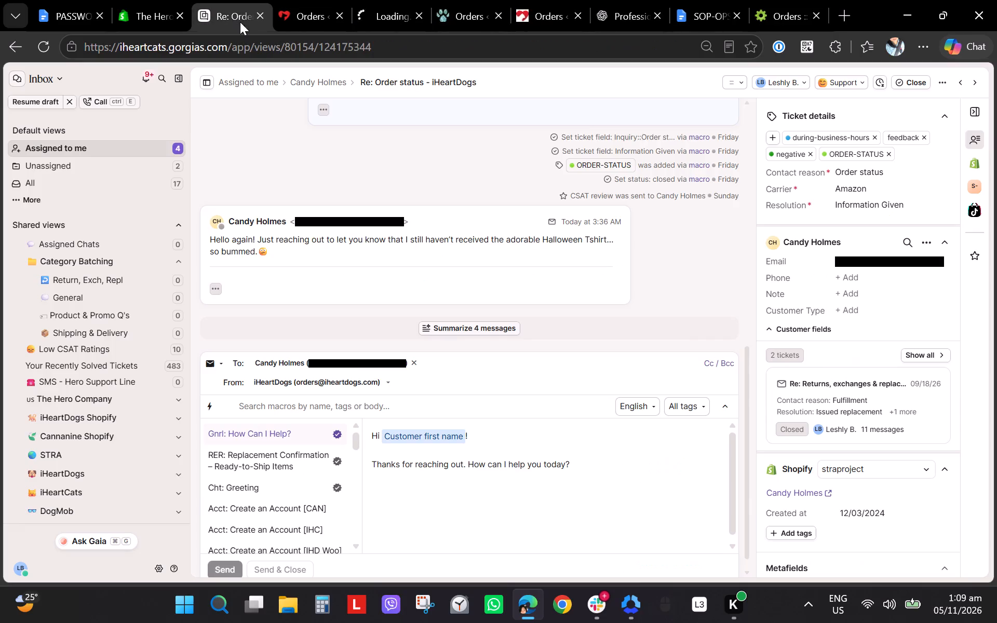
scroll(313, 332, down, 1)
scroll(313, 332, up, 5)
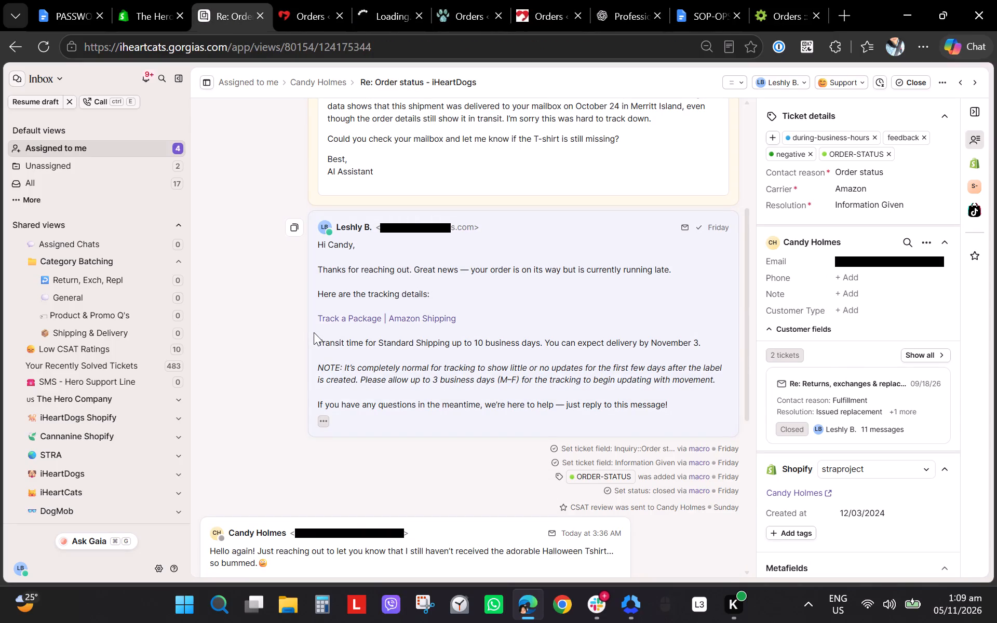
scroll(314, 332, up, 5)
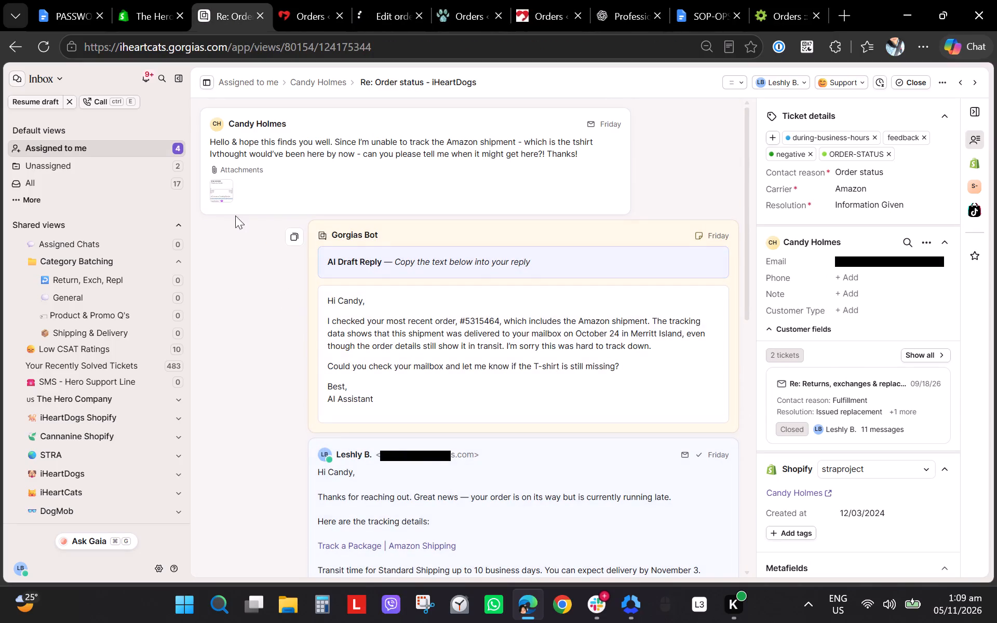
click(222, 198)
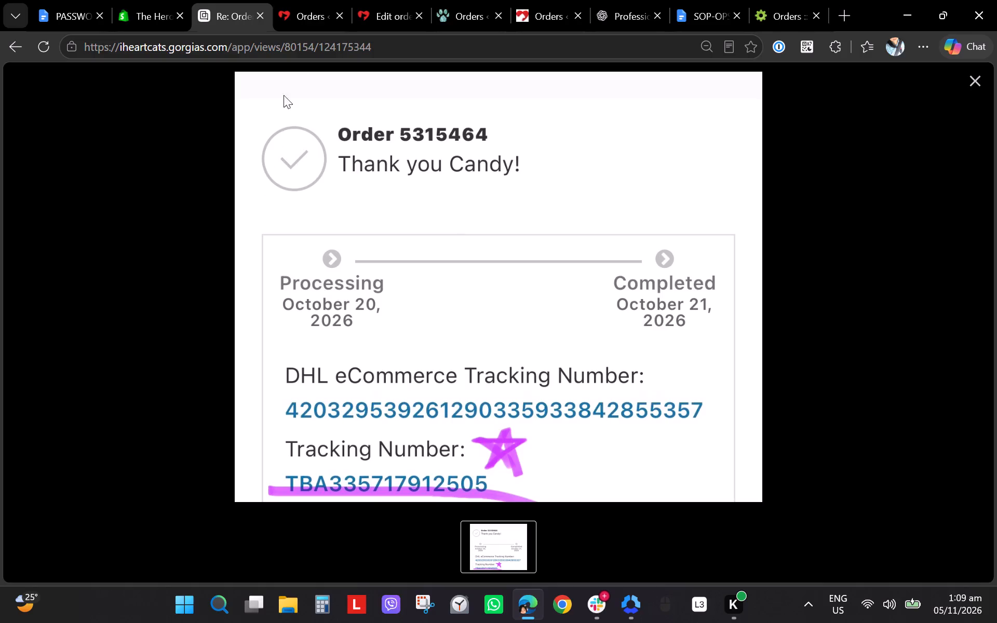
click(360, 3)
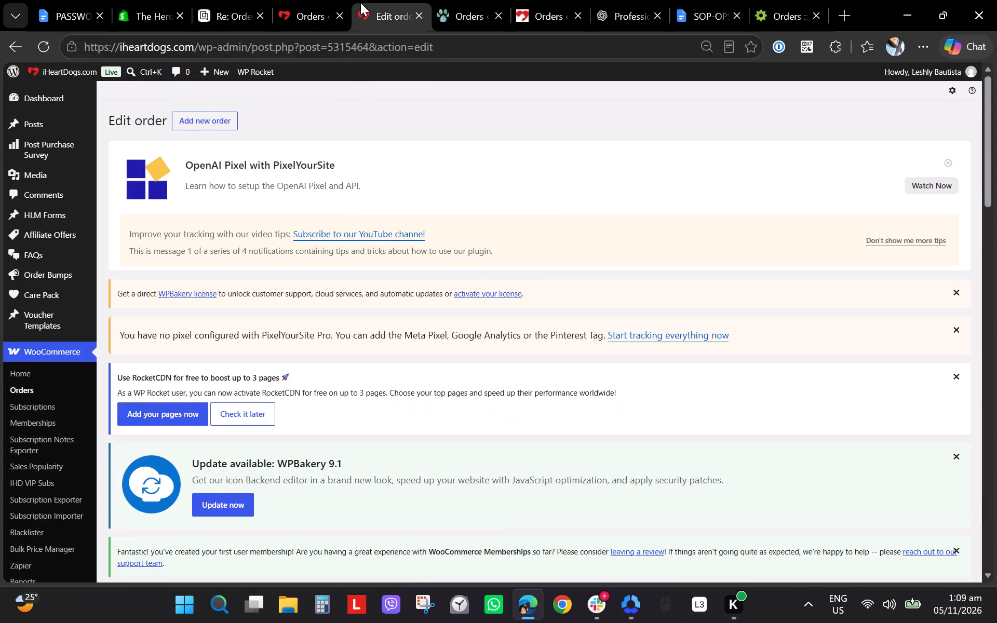
scroll(381, 172, down, 5)
scroll(383, 280, down, 2)
scroll(383, 287, up, 6)
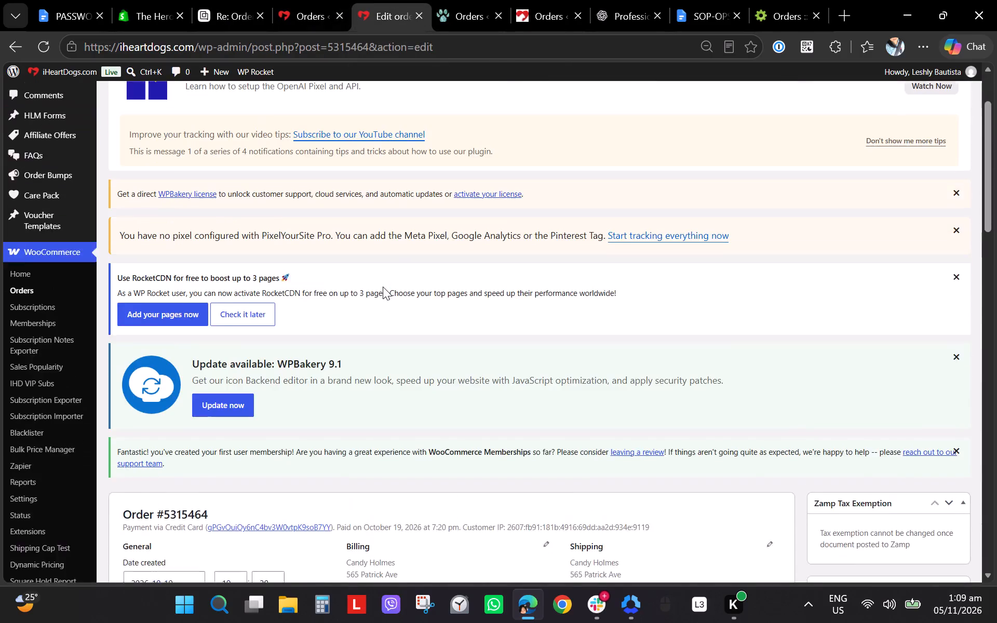
scroll(383, 287, up, 2)
scroll(384, 285, down, 3)
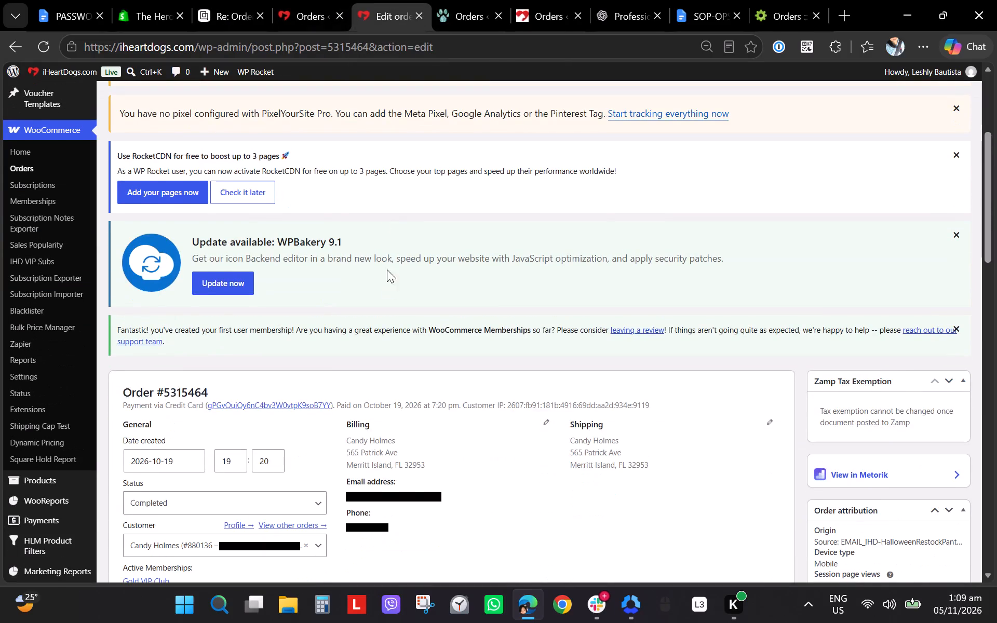
click(299, 11)
click(219, 16)
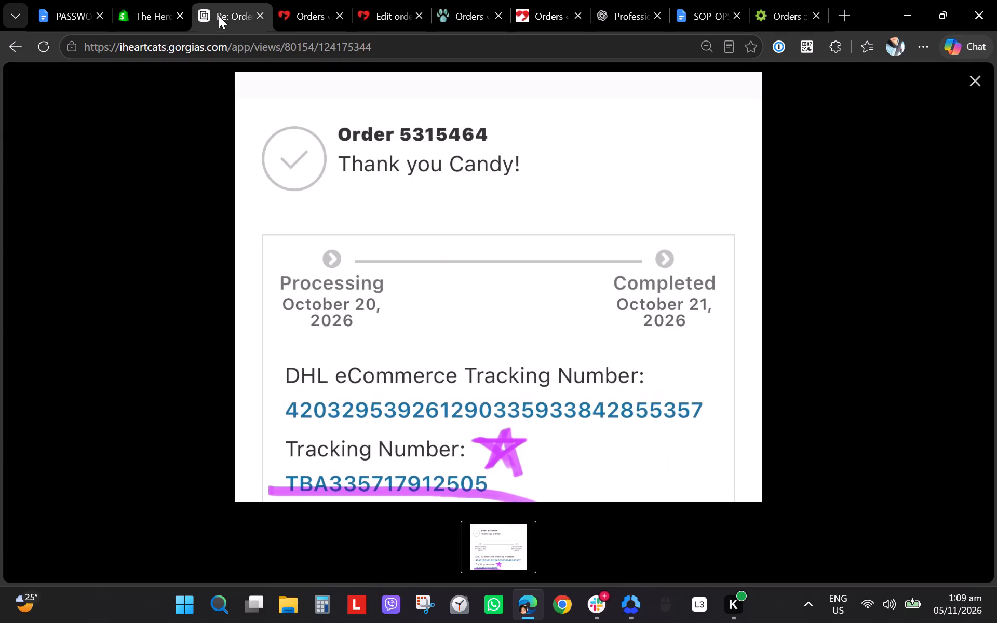
click(381, 13)
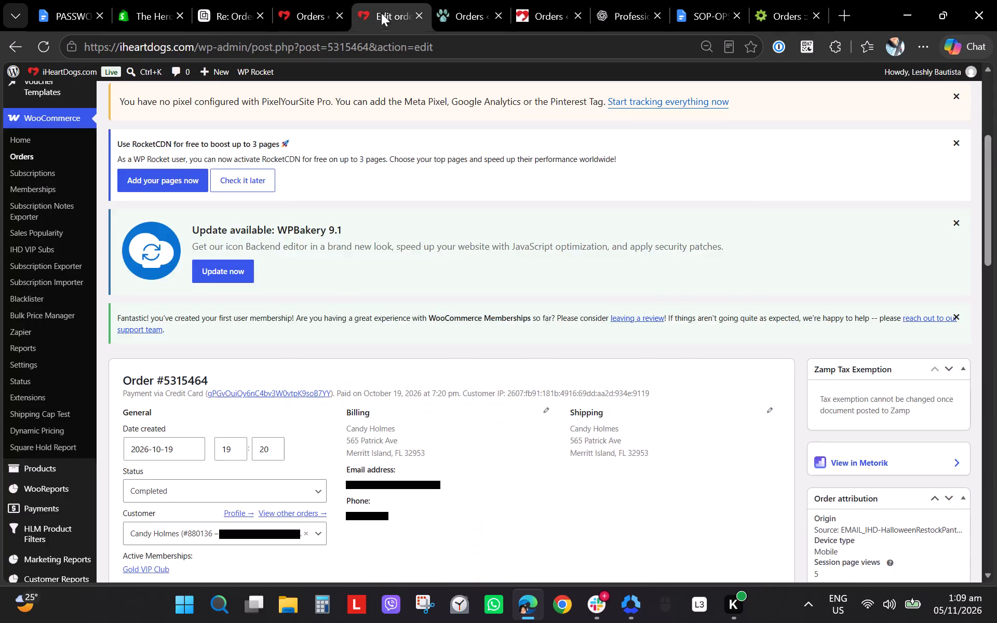
scroll(393, 243, down, 8)
scroll(395, 280, up, 2)
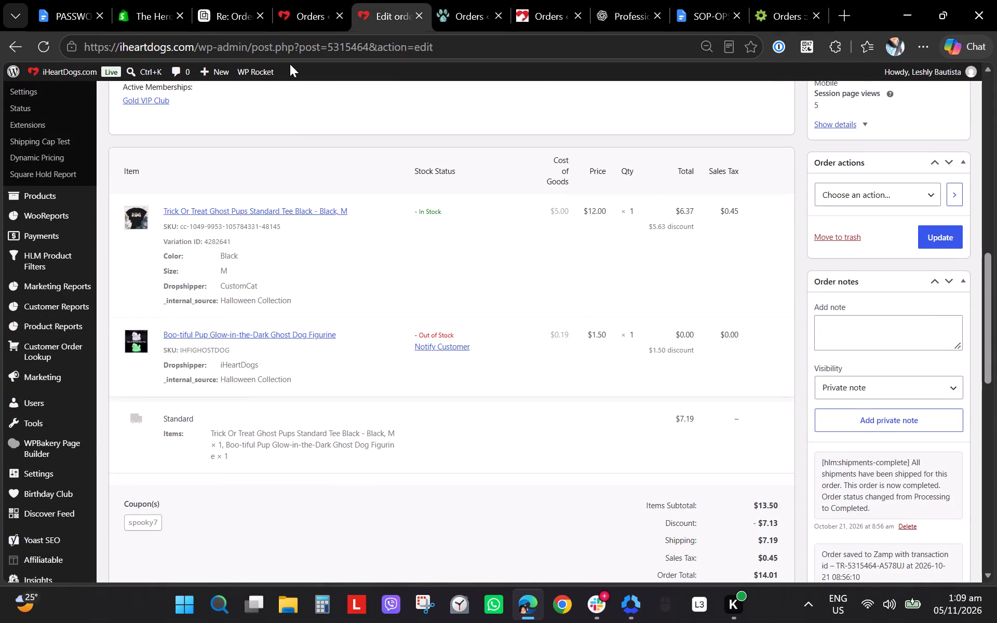
click(206, 24)
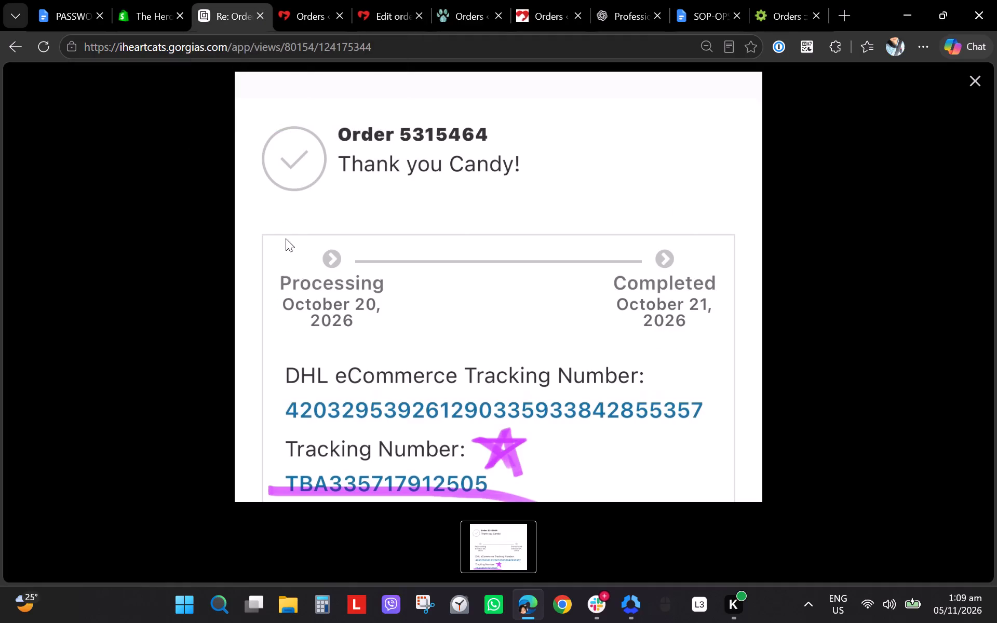
click(978, 84)
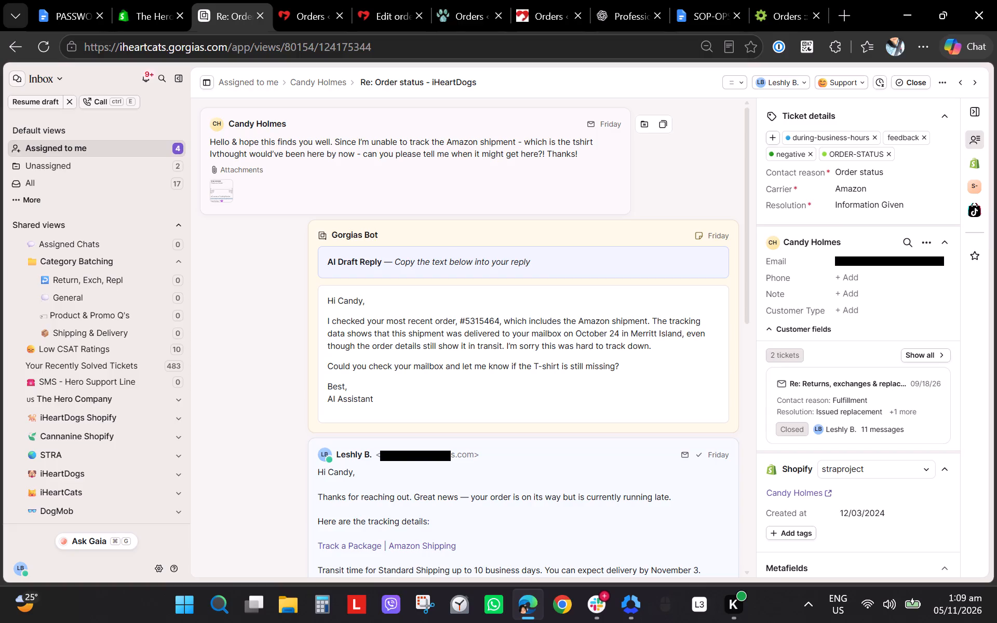
Open the Amazon Shipping tracking link in Friday's reply to the customer.
scroll(481, 305, down, 6)
scroll(482, 309, up, 4)
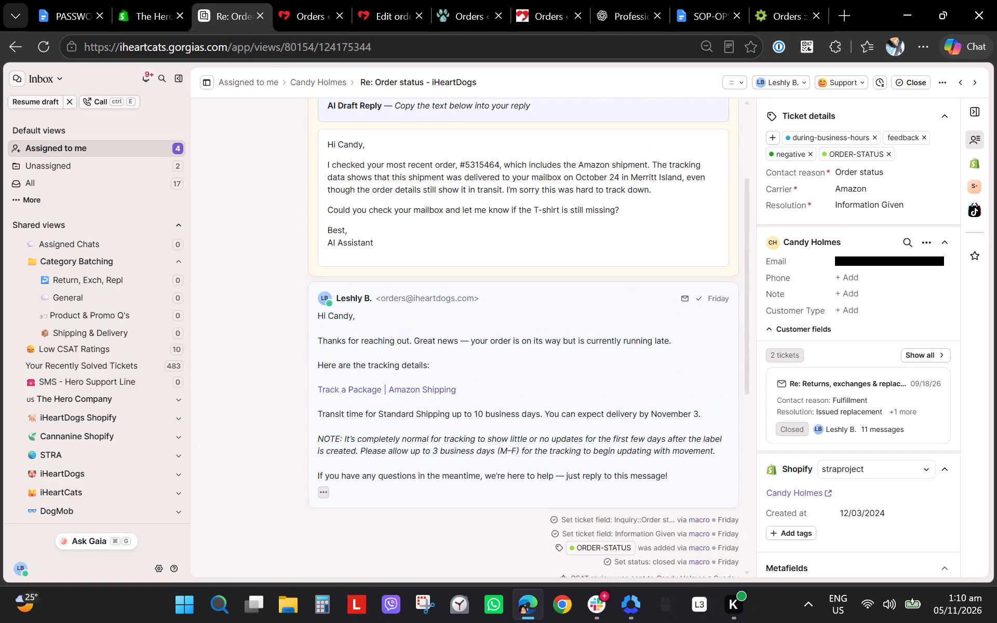
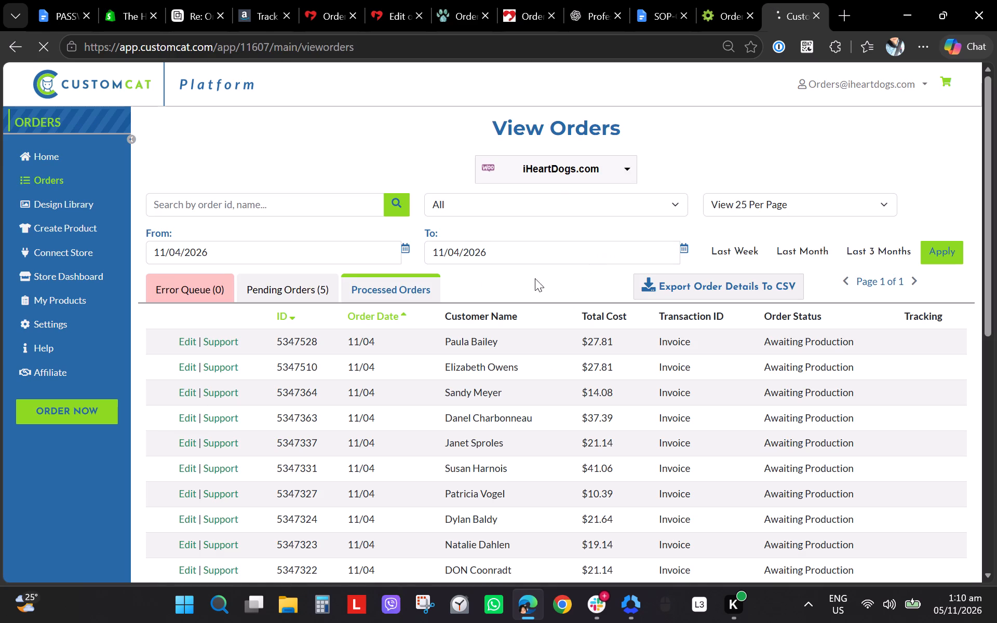
click(341, 194)
key(ctrl+v)
click(397, 204)
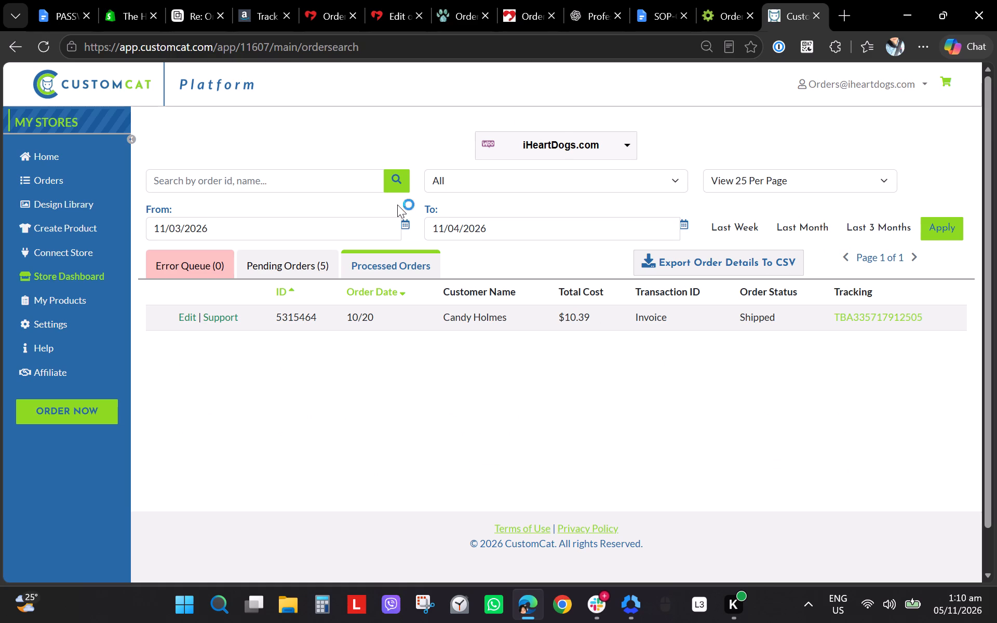
click(219, 317)
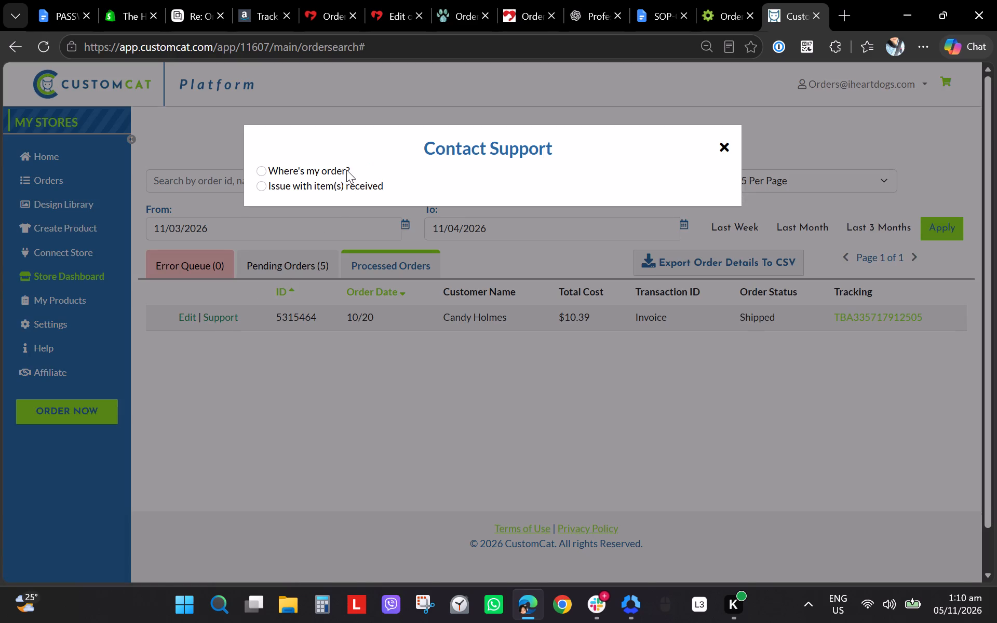
click(335, 171)
Review all the tracking updates for the package on the Amazon Shipping page.
click(266, 5)
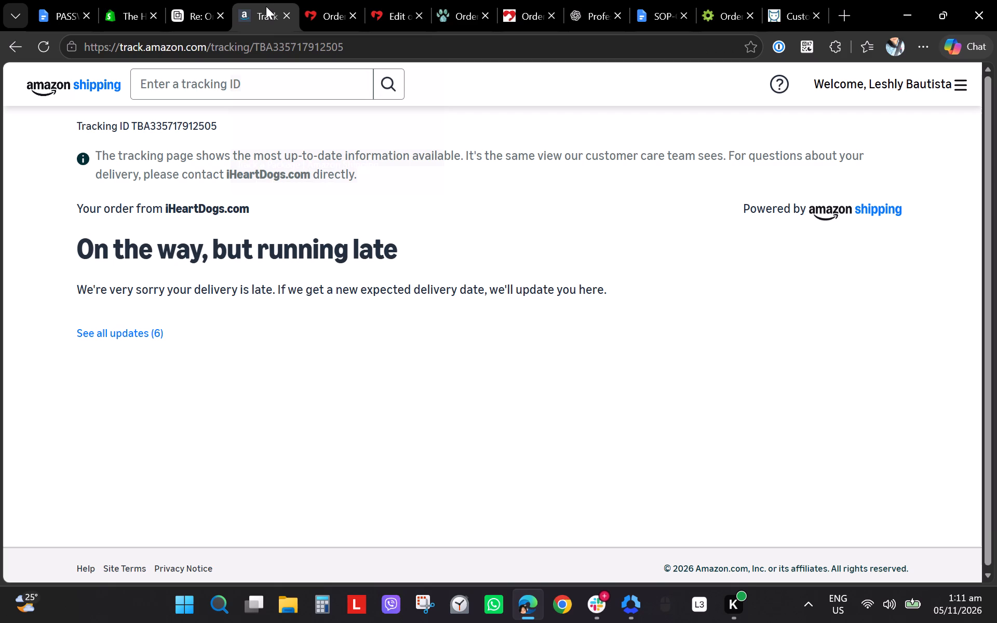
click(149, 330)
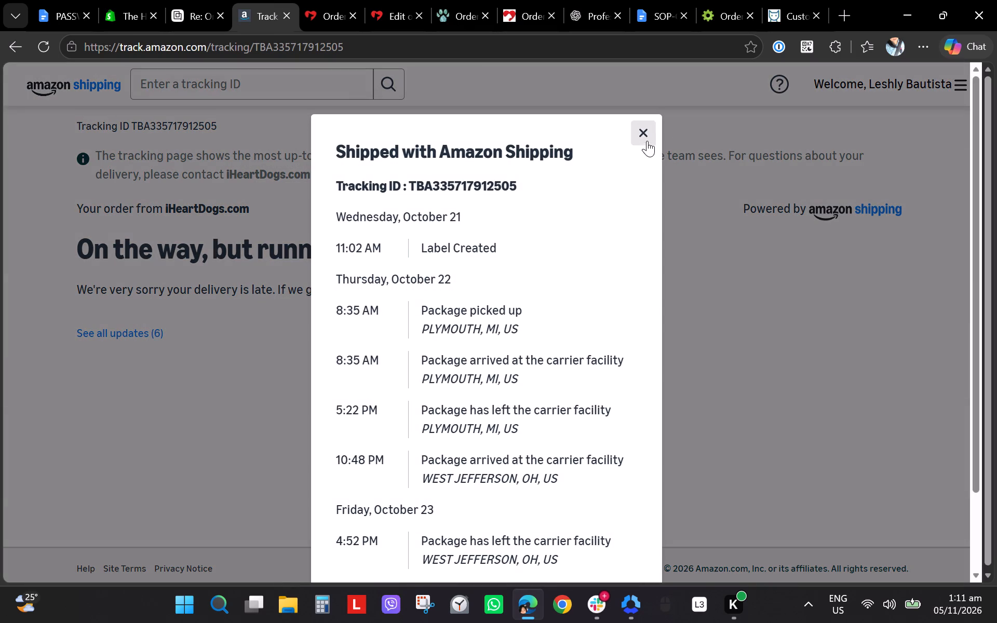
click(647, 135)
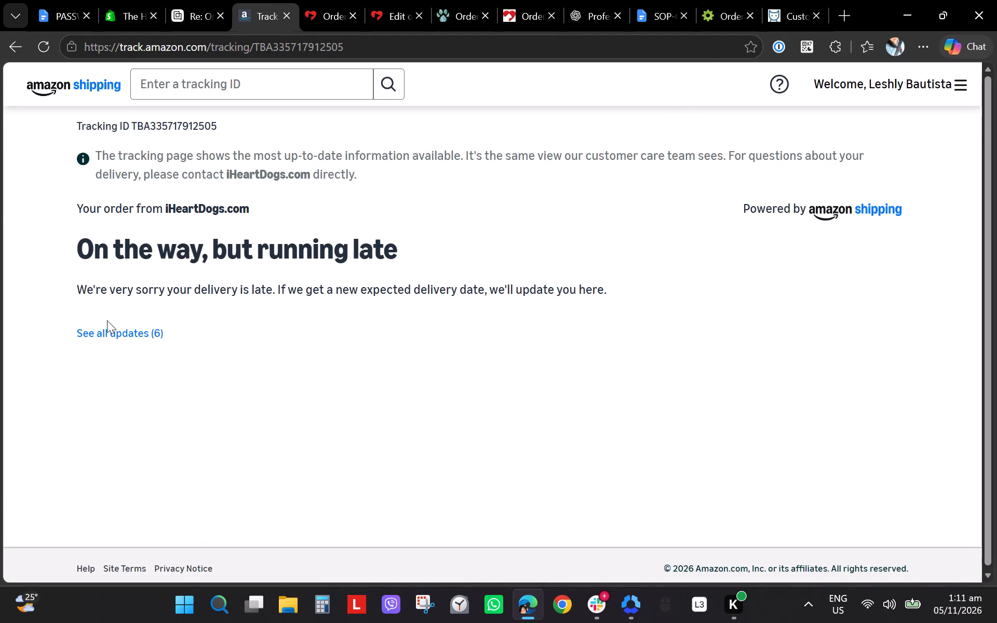
click(114, 332)
scroll(449, 389, down, 9)
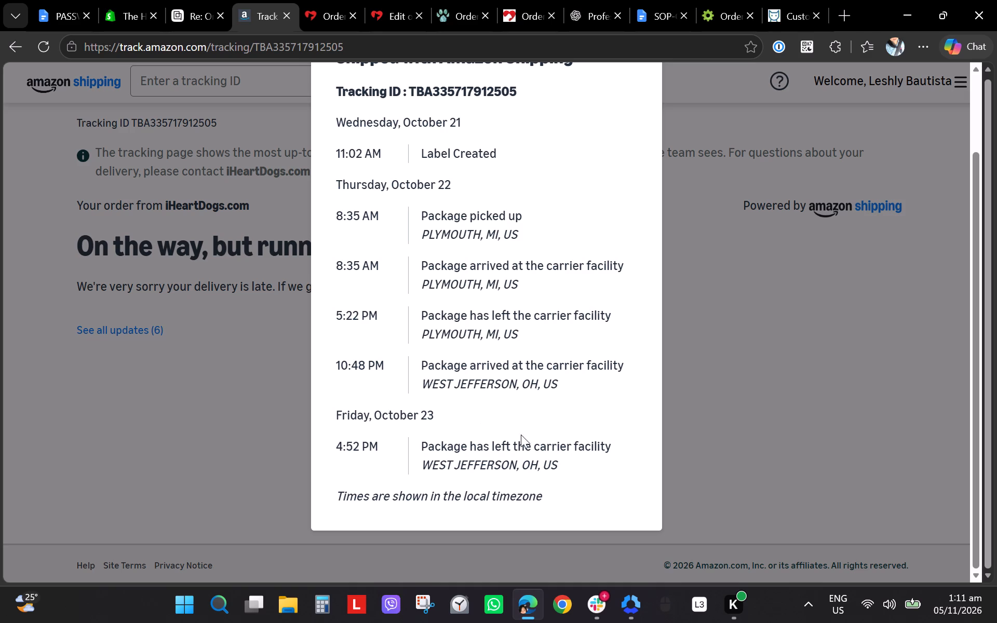
click(731, 484)
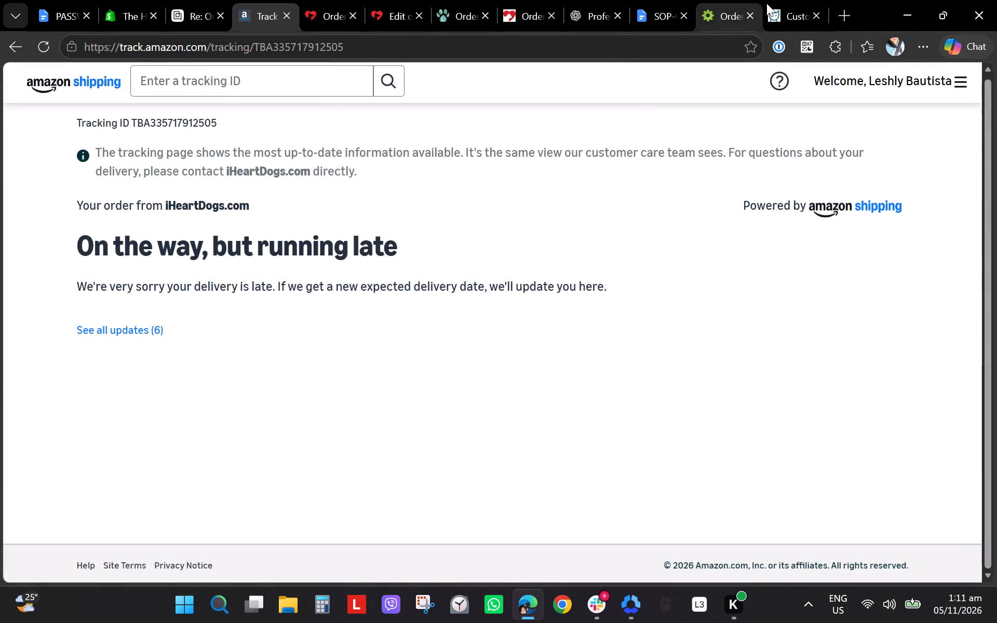
Submit the CustomCat support request as an issue with the black medium T-shirt: Shipping Issue, Lost in transit, with Replacement as preferred solution.
click(784, 13)
click(318, 346)
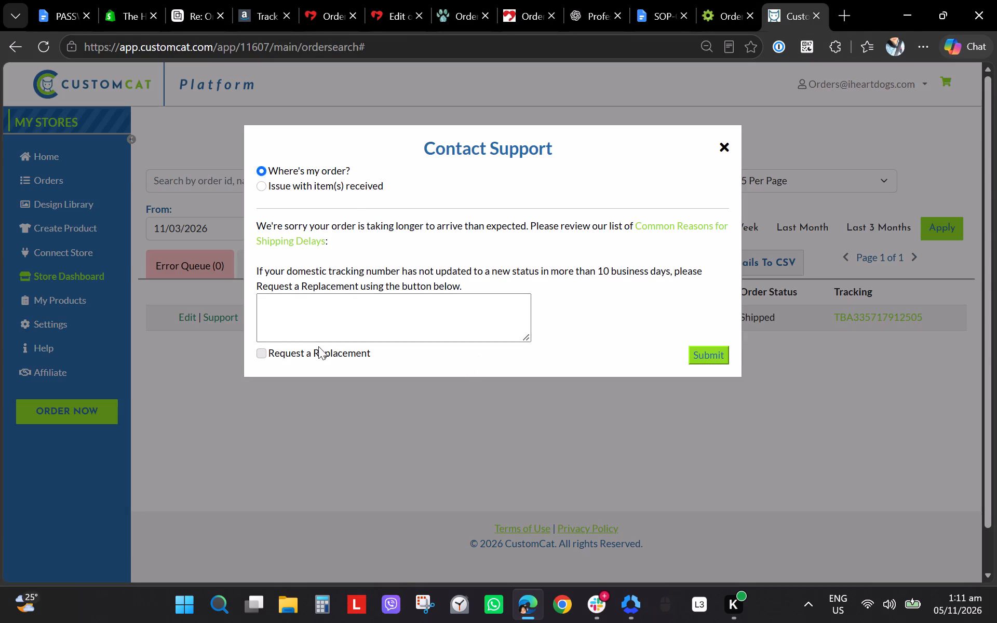
click(259, 255)
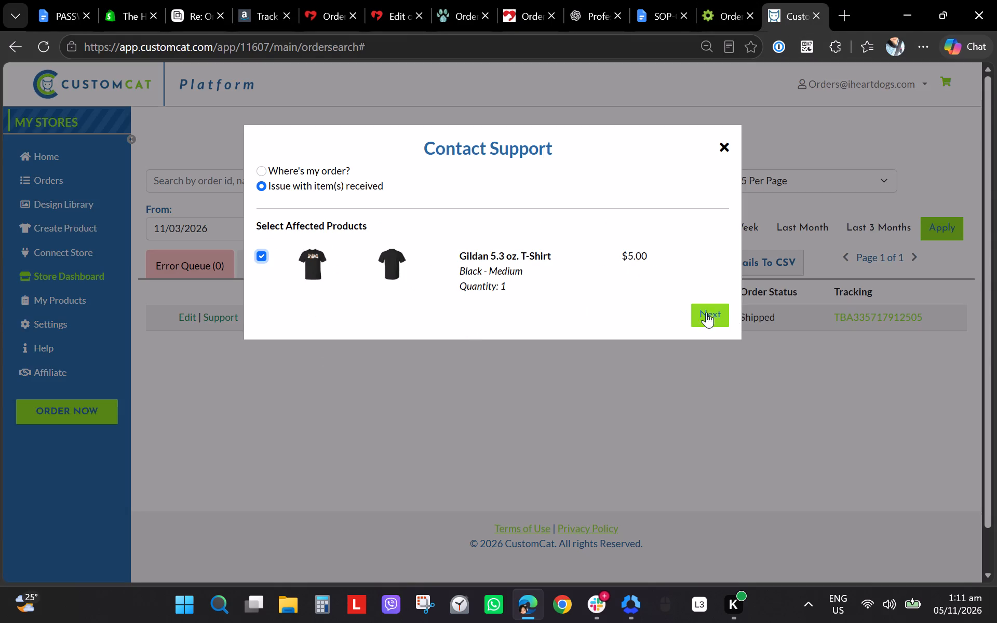
click(696, 318)
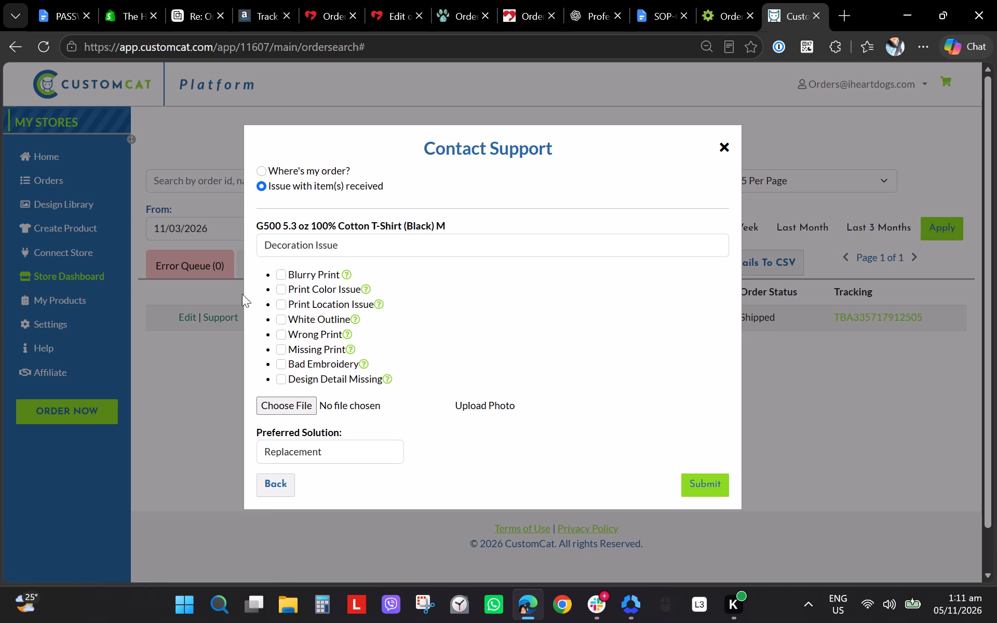
click(333, 237)
click(333, 300)
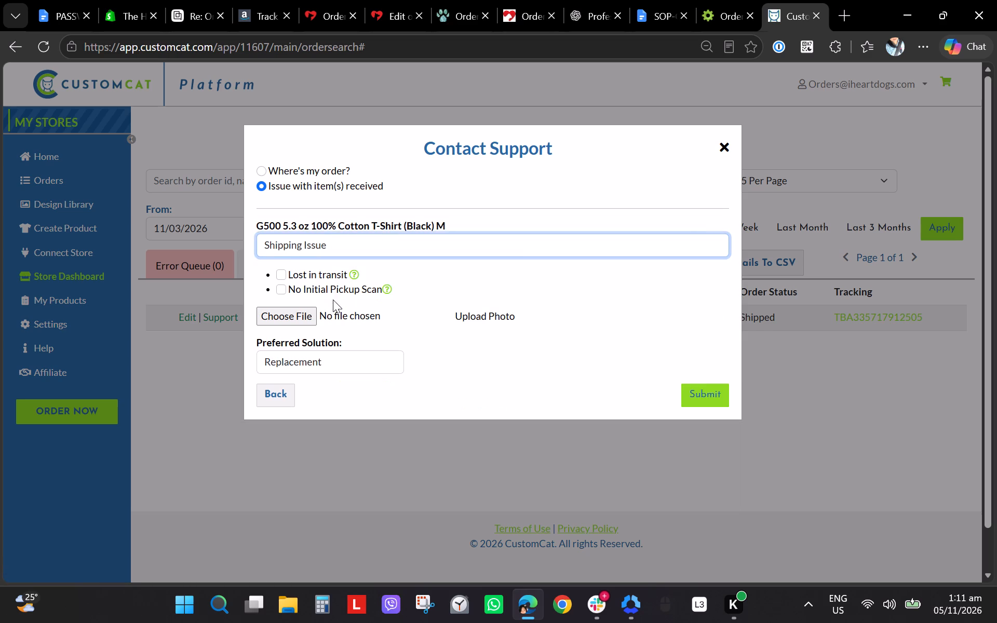
click(326, 277)
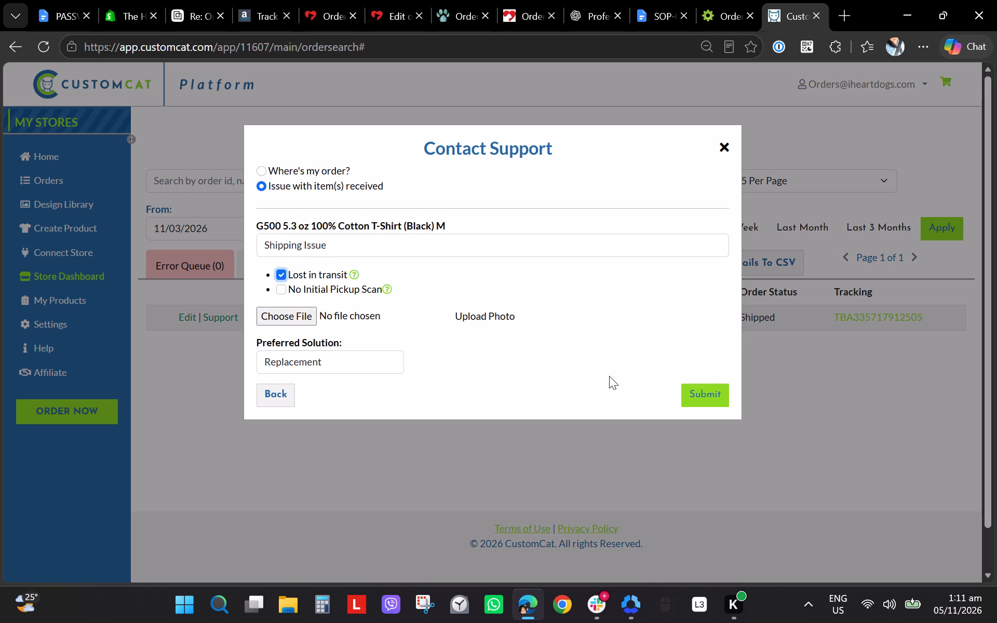
click(698, 397)
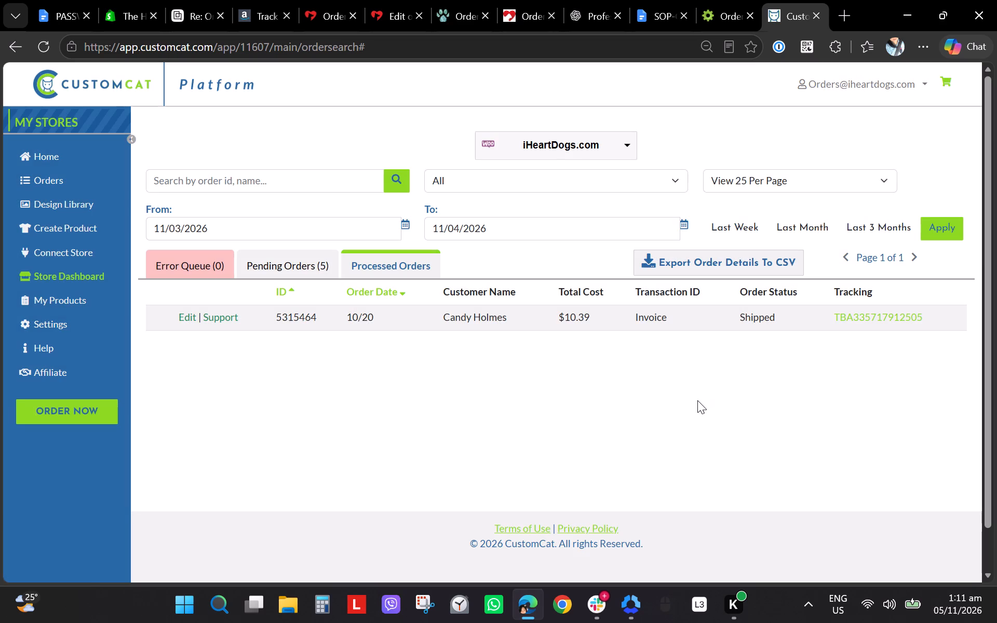
click(388, 16)
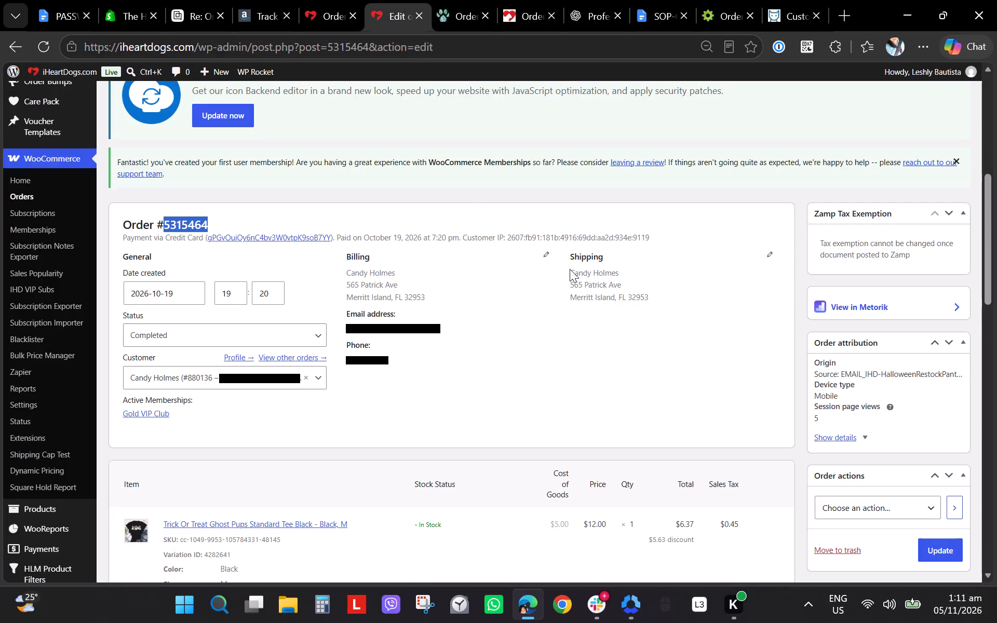
drag(570, 269, 657, 297)
key(ctrl+c)
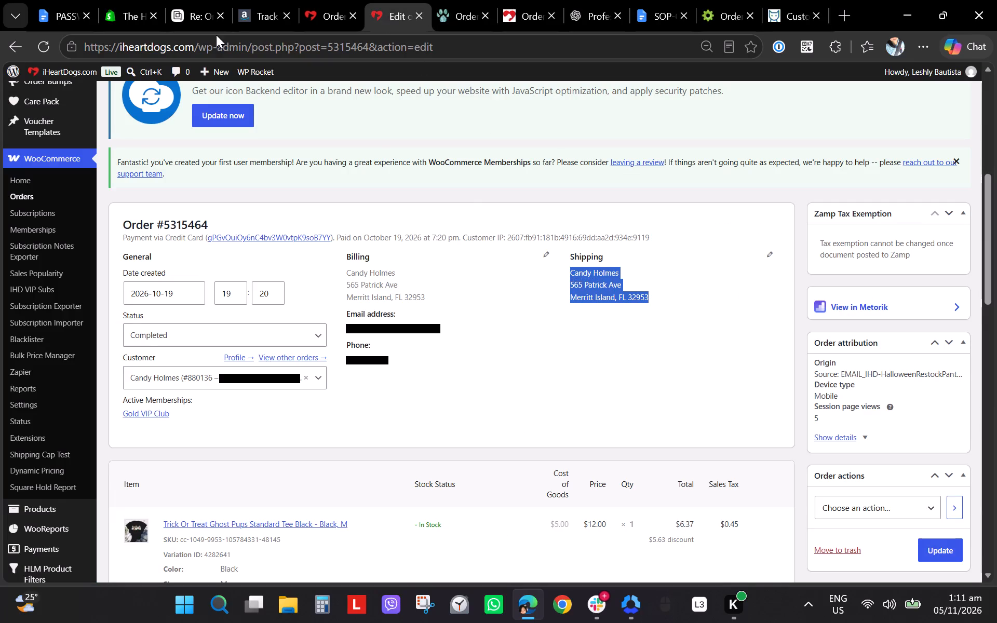
Close the Amazon tracking page and apply the "RER: Replacement Confirmation – Print-On-Demand Item" macro to the reply in the Gorgias ticket.
click(249, 16)
click(284, 11)
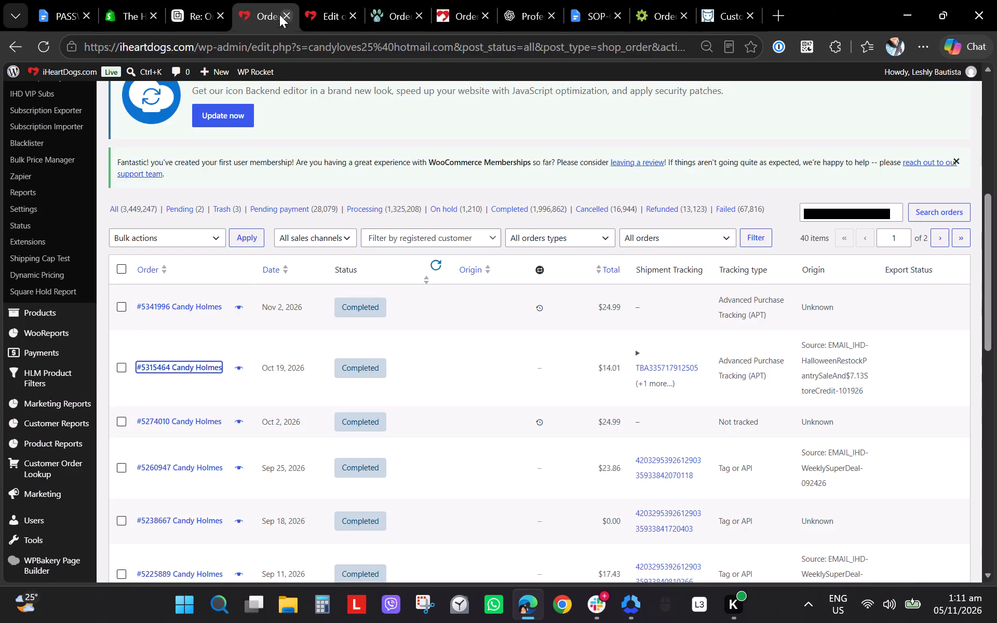
click(199, 14)
scroll(324, 427, down, 4)
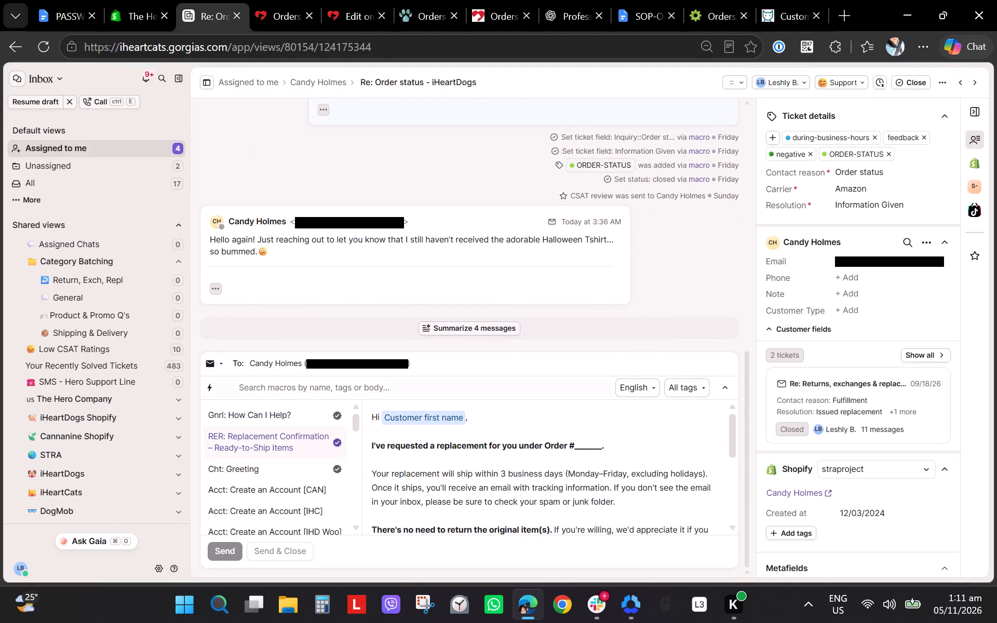
click(393, 390)
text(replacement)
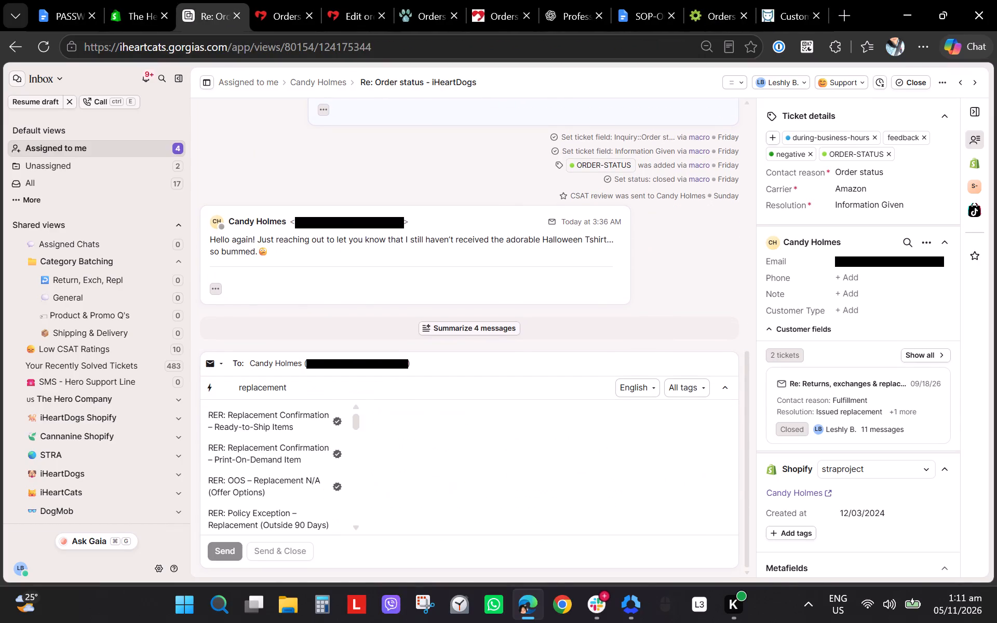
click(297, 465)
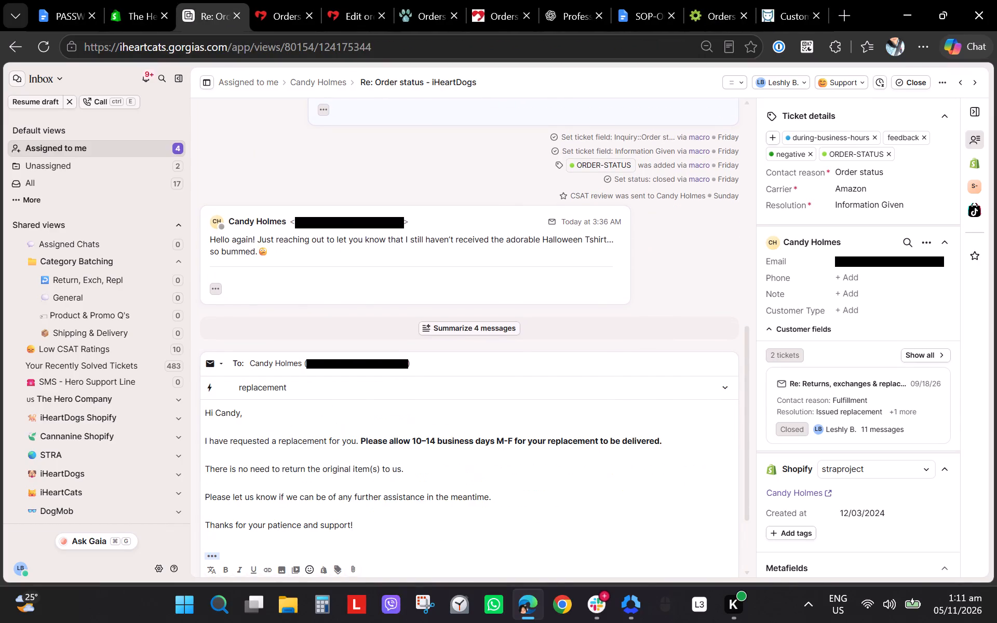
Add a paragraph below the greeting: "Thank you for your follow up. We're sorry to hear that you still haven't receive the item.".
click(278, 417)
key(Return)
key(Return)
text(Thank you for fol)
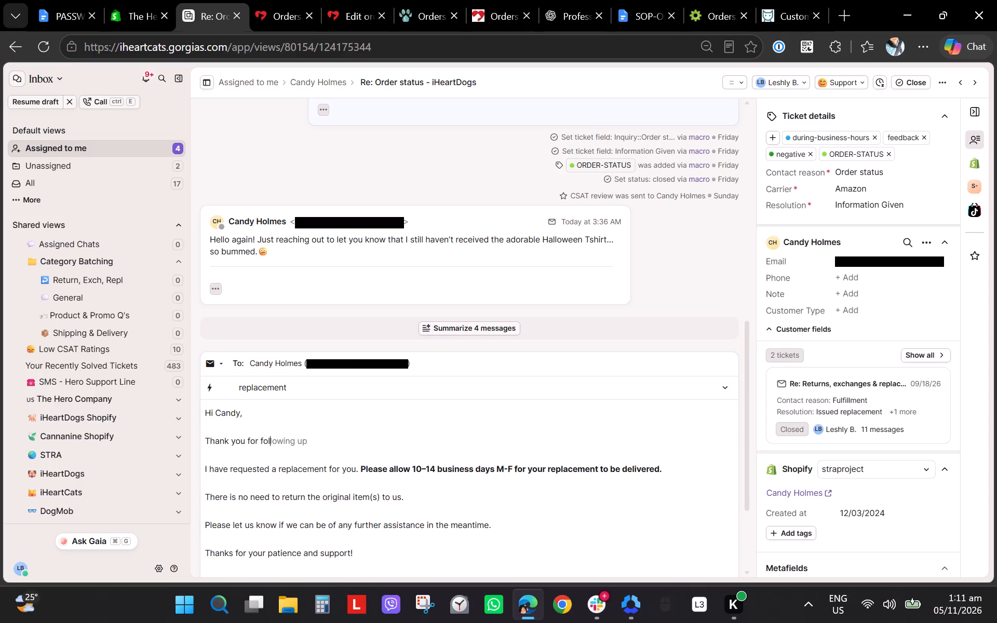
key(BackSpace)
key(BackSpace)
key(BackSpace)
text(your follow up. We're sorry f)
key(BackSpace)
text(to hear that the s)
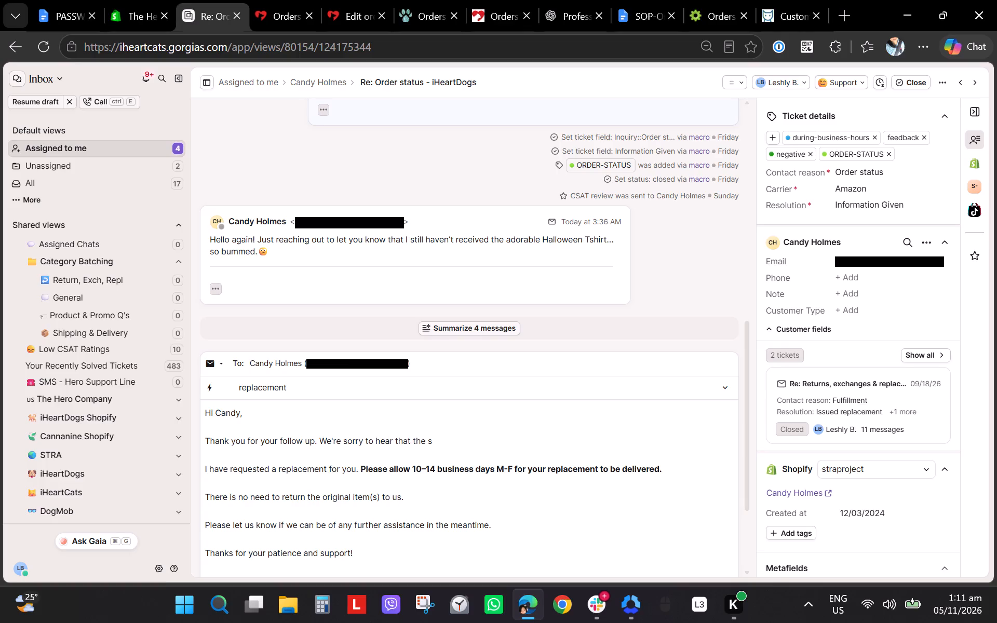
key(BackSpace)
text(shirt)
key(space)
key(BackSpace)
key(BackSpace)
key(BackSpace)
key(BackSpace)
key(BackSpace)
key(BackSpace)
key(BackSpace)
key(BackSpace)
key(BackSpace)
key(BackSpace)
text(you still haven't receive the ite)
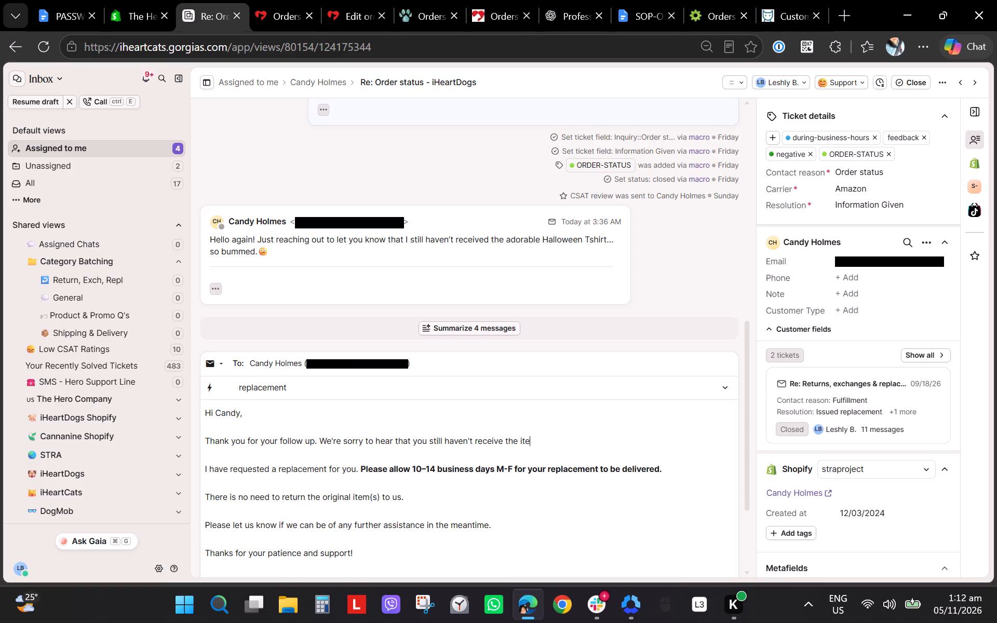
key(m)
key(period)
Begin the replacement sentence with "Please know that" before "I have requested a replacement for you.".
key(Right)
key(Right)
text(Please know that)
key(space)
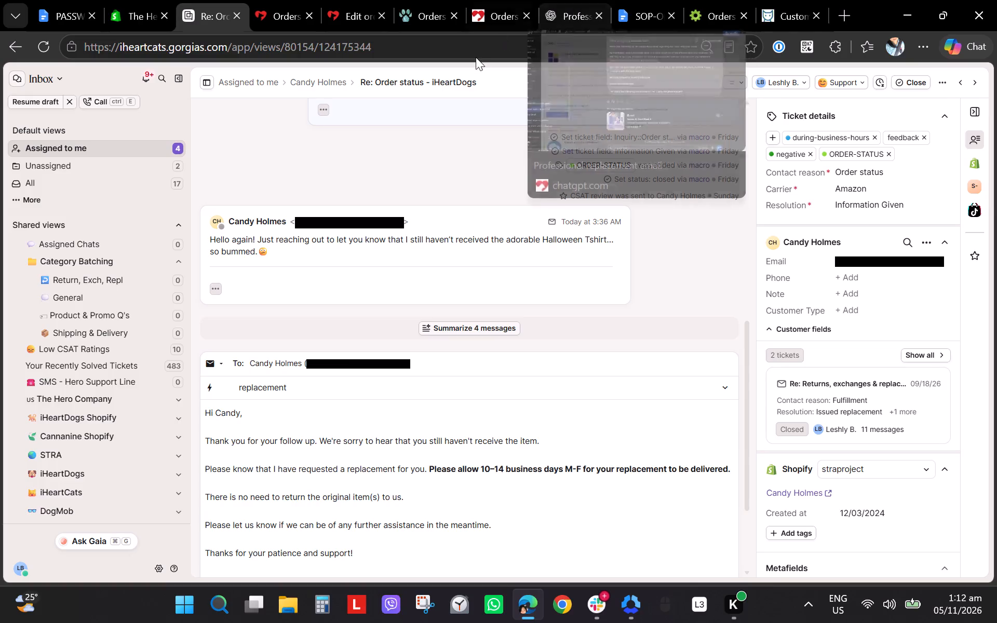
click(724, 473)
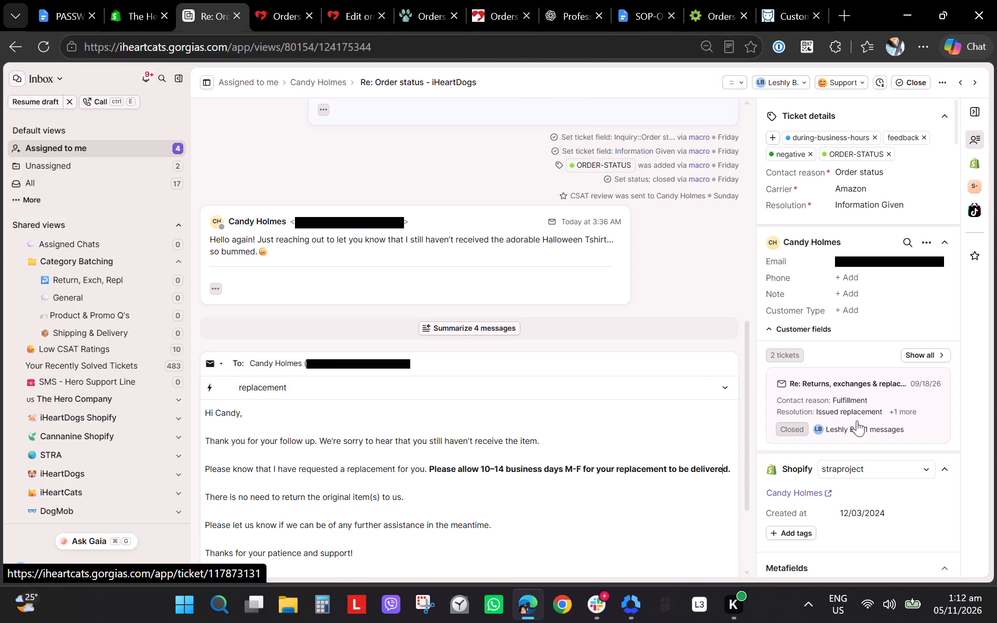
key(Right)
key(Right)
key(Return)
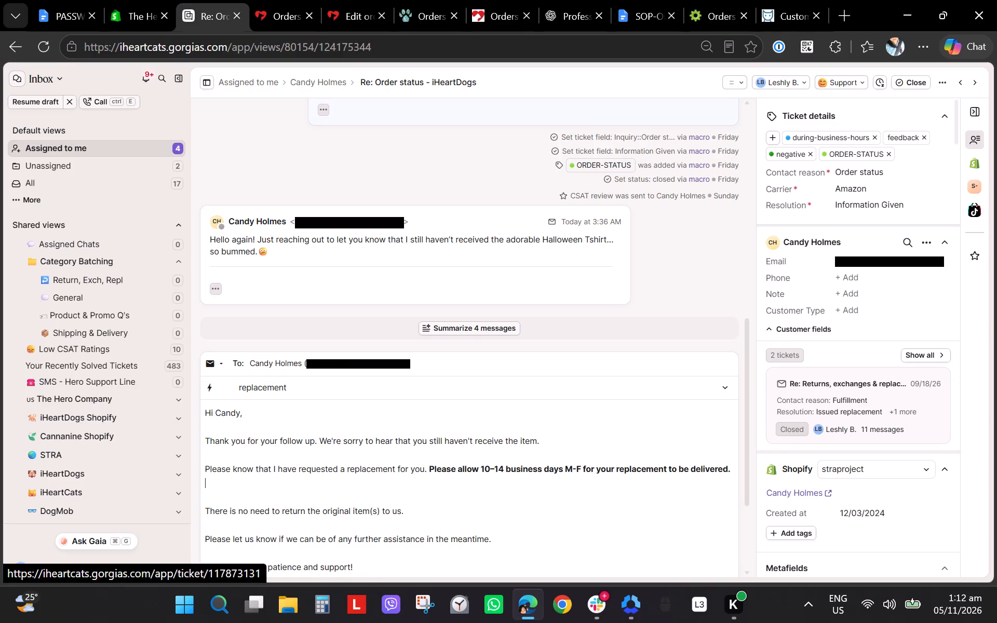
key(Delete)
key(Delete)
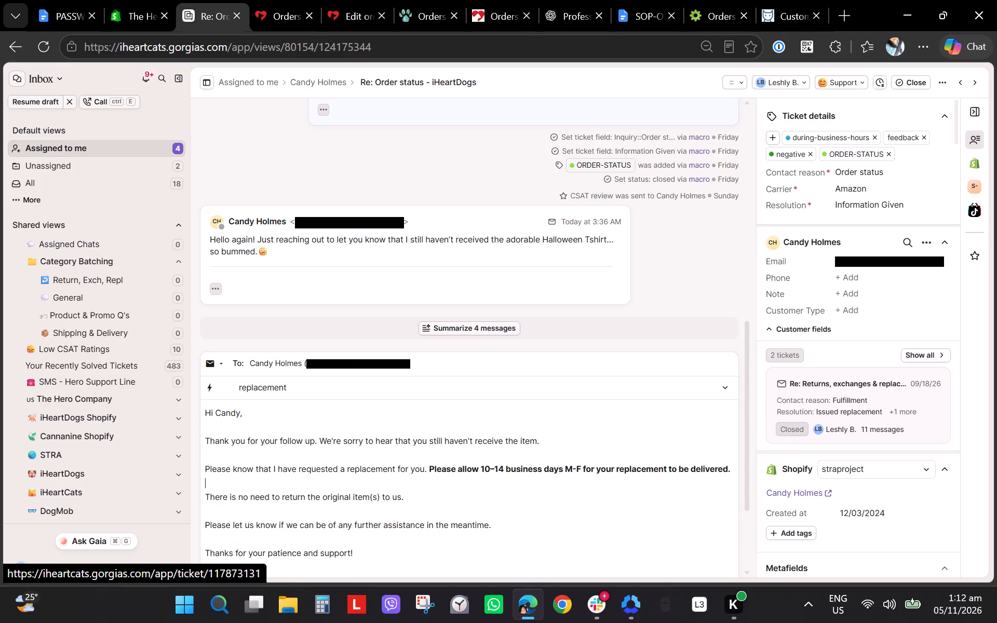
Below the no-return sentence, add "Here's the address where it will ship to" followed by the copied shipping name and address, keeping blank lines between paragraphs.
key(Down)
key(Down)
key(Return)
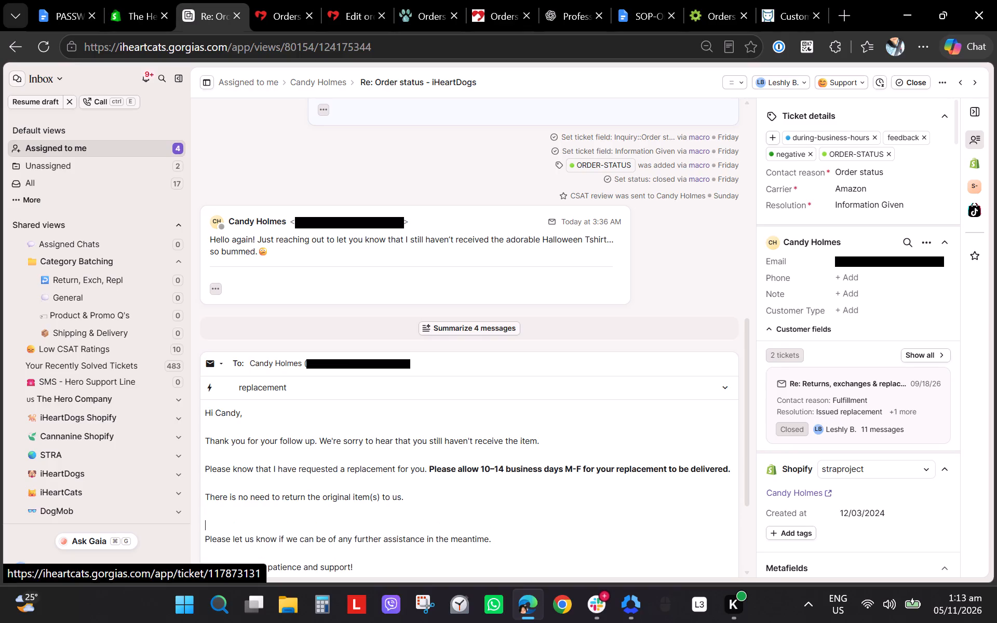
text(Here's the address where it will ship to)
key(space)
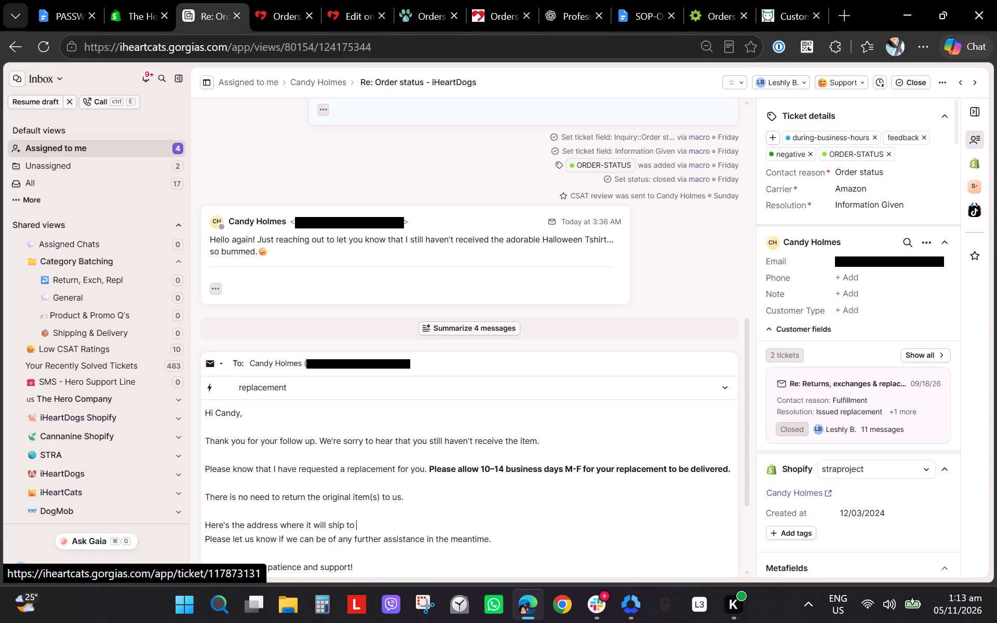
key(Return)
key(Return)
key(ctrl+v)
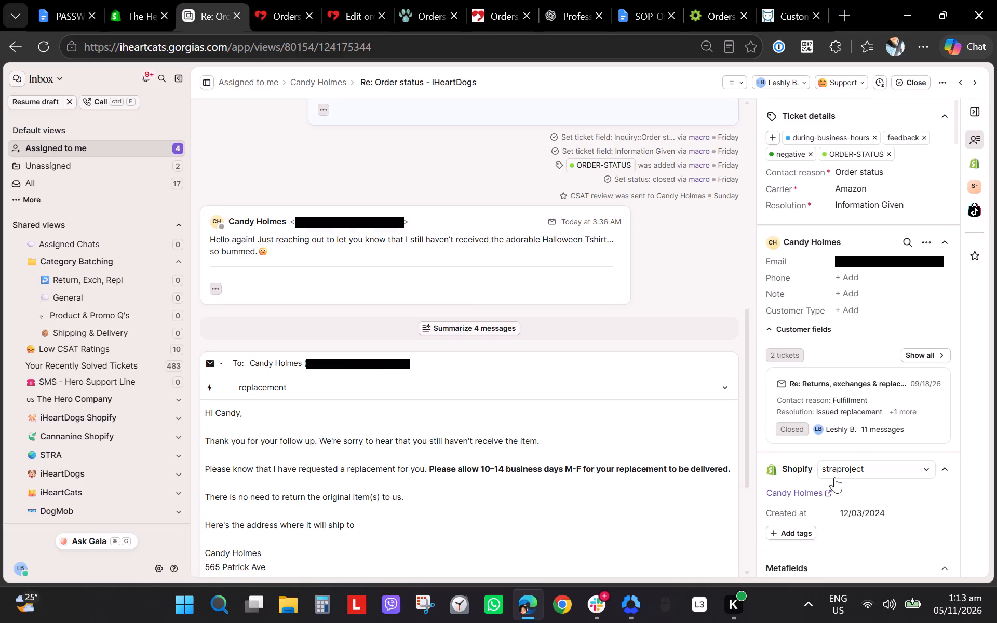
drag(747, 423, 750, 457)
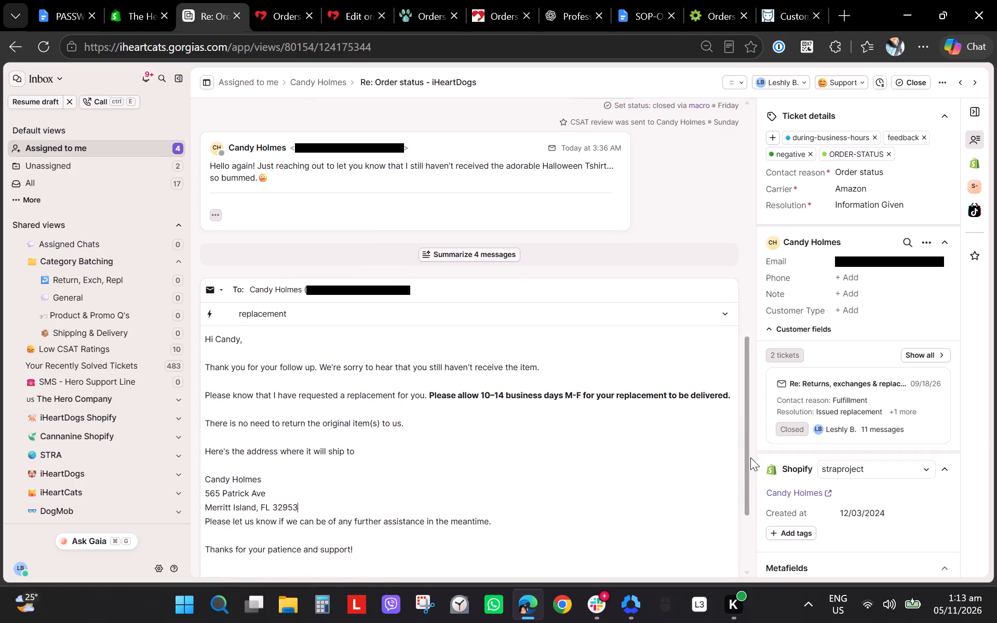
drag(750, 457, 752, 472)
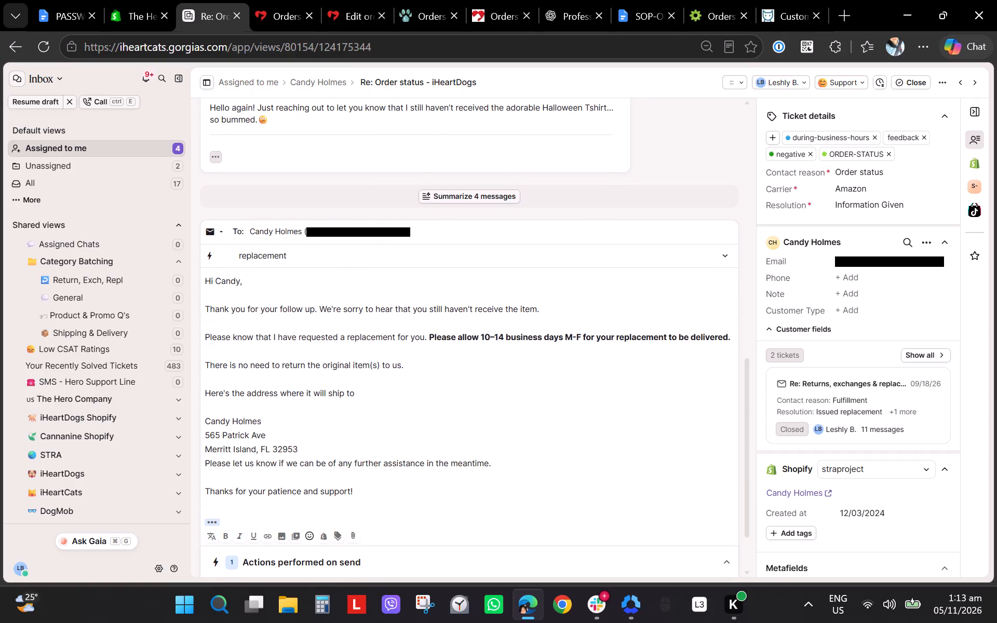
click(362, 445)
key(Return)
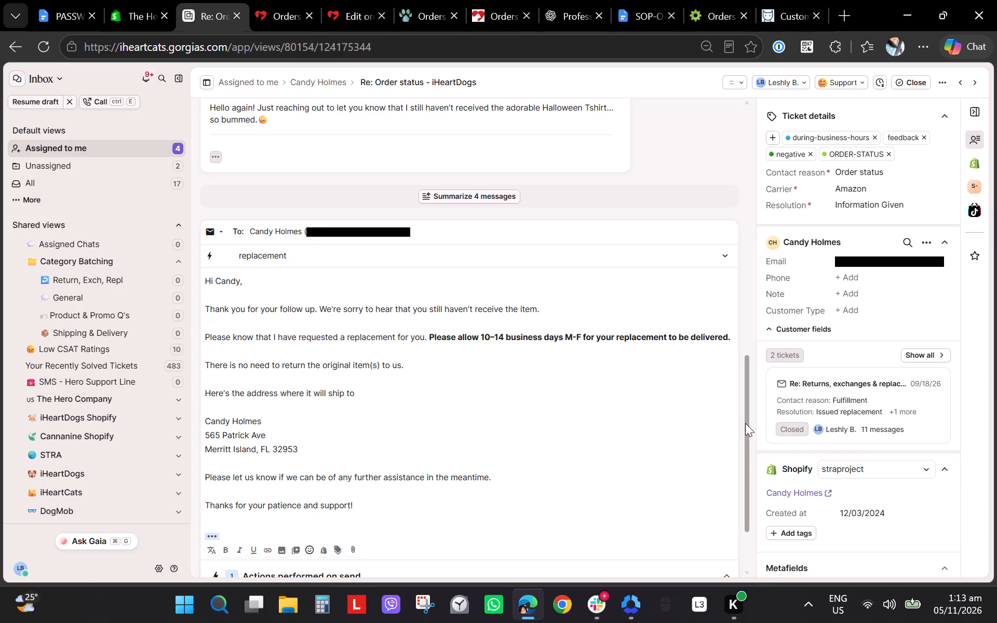
drag(745, 423, 745, 484)
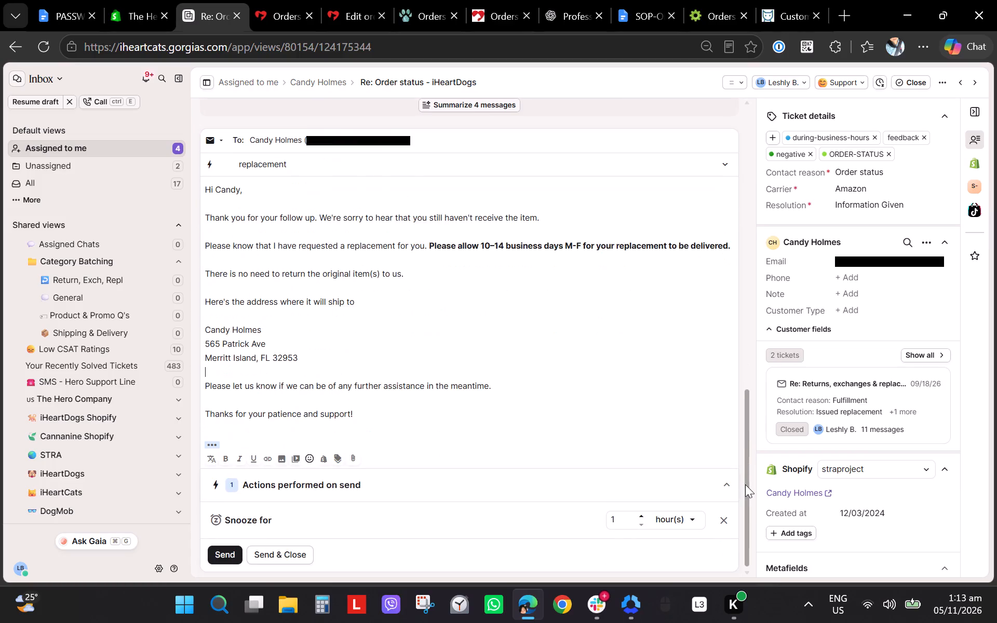
drag(745, 484, 747, 337)
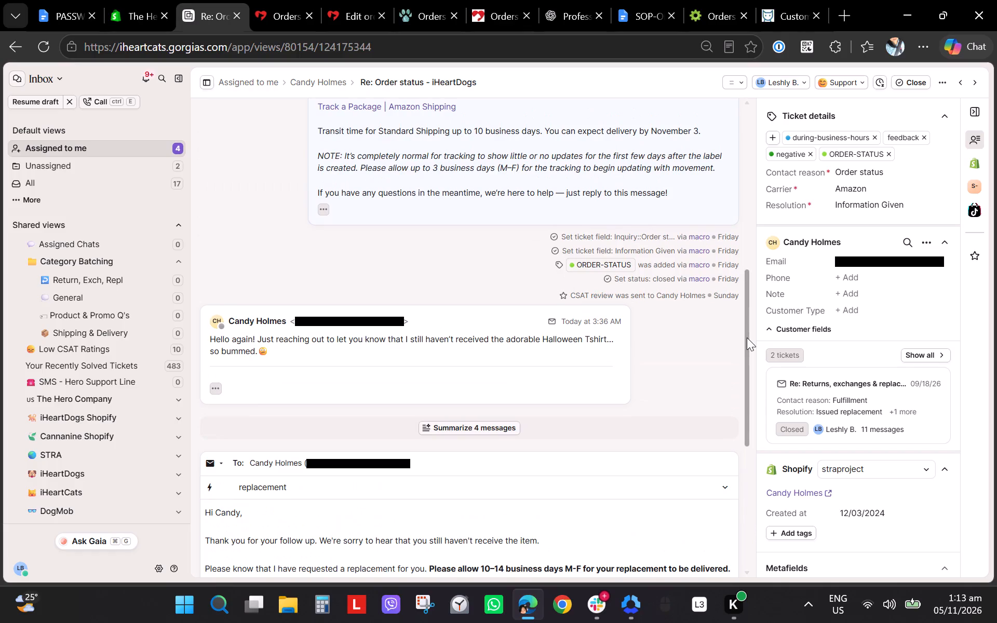
drag(747, 337, 734, 483)
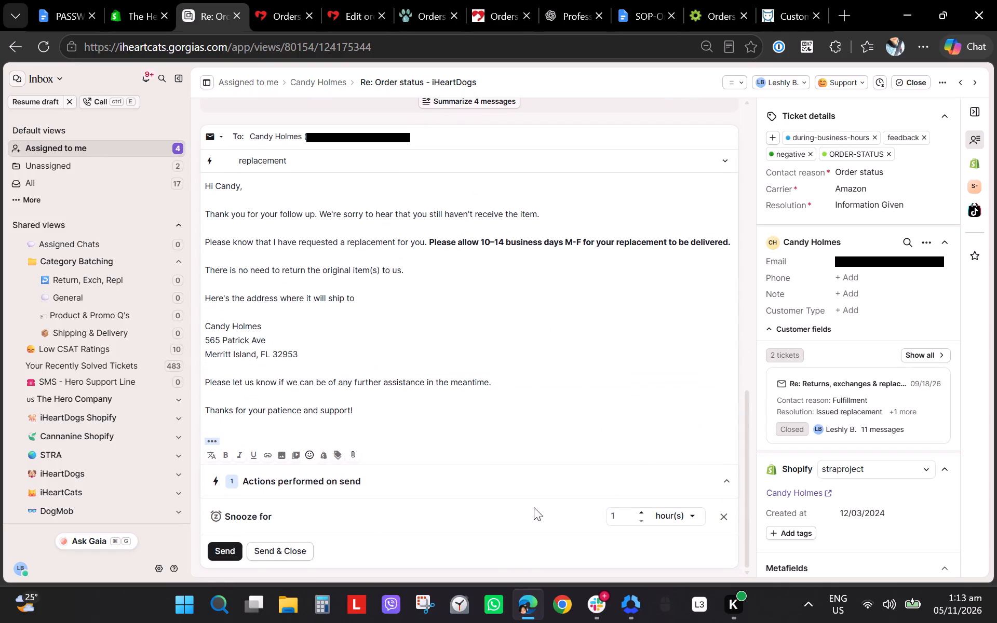
double_click(353, 48)
key(ctrl+c)
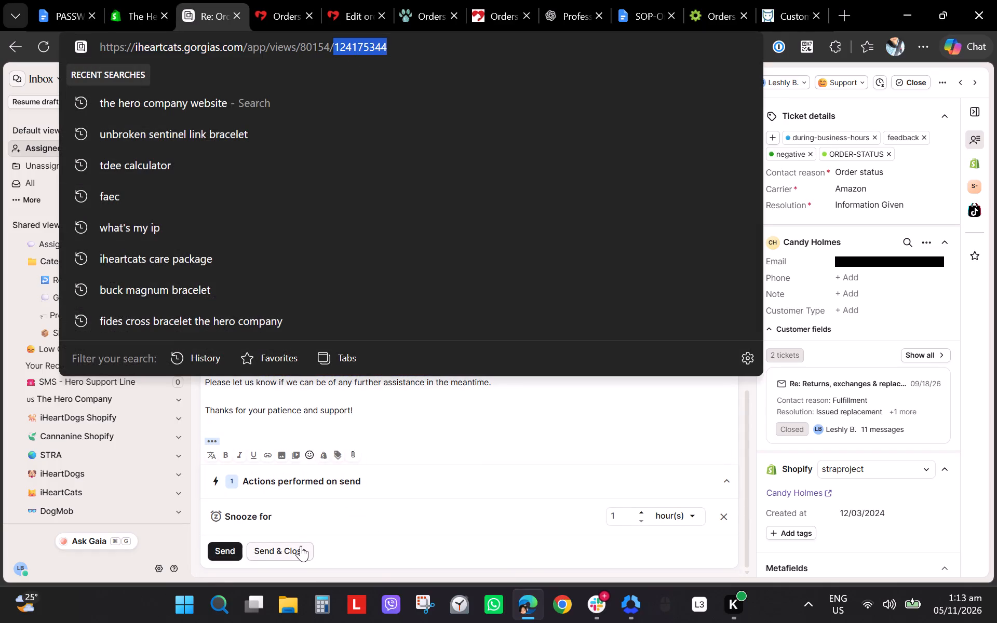
click(301, 546)
click(780, 24)
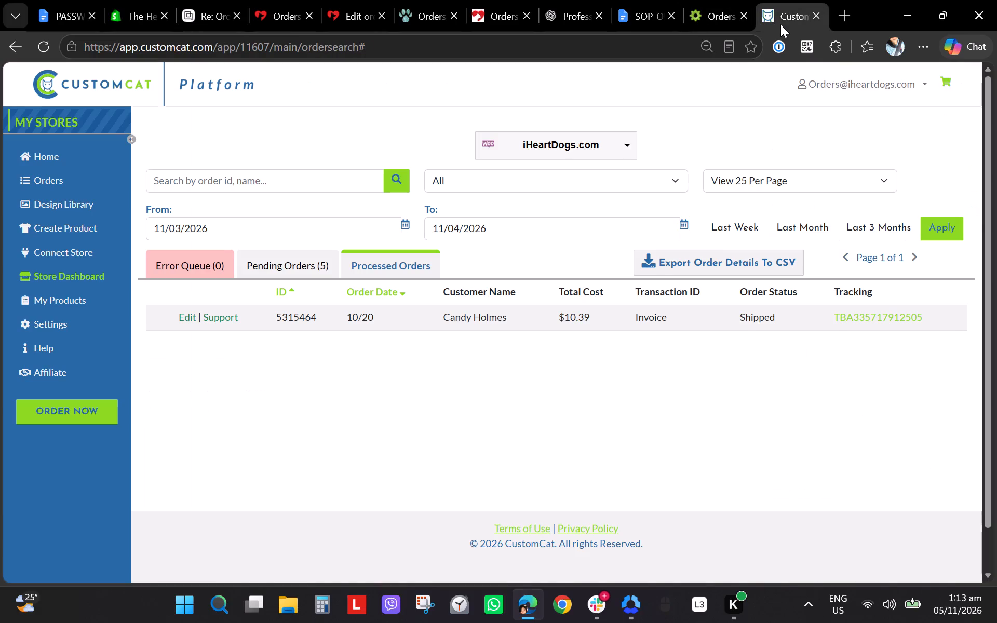
click(350, 12)
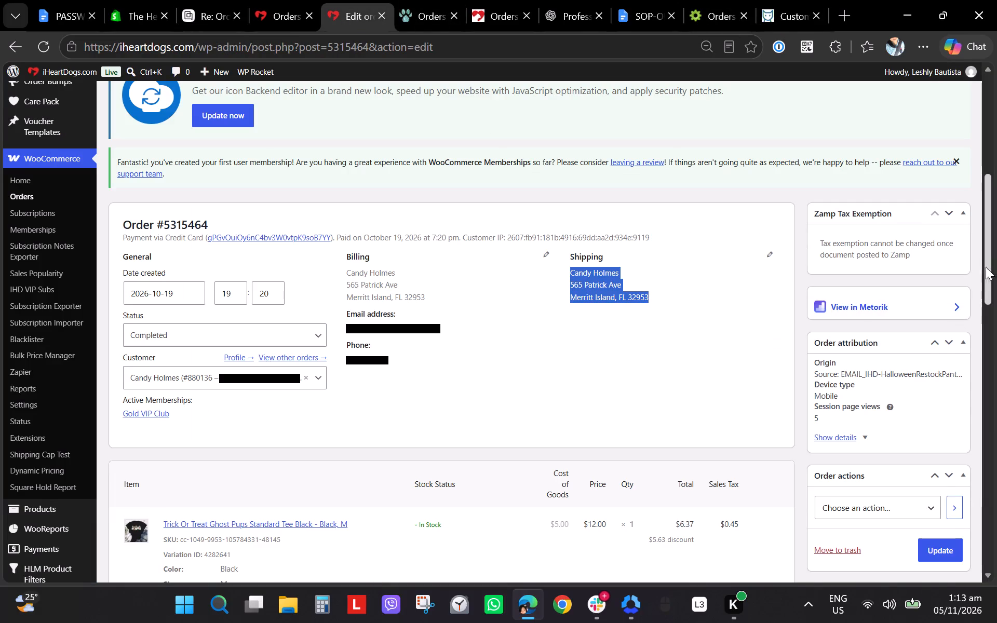
drag(989, 260, 981, 364)
click(888, 229)
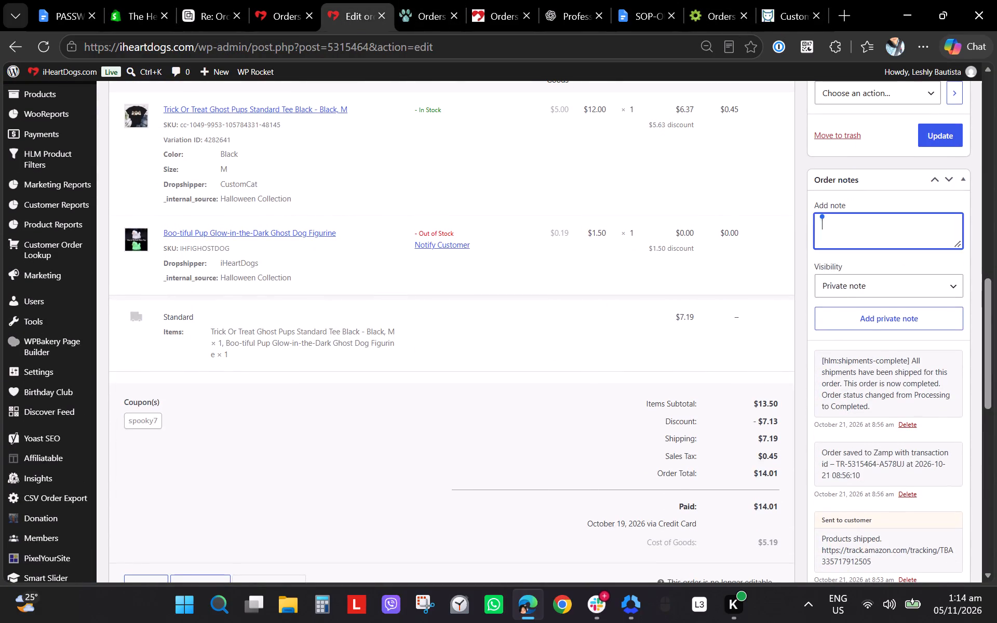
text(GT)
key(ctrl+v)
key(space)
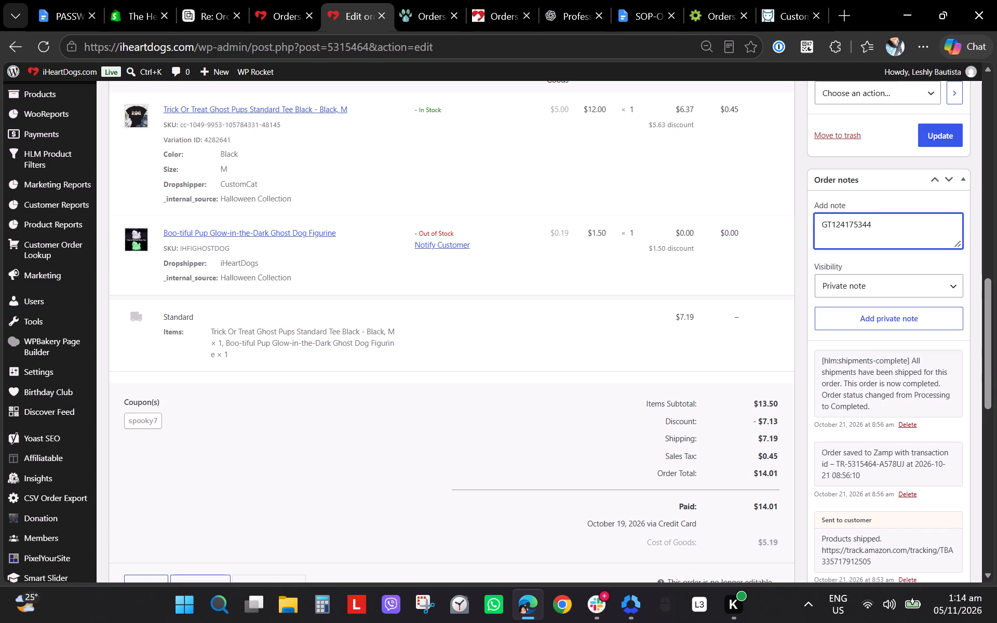
drag(288, 128, 207, 138)
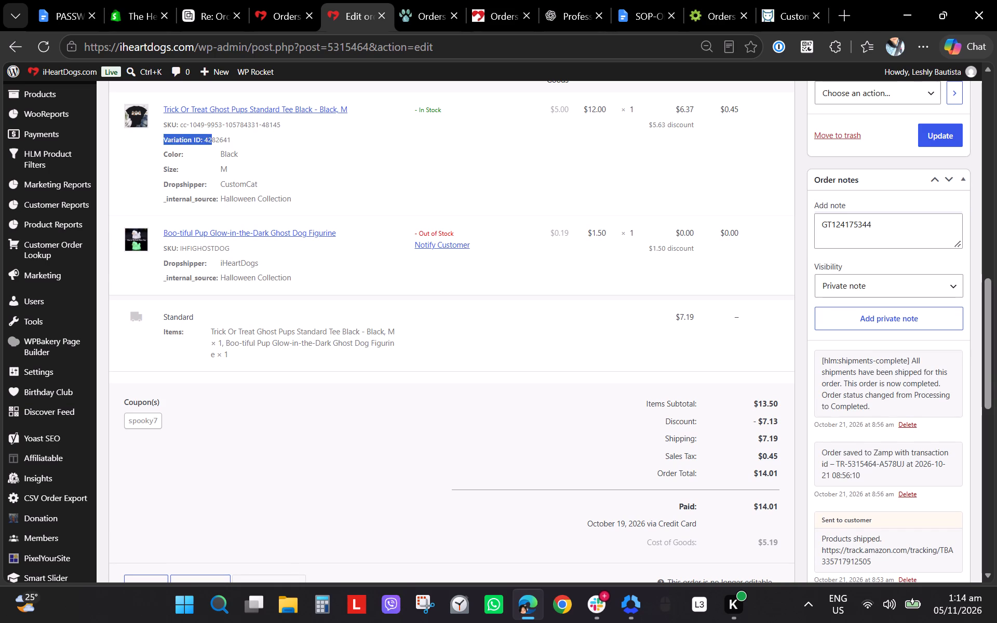
drag(207, 138, 180, 128)
key(ctrl+c)
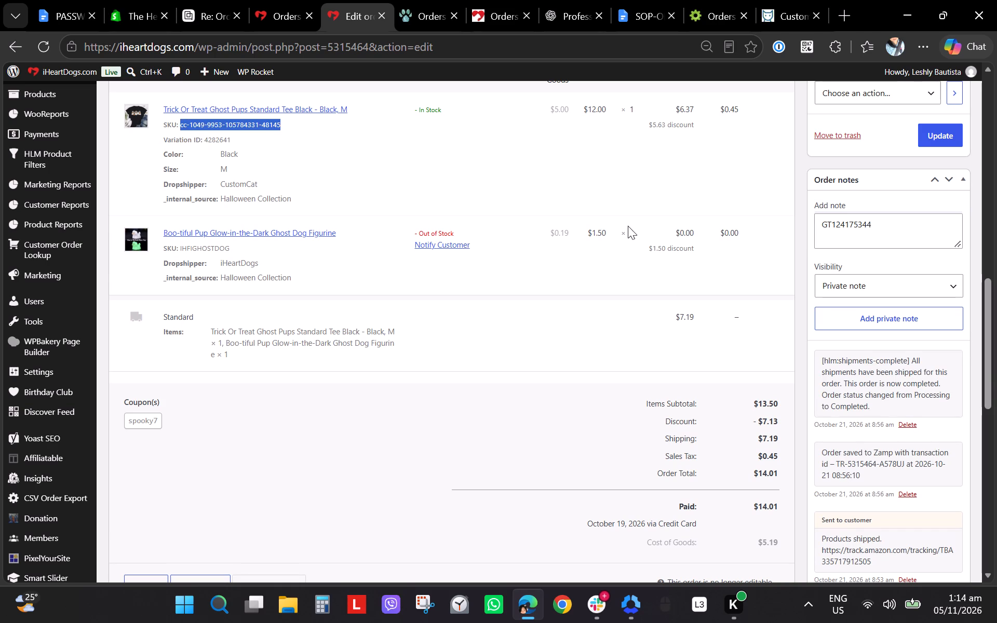
click(893, 232)
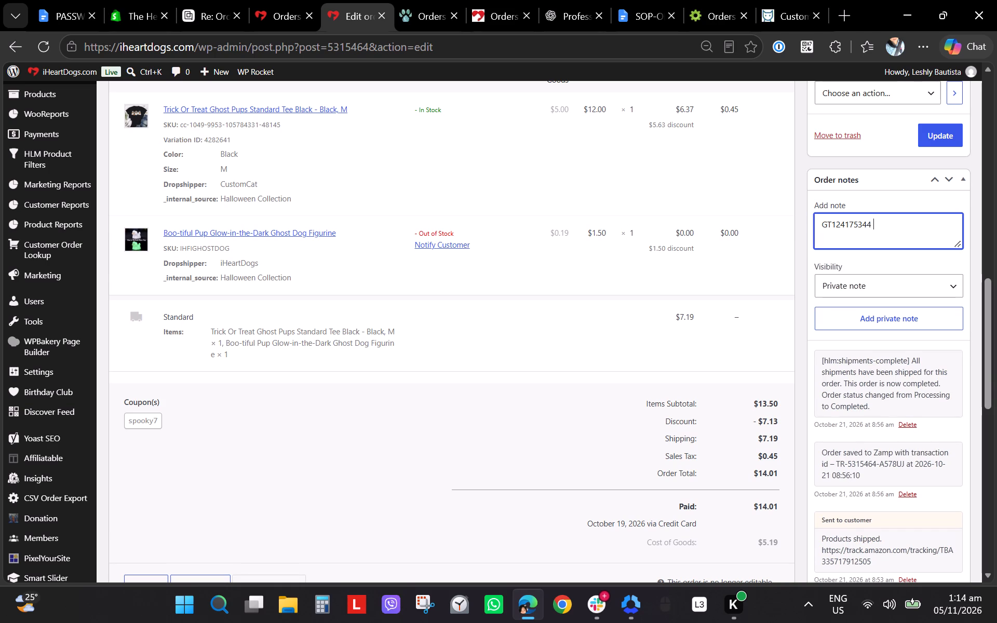
click(898, 220)
ctrl+click(898, 220)
key(ctrl+v)
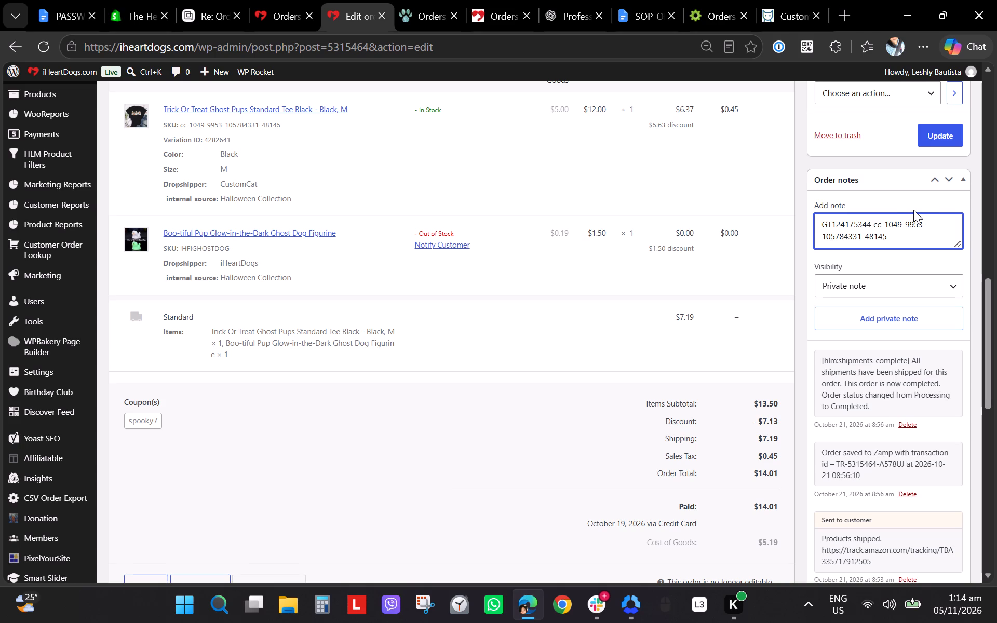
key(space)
Finish the note with "004 Replacement Requested in Custom Cat" and add it to the order as a private note.
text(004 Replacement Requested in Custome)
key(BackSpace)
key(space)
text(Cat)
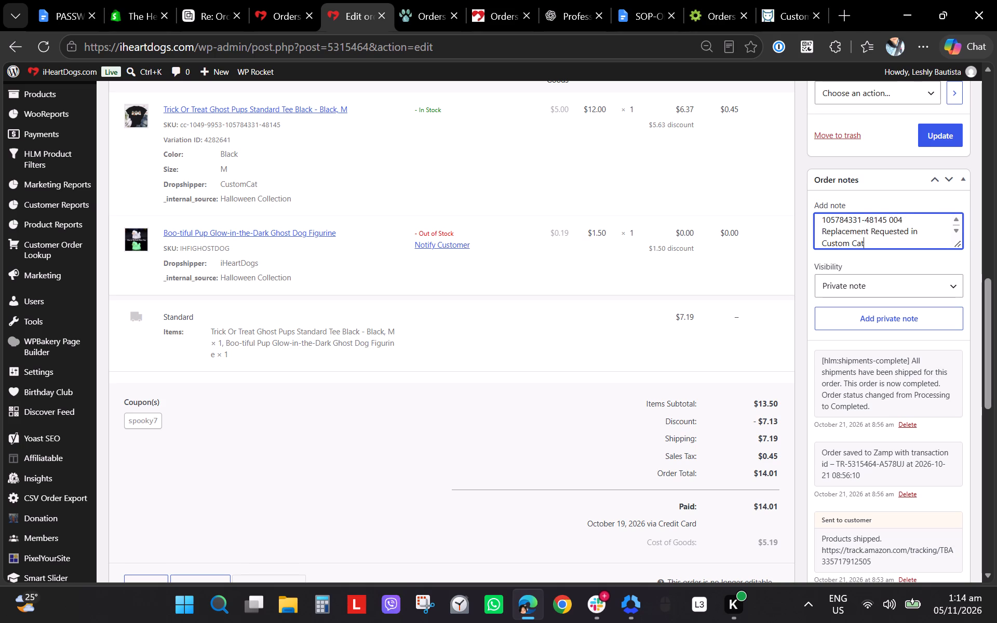
click(920, 324)
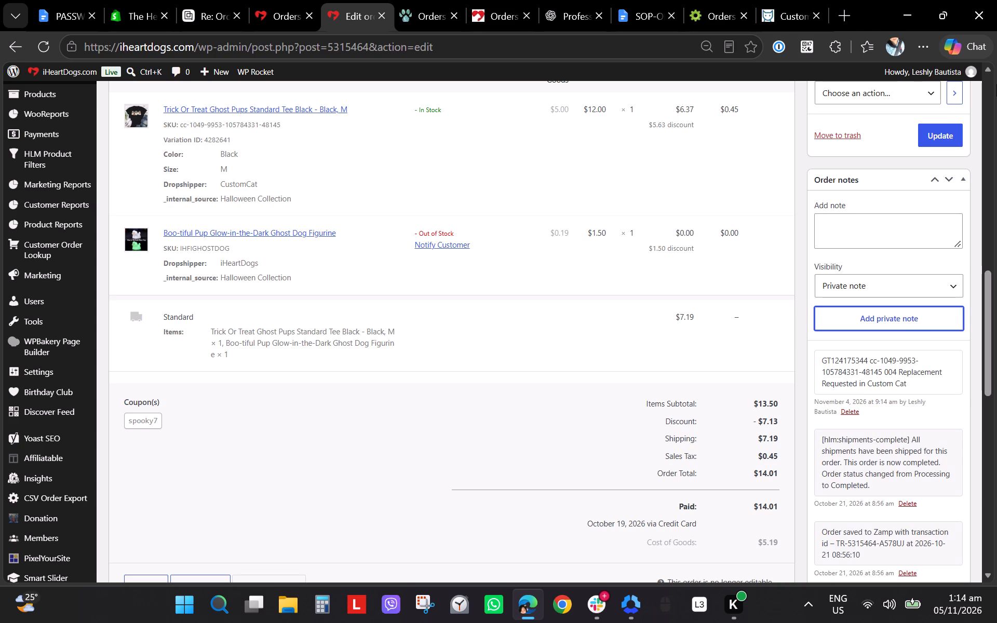
Open Facebook in a new browser tab and search the chats for "carmelo" to open the direct conversation with that contact.
click(844, 22)
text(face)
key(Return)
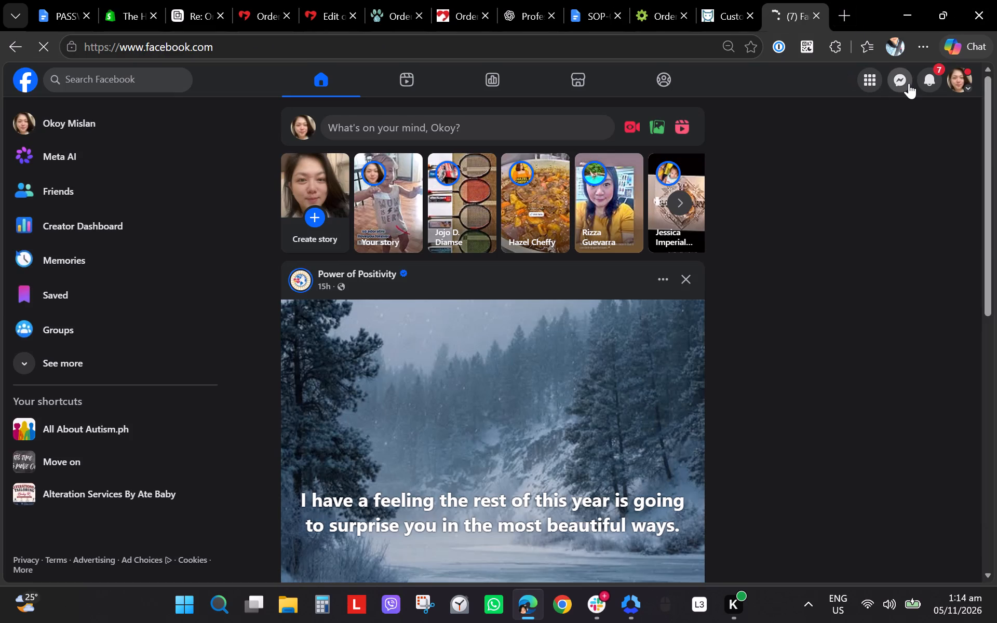
click(909, 83)
click(857, 146)
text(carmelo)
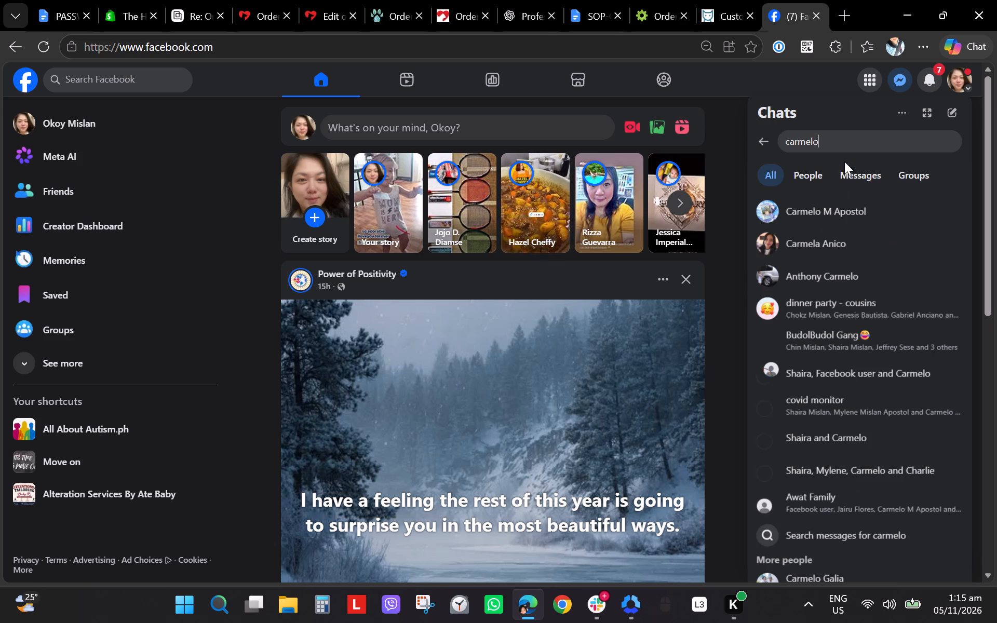
click(827, 208)
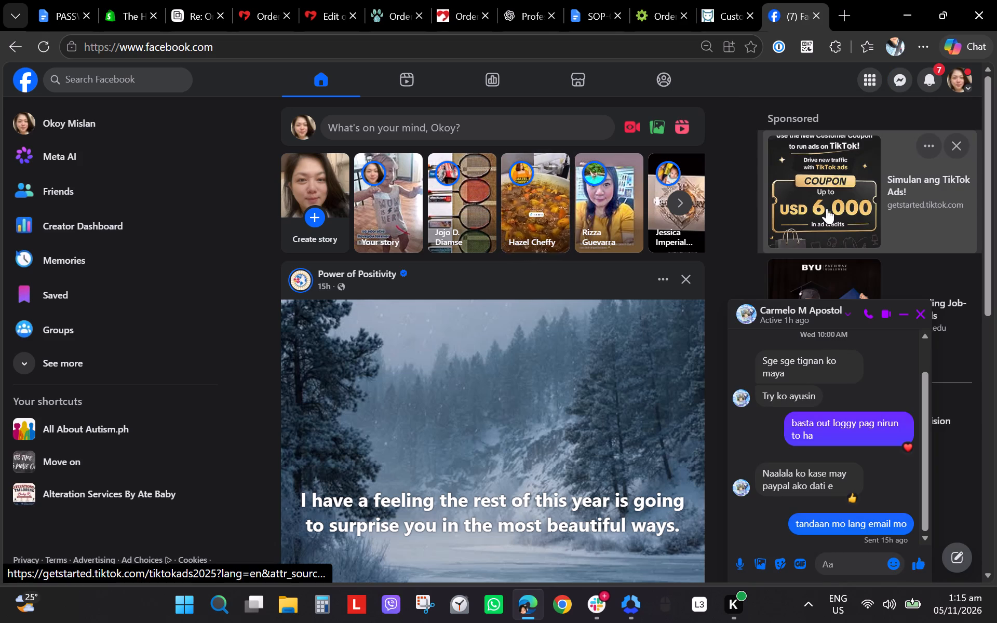
Send the message "nag rerecord ba pag gaming?" in the open chat with Carmelo.
click(835, 568)
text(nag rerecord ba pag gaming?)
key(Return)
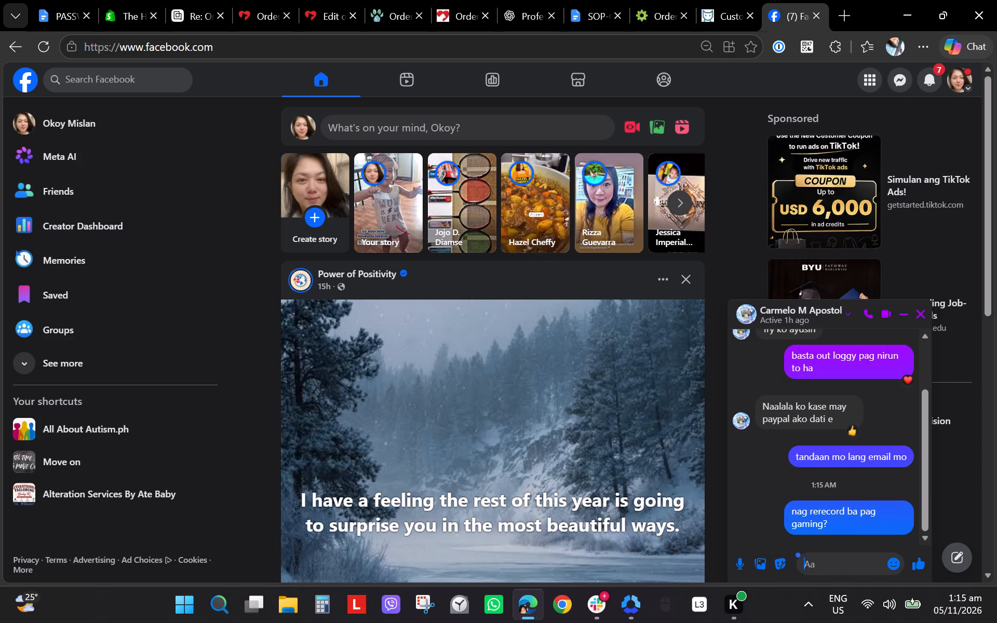
Send the follow-up message "sabi kasi sa review pag gaming di daw kinacount pero if nag poprogress ung time malalaman naman natin agad pag naka3 dollars".
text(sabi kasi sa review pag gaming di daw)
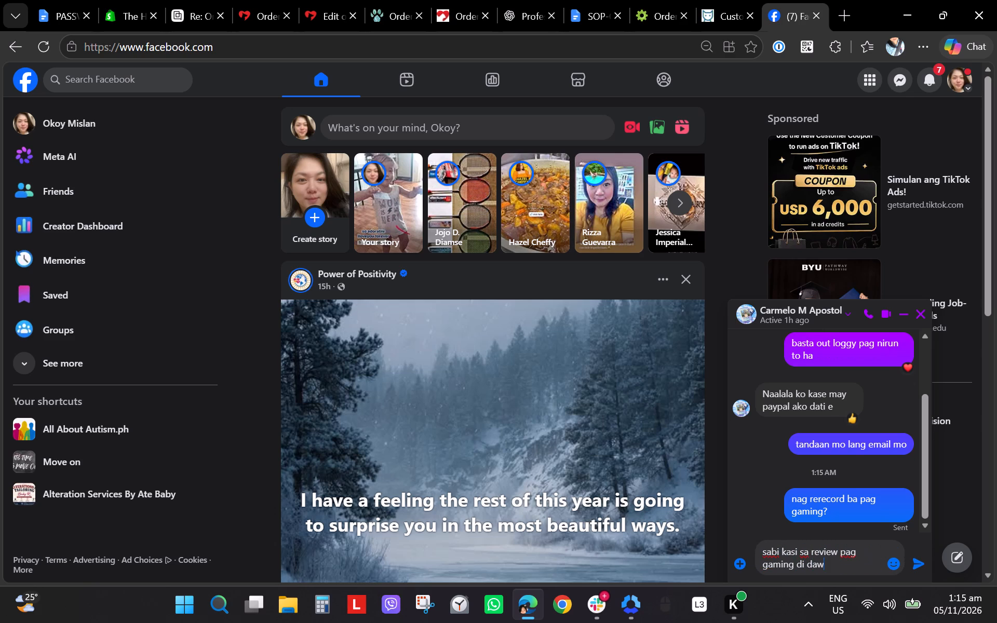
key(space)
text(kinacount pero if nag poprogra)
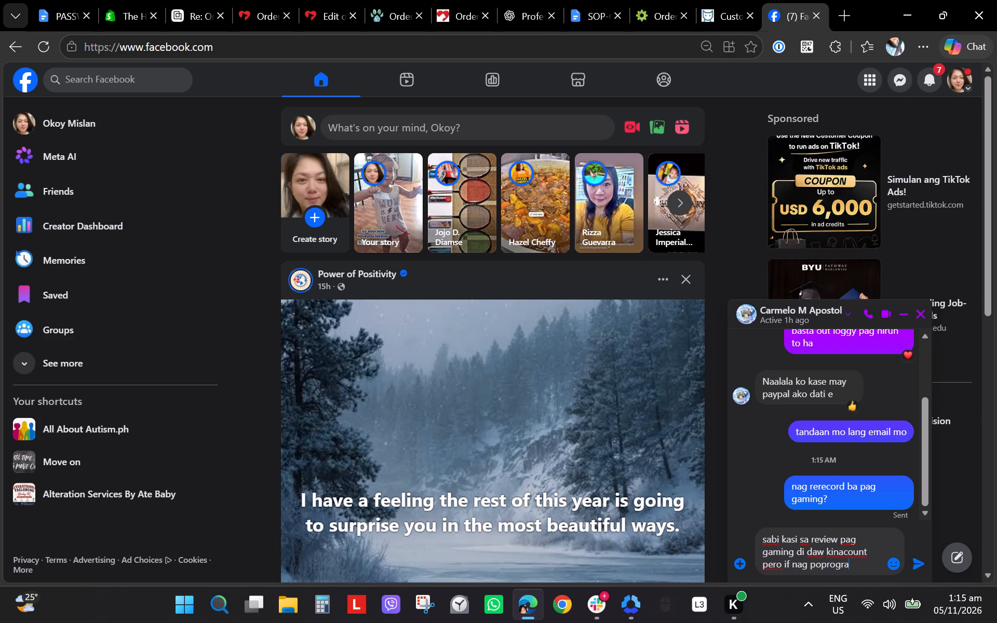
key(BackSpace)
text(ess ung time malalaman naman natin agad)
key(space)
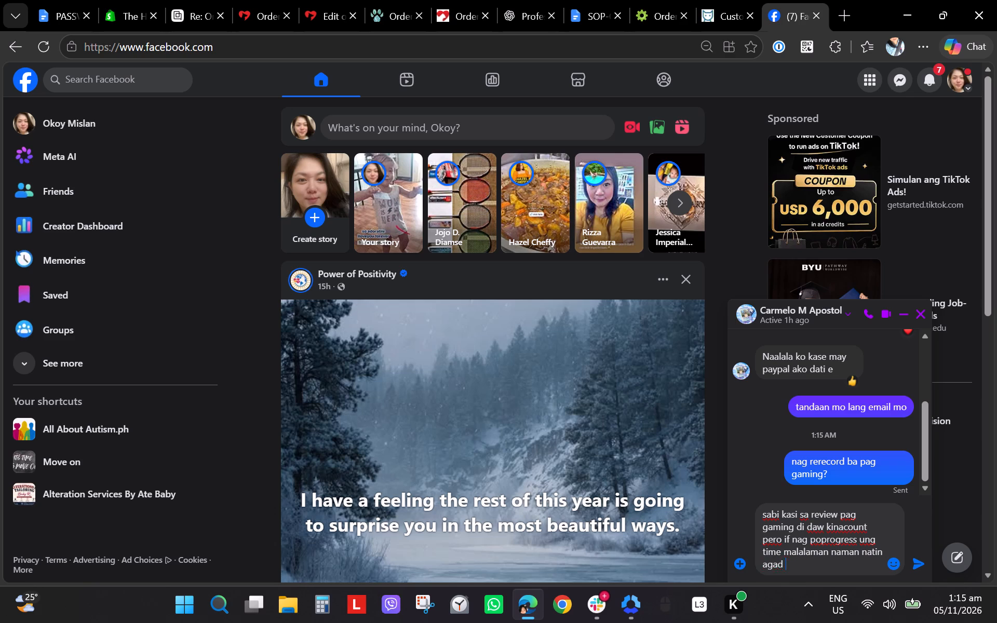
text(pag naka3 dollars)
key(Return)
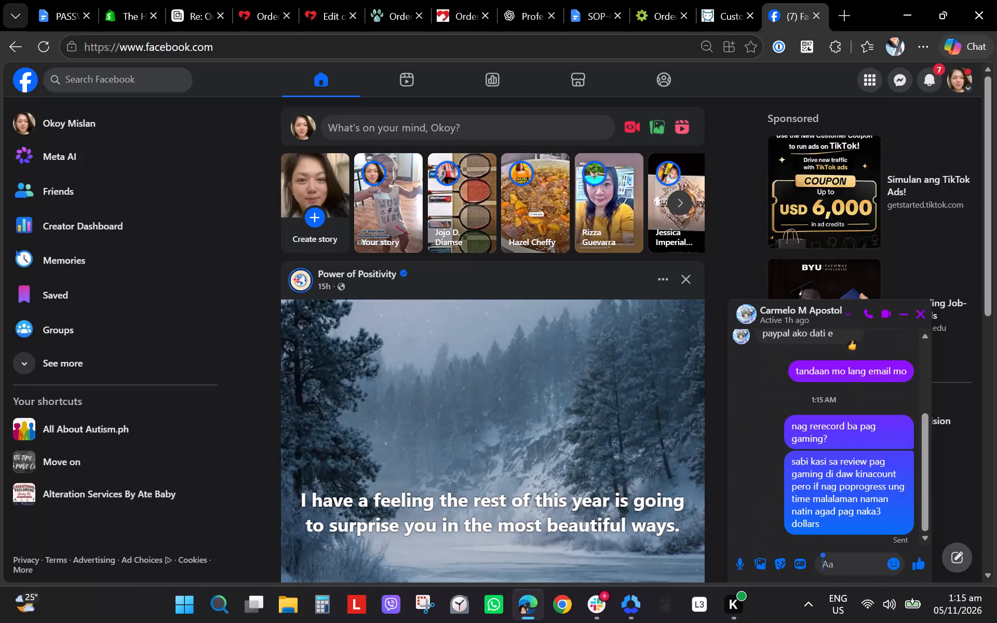
click(817, 19)
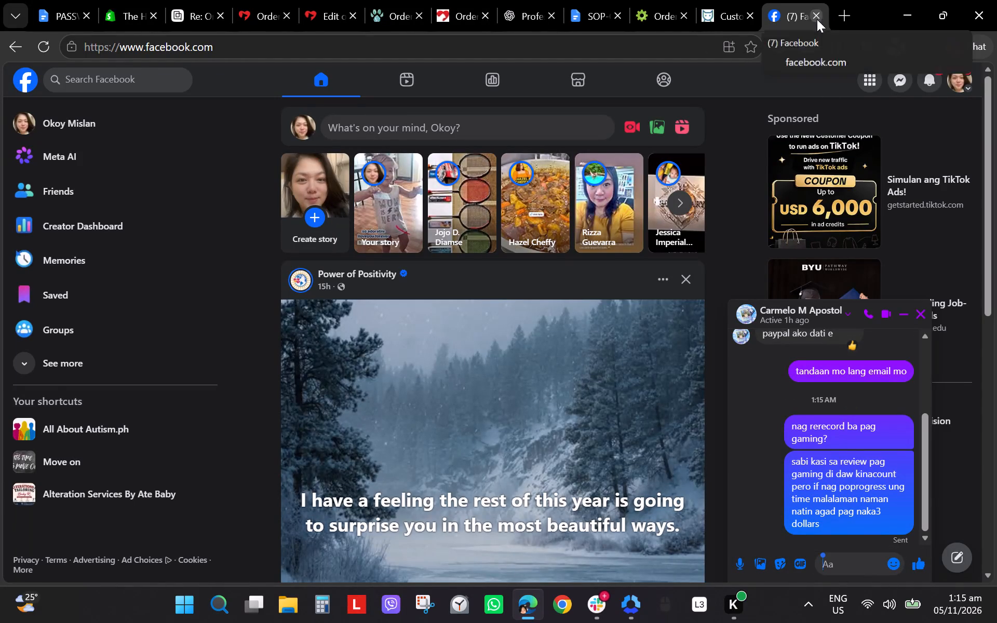
click(198, 18)
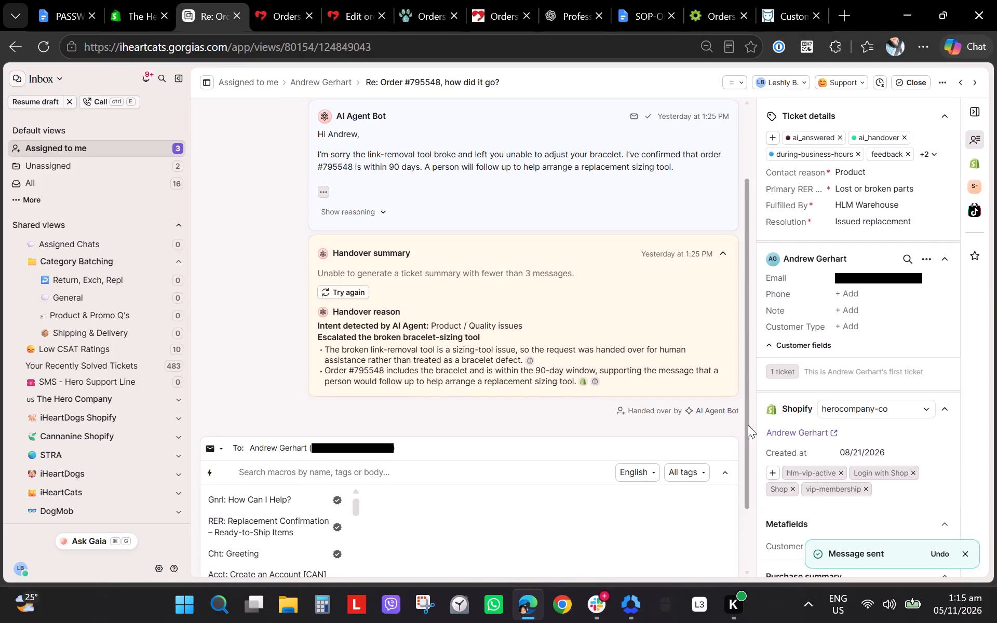
drag(748, 425, 737, 352)
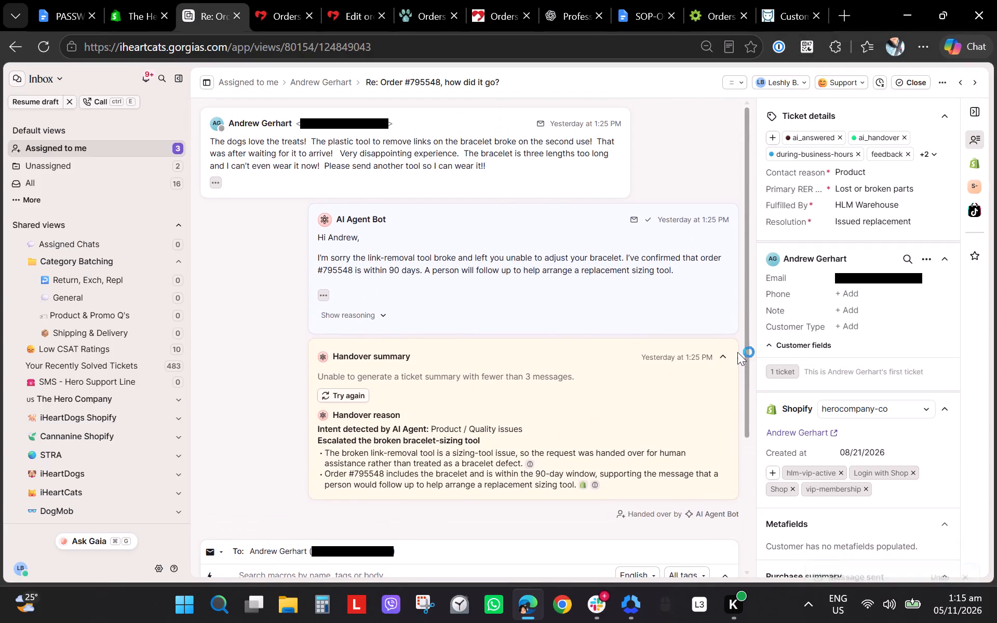
drag(737, 352, 735, 347)
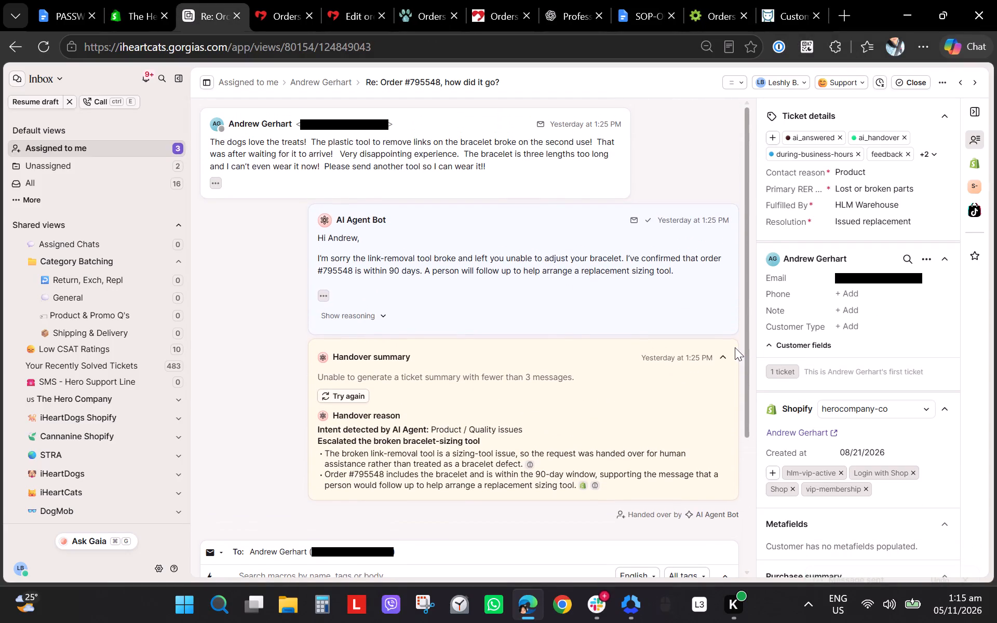
drag(735, 347, 735, 347)
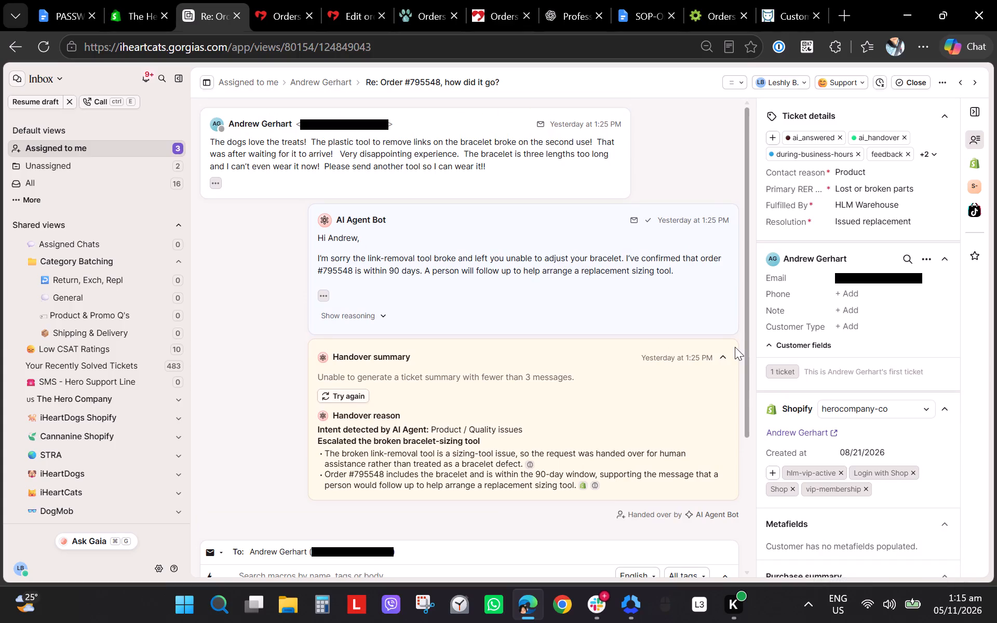
drag(735, 347, 733, 347)
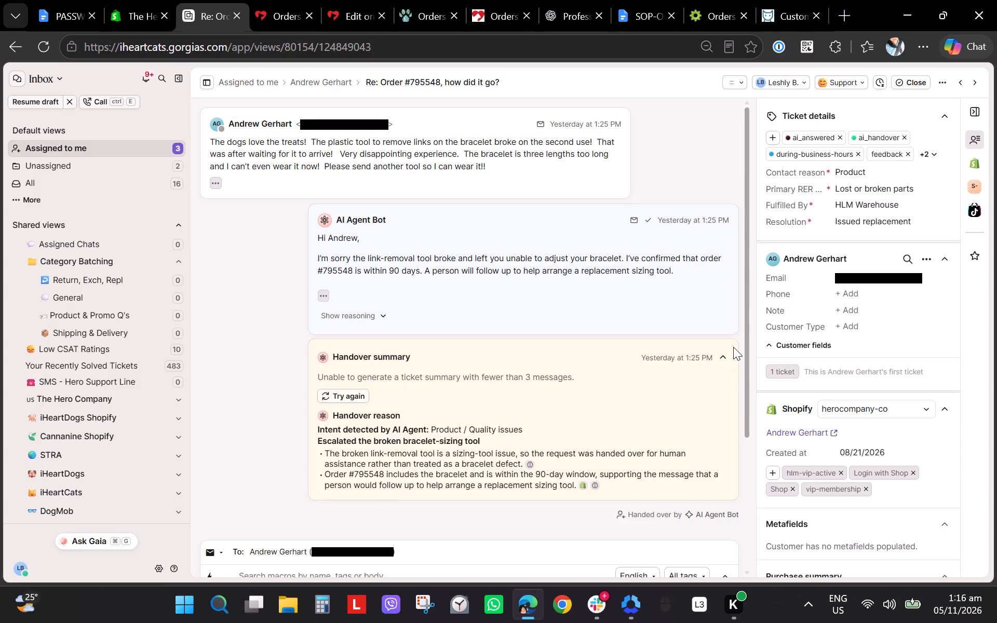
drag(733, 347, 734, 412)
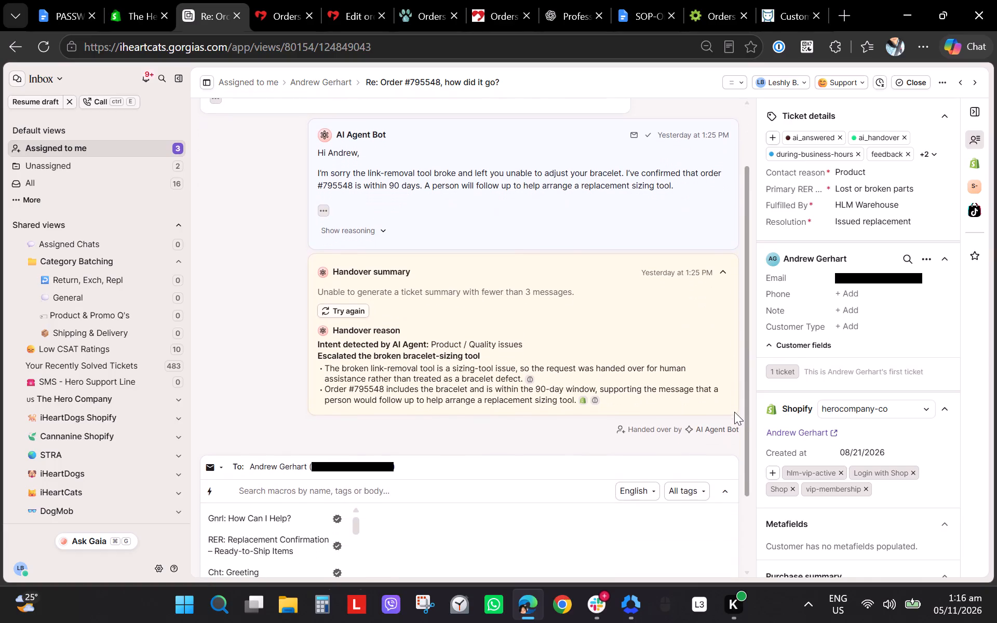
drag(734, 412, 733, 385)
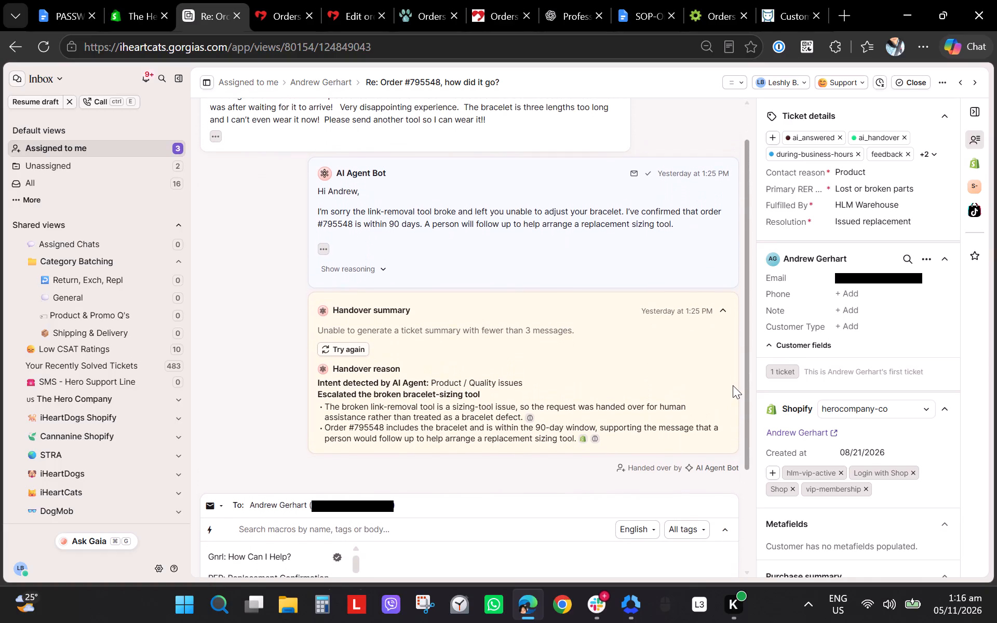
drag(733, 385, 733, 384)
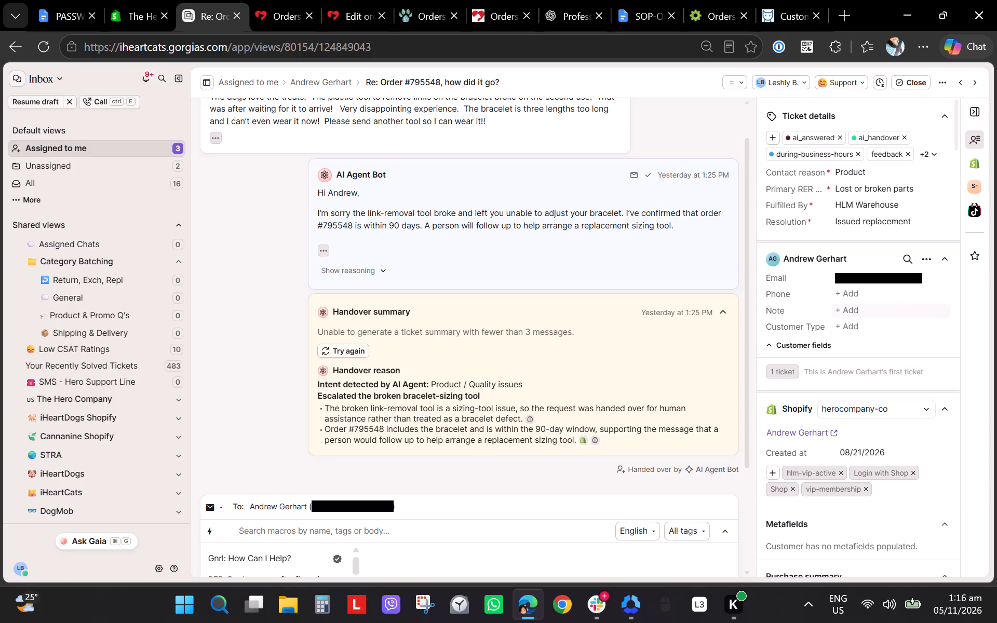
click(935, 275)
click(505, 504)
click(128, 12)
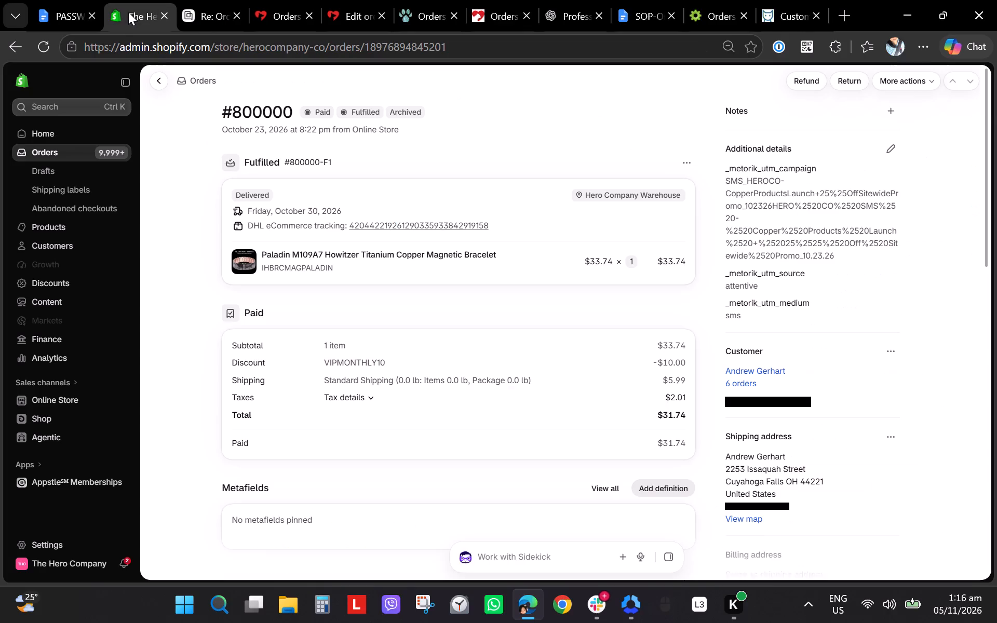
click(75, 159)
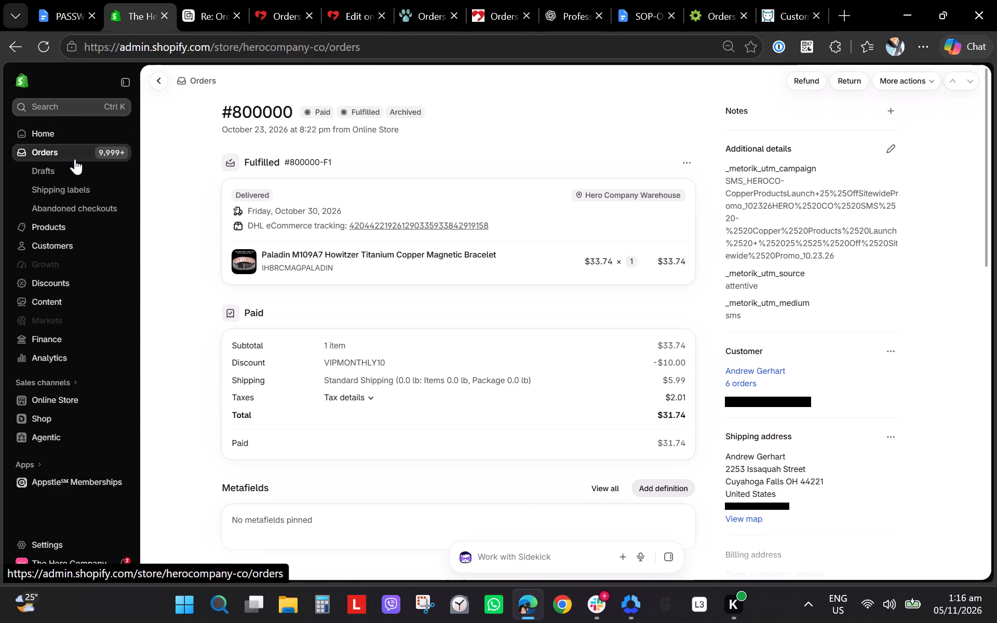
click(220, 186)
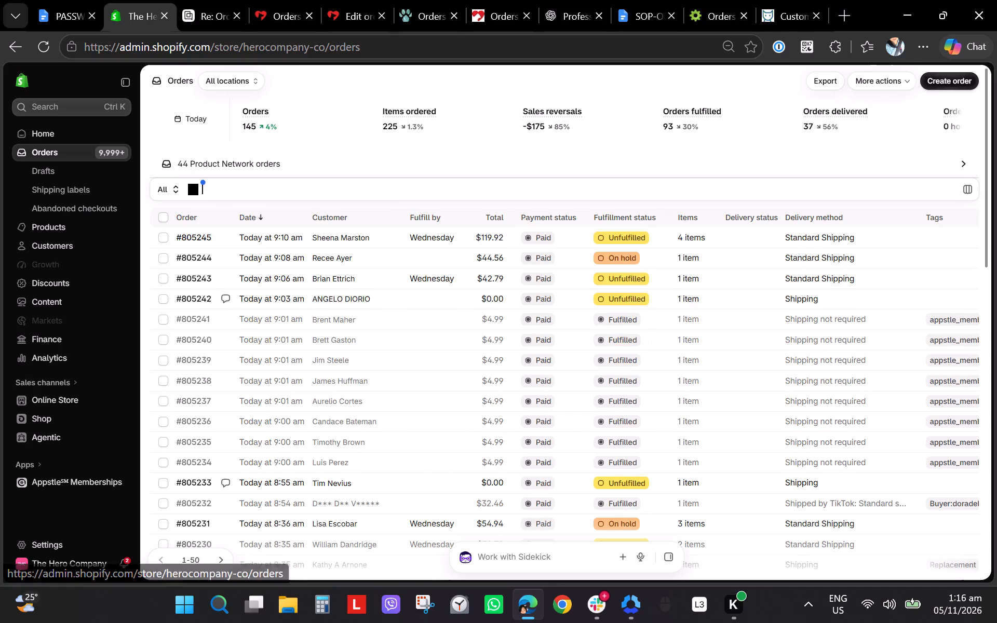
key(ctrl+v)
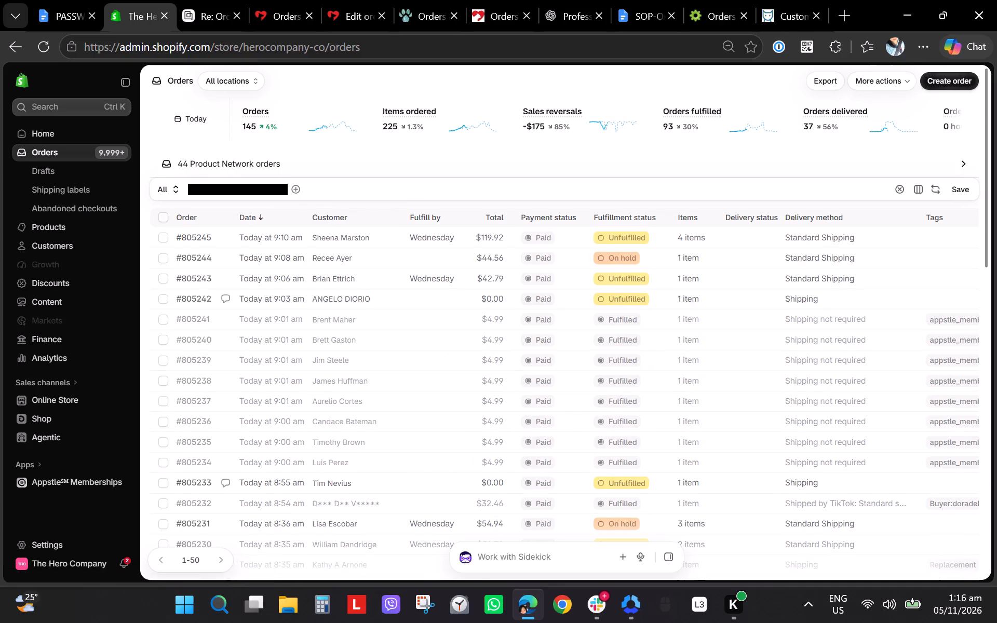
click(199, 234)
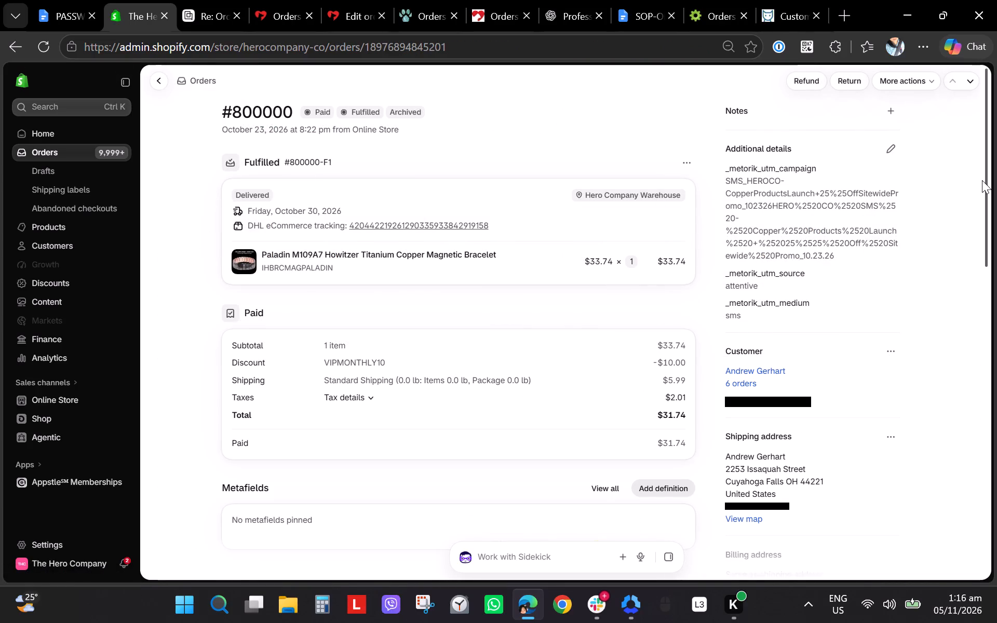
drag(984, 171, 978, 291)
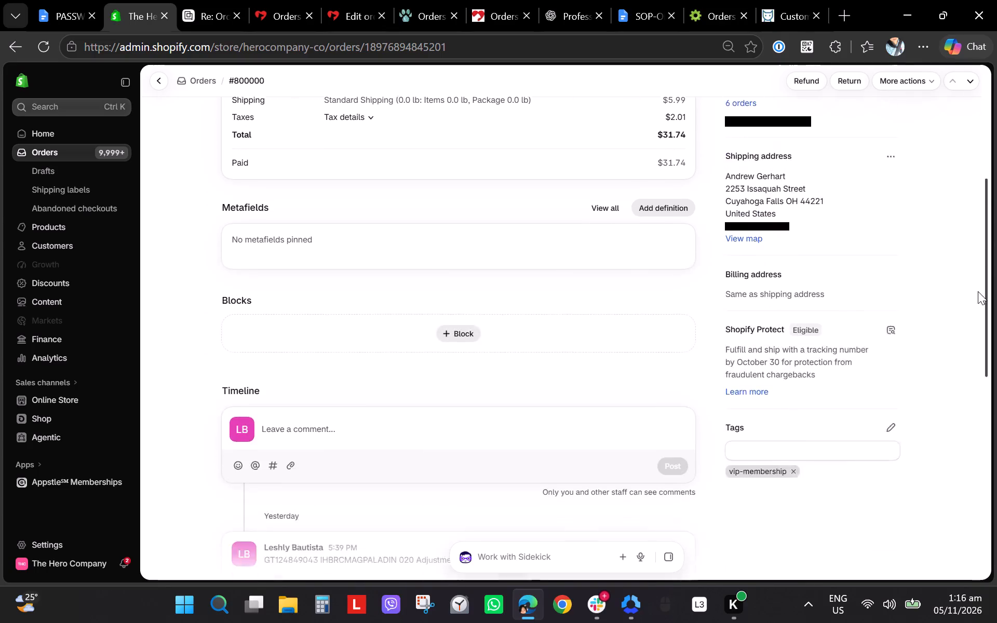
drag(978, 291, 981, 329)
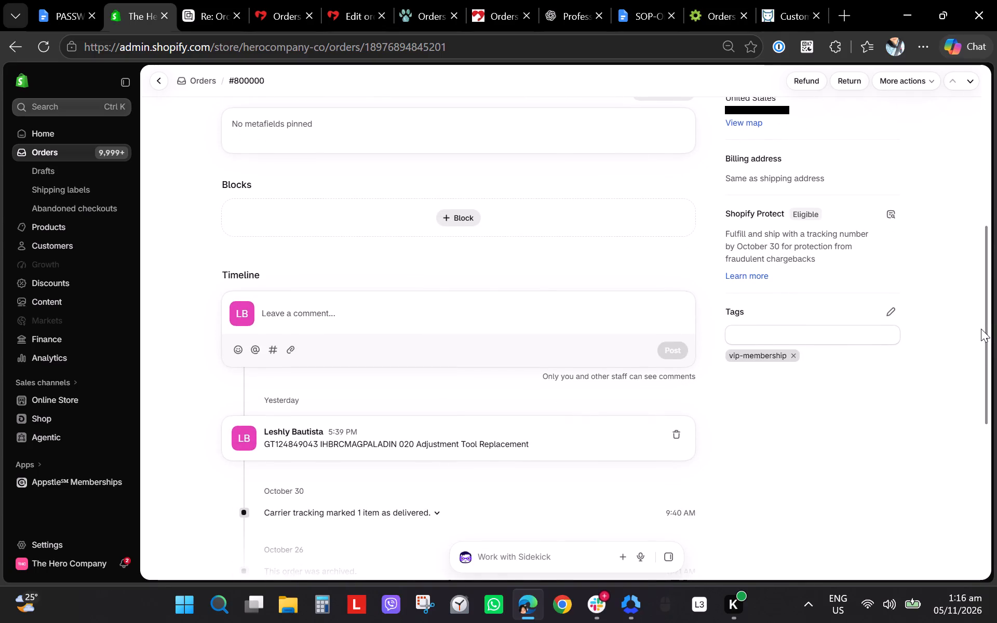
drag(981, 329, 978, 189)
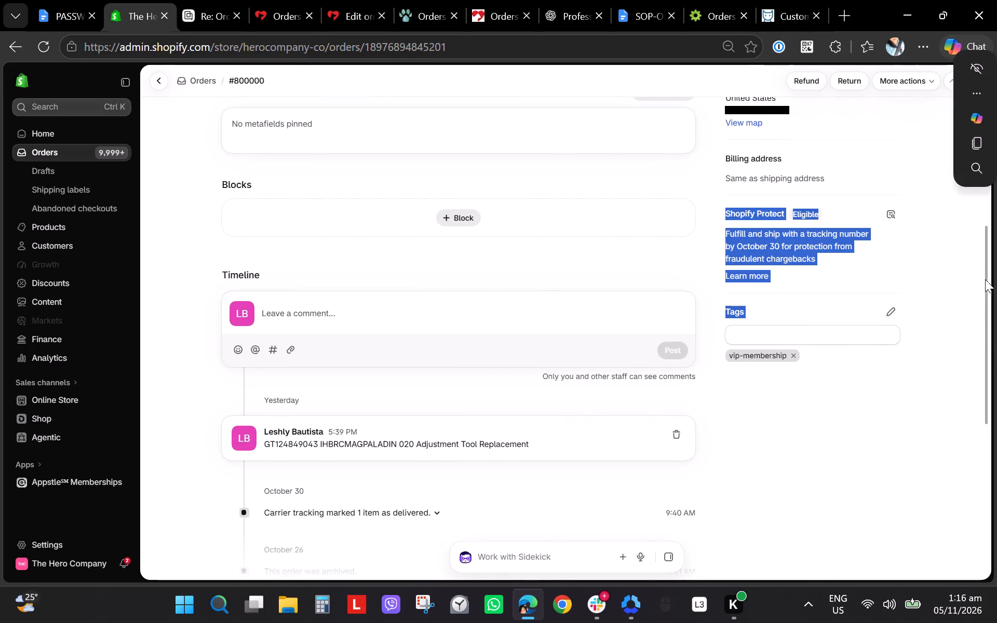
drag(988, 289, 973, 169)
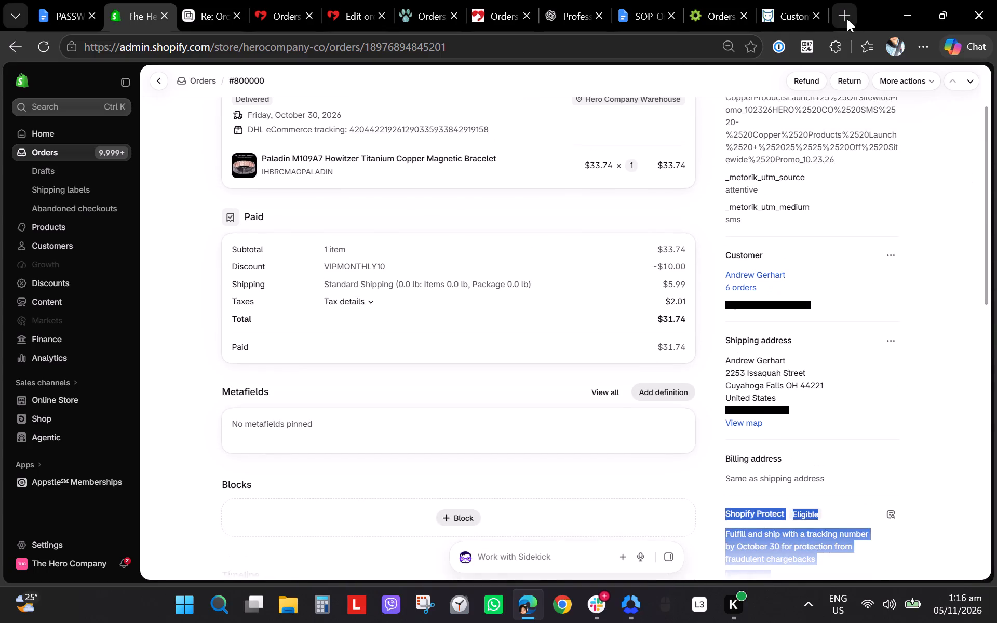
Open the Warehouse Replacement Requests November 2026 spreadsheet in a new browser tab.
click(846, 19)
click(104, 55)
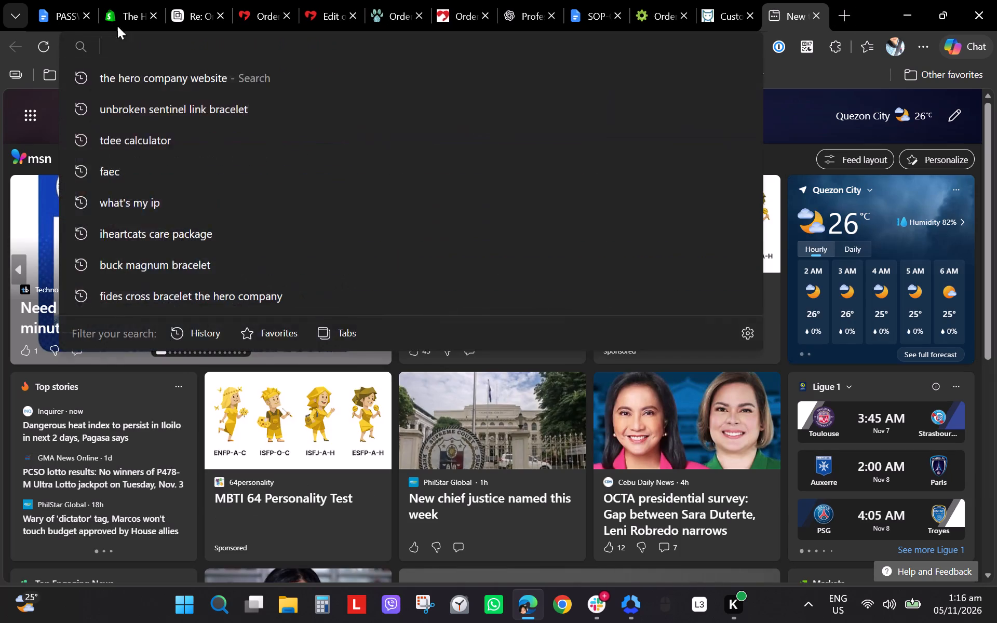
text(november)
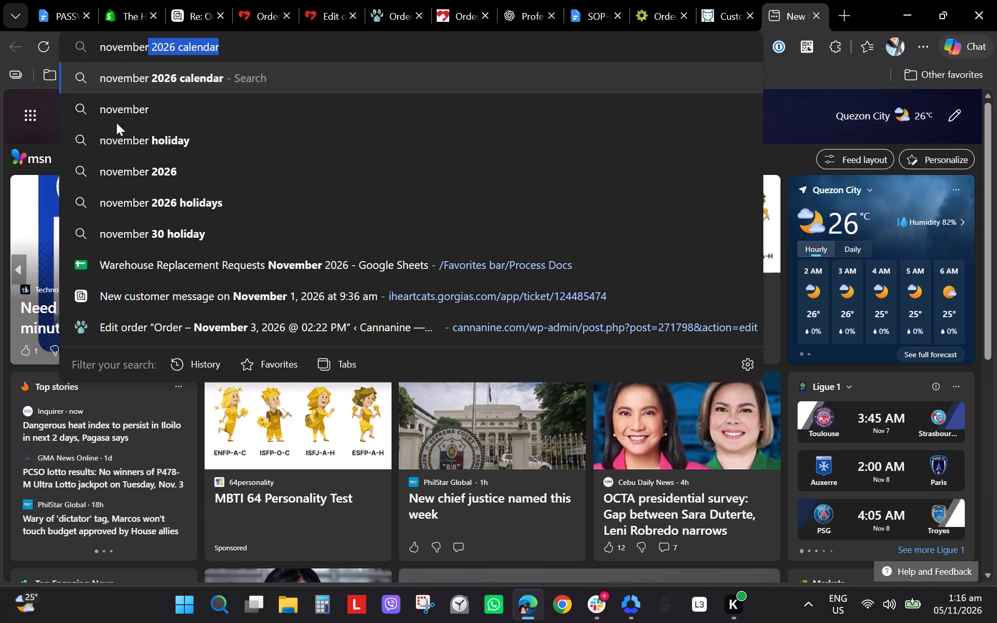
click(174, 263)
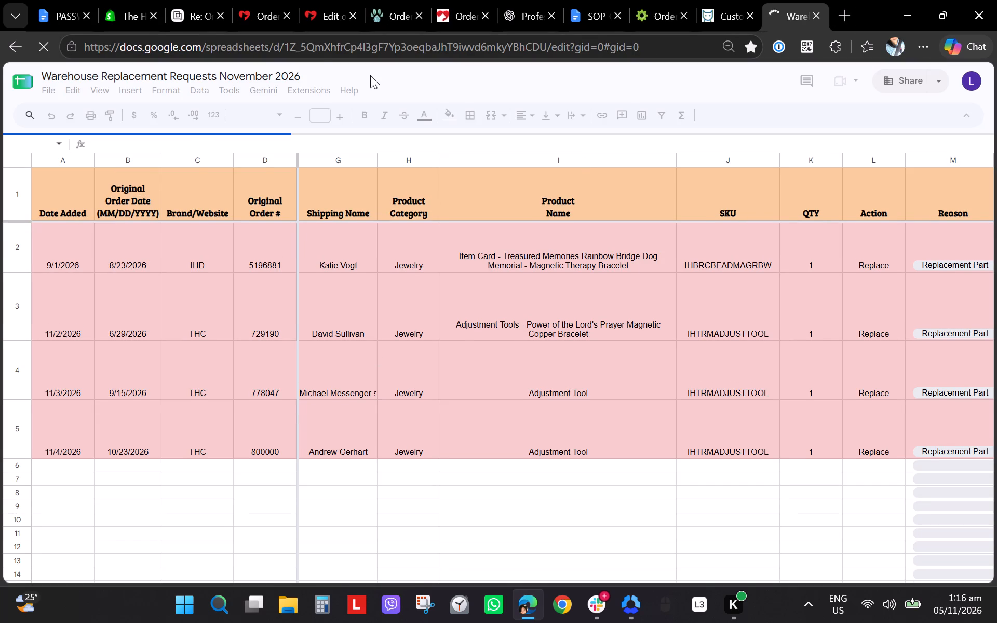
click(127, 19)
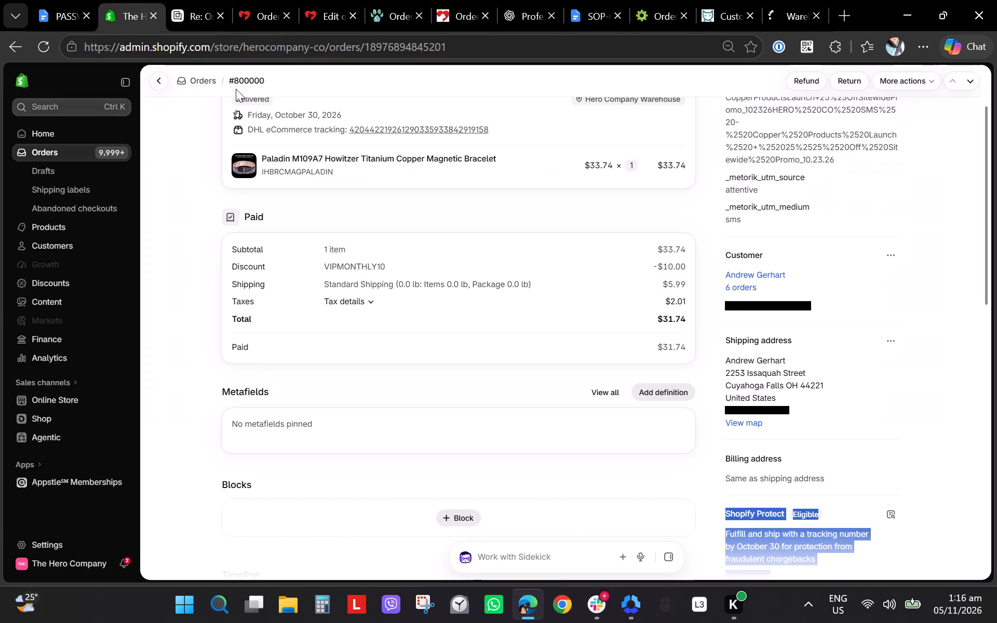
double_click(240, 83)
key(ctrl+c)
ctrl+click(240, 83)
key(ctrl+c)
key(ctrl+c)
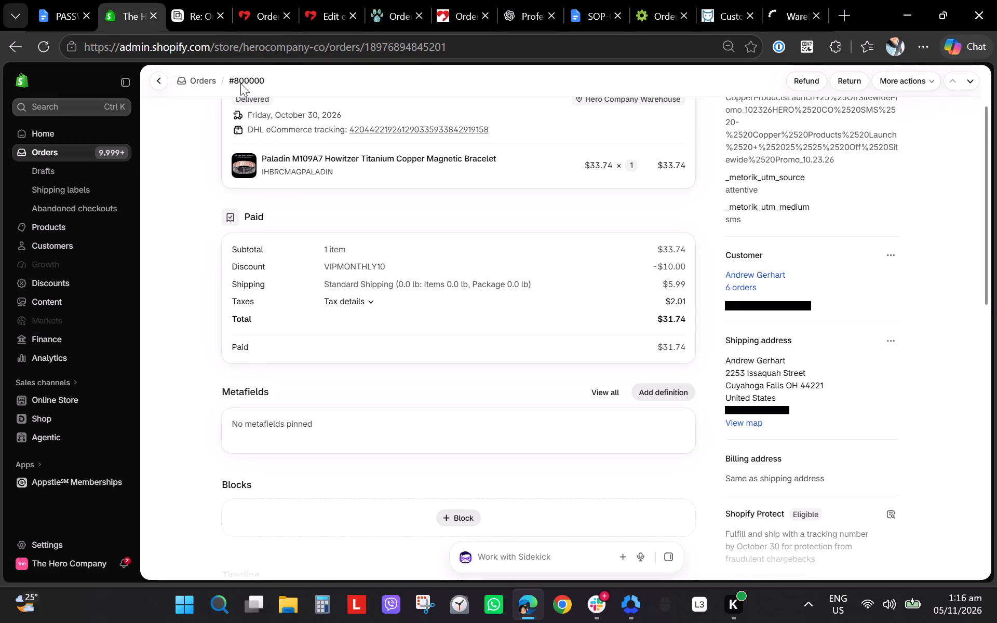
click(790, 18)
key(ctrl+f)
key(ctrl+v)
ctrl+click(791, 28)
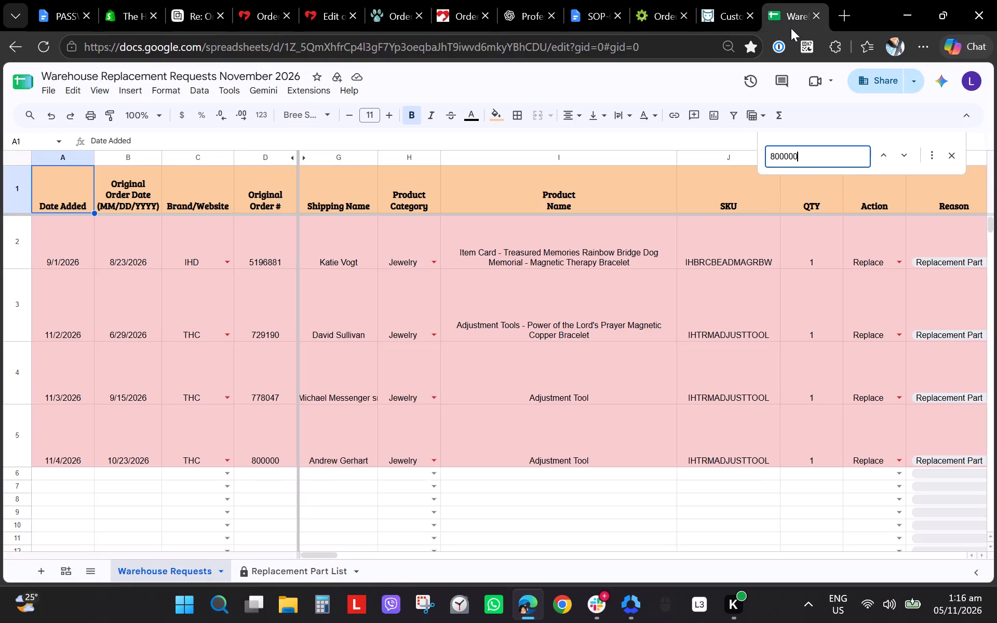
click(517, 471)
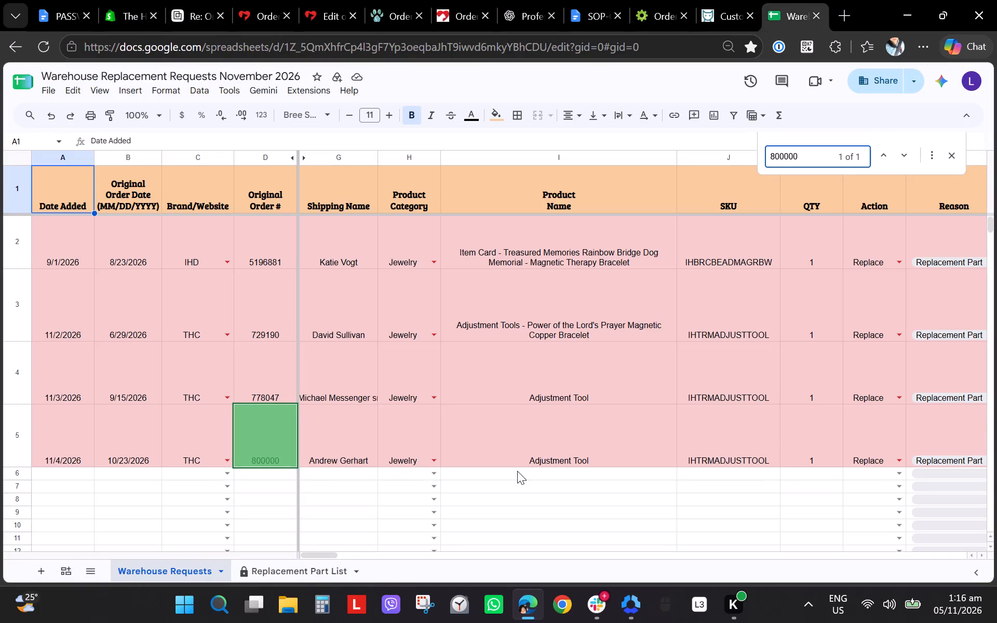
click(522, 527)
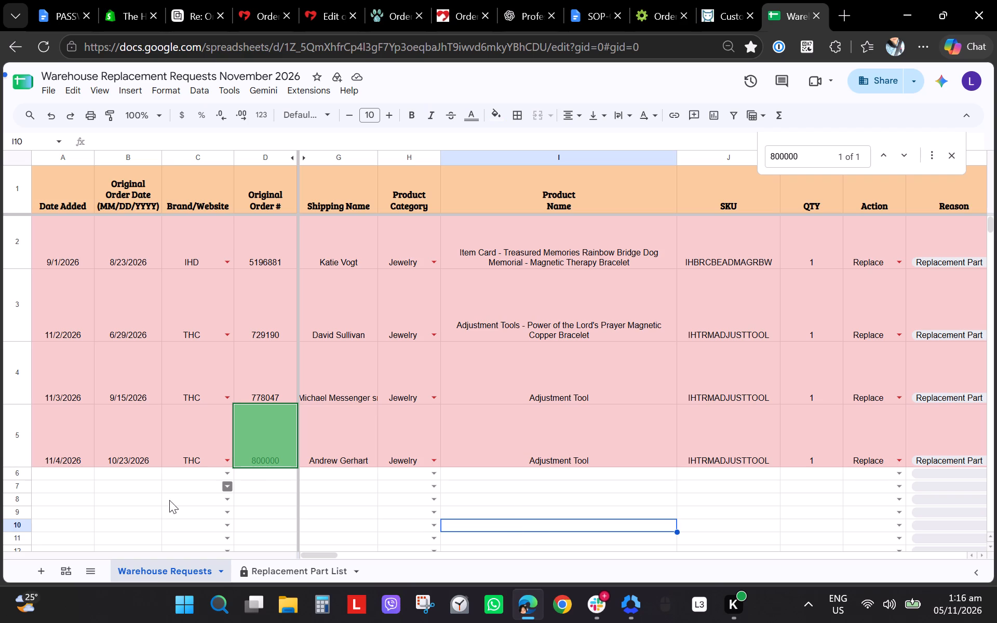
Start a replacement request in row 8 with date added 11/5/2026 and original order date 10/23/2026.
click(71, 496)
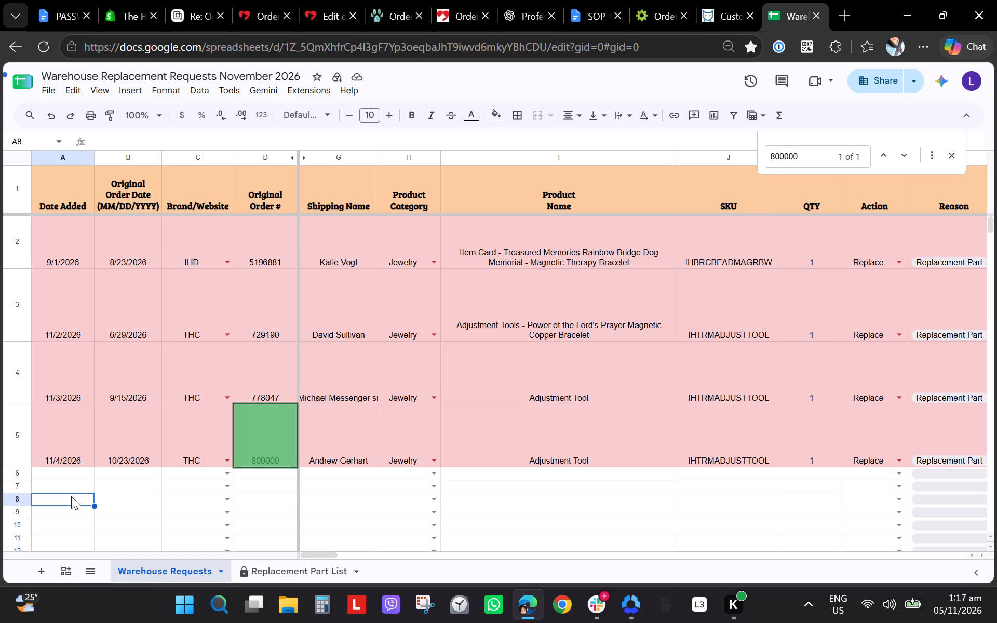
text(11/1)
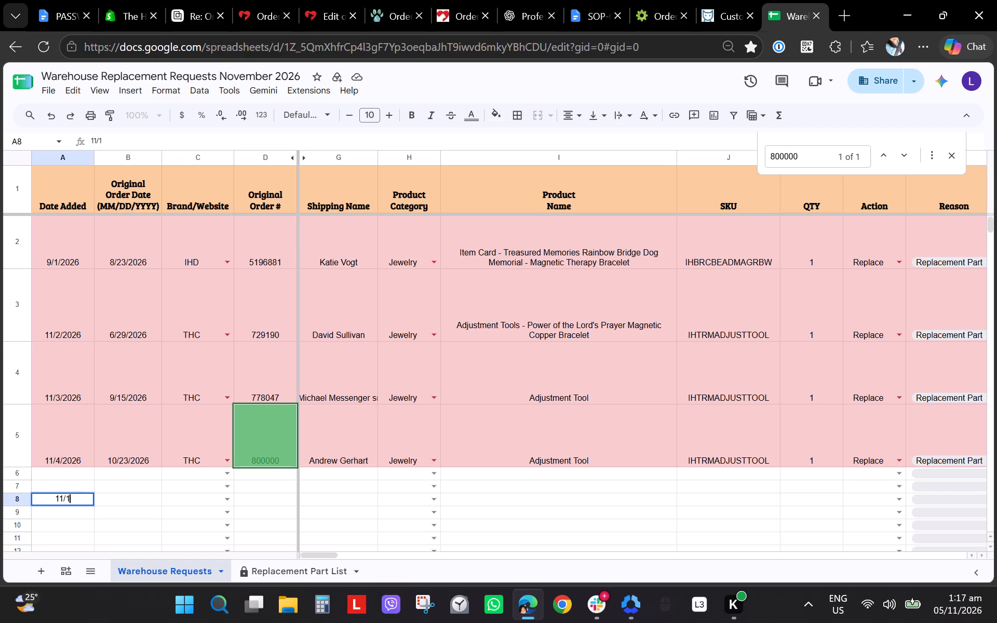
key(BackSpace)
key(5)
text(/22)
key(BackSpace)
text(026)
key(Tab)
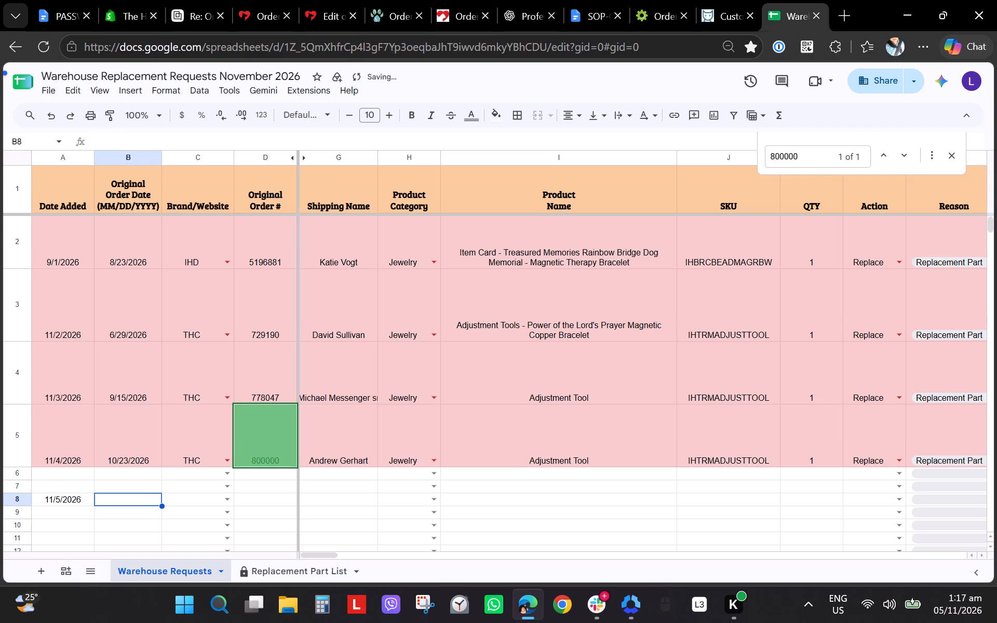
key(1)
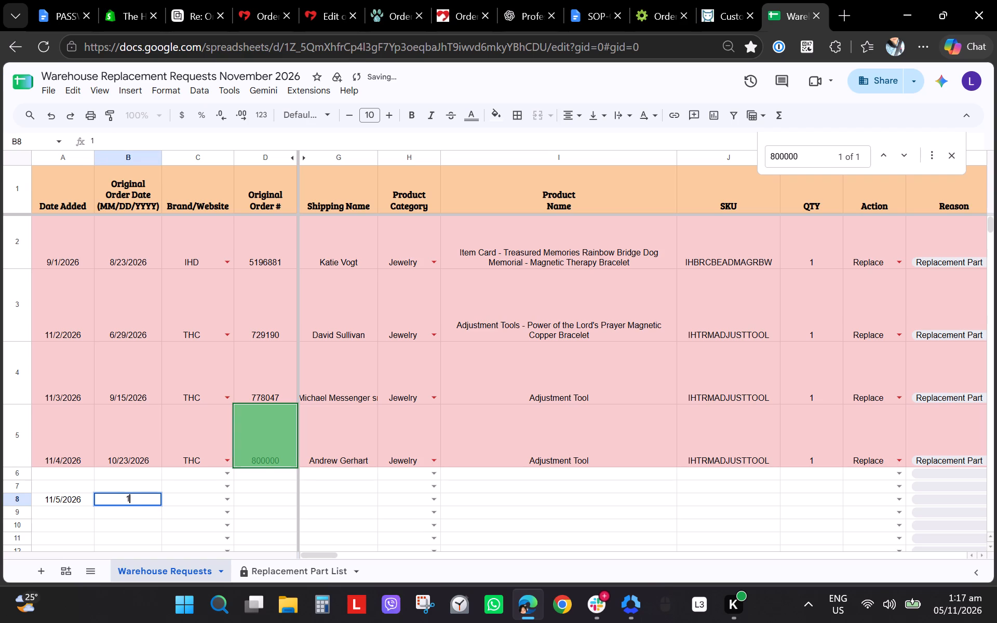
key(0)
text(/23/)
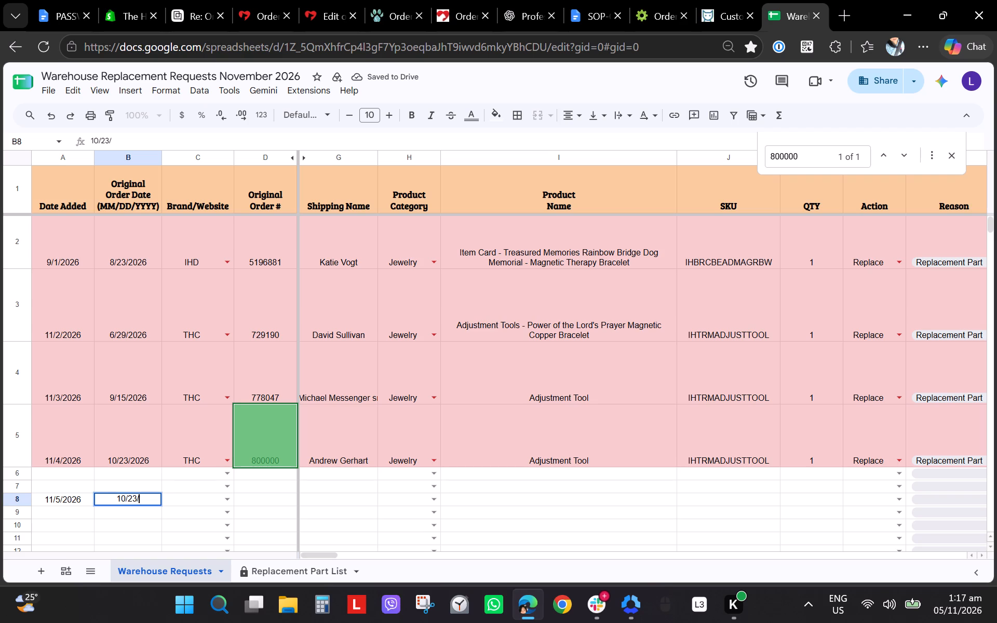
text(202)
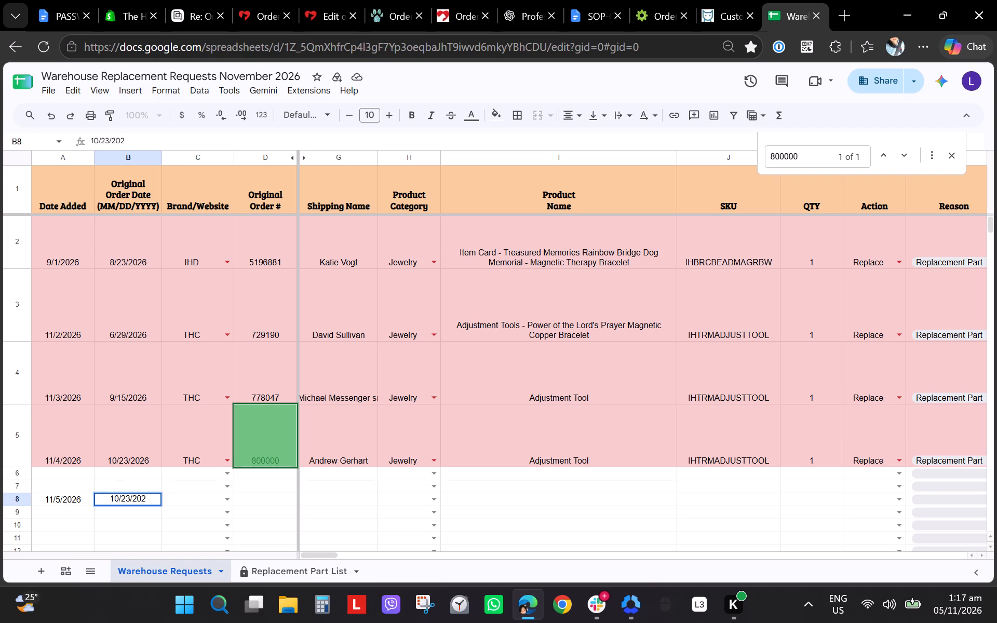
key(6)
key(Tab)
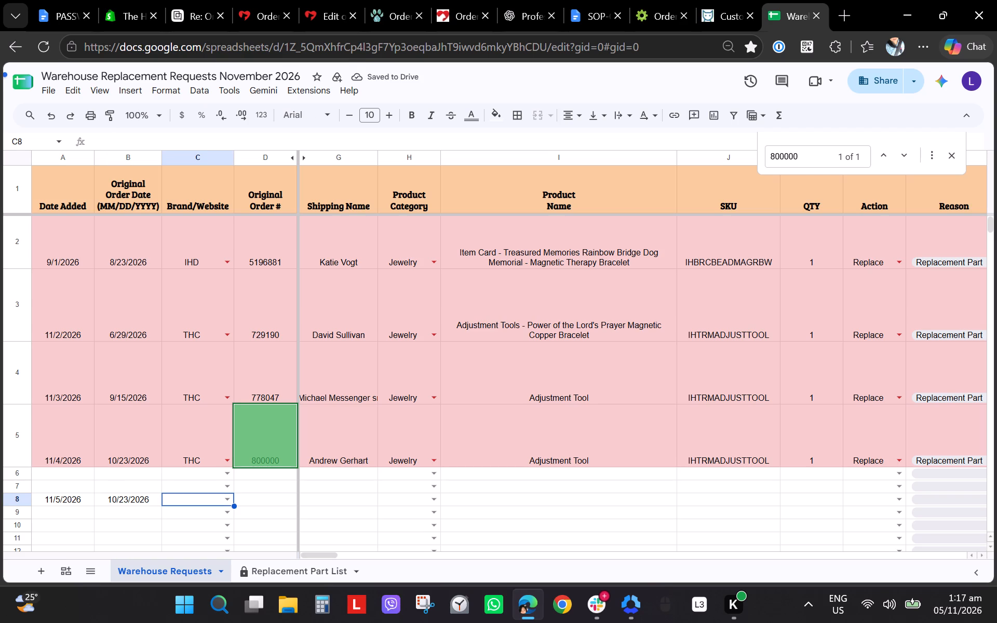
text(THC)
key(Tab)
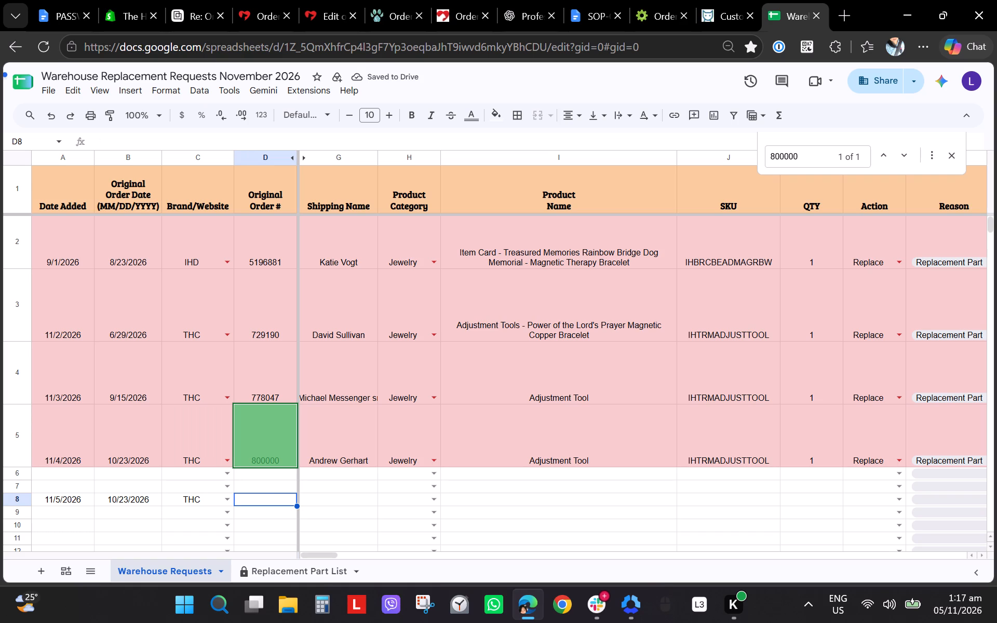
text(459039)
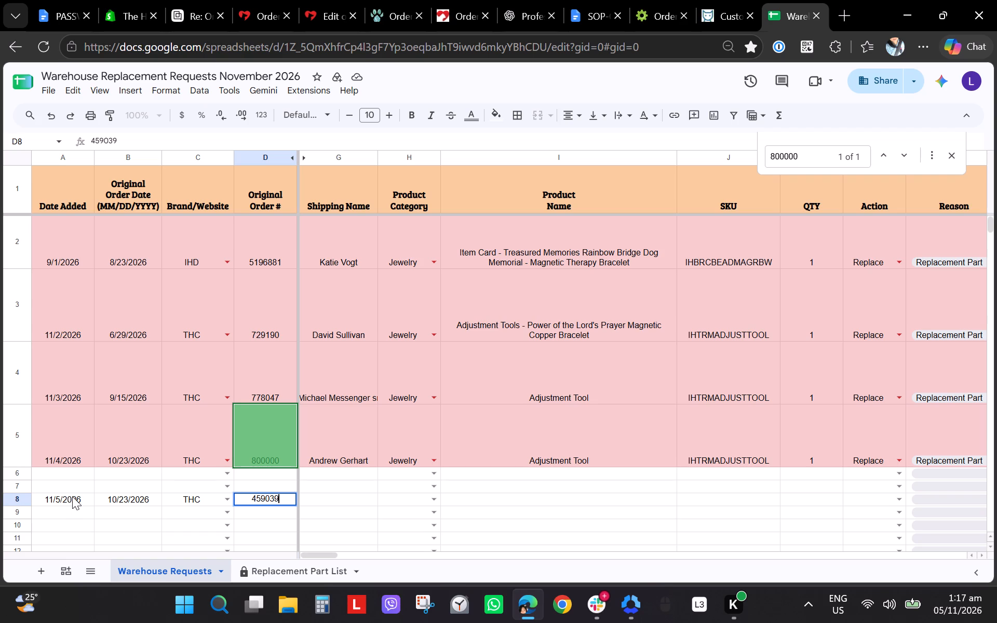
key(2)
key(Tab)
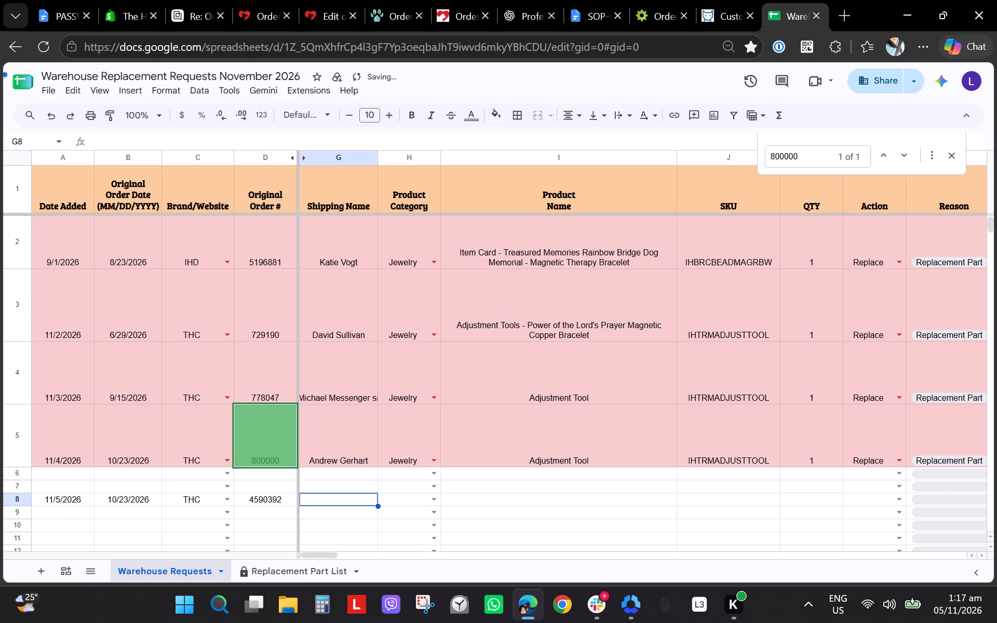
Fill in row 8's shipping name with the recipient's name and set the product category to Jewelry.
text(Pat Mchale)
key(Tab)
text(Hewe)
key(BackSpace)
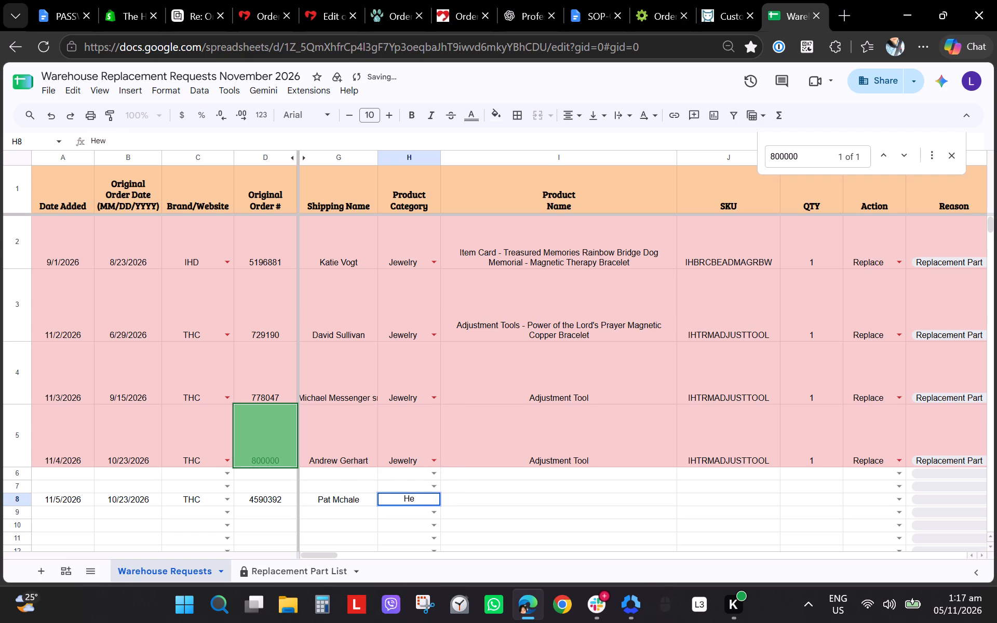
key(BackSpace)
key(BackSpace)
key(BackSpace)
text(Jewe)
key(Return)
Enter "Adjustment Tool" as the product name in row 9.
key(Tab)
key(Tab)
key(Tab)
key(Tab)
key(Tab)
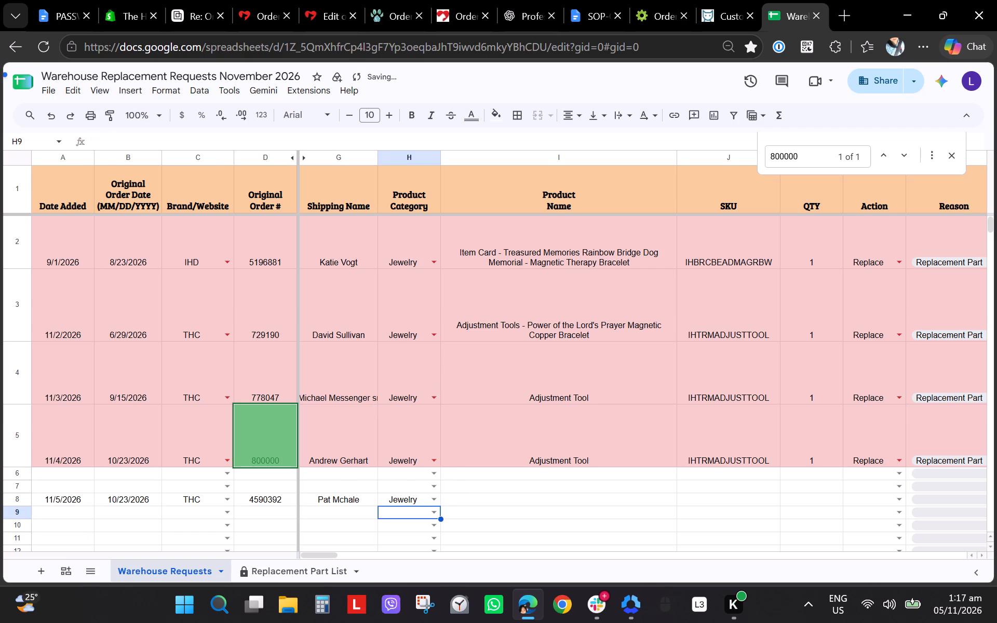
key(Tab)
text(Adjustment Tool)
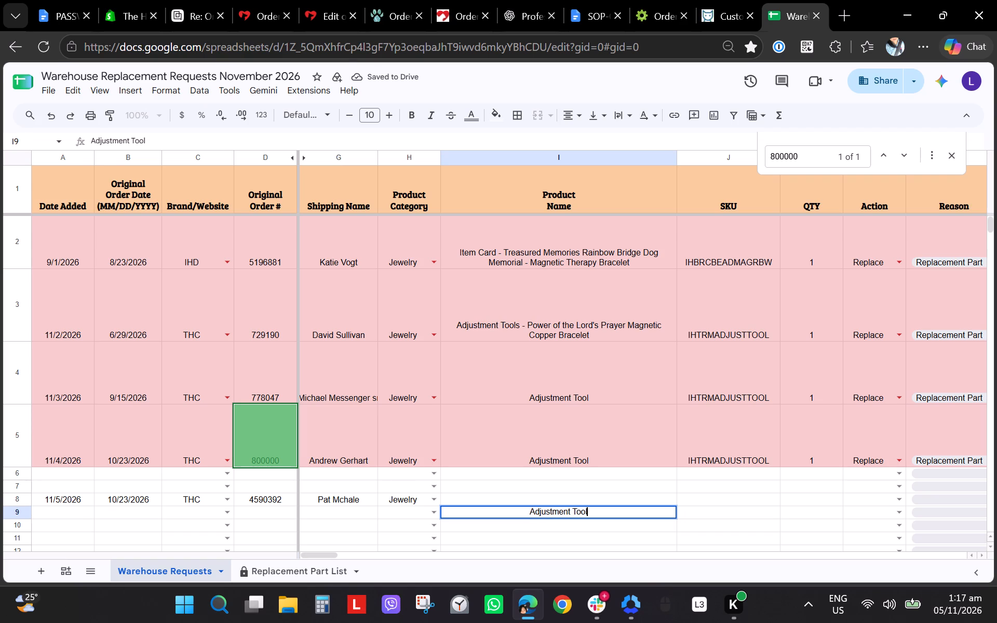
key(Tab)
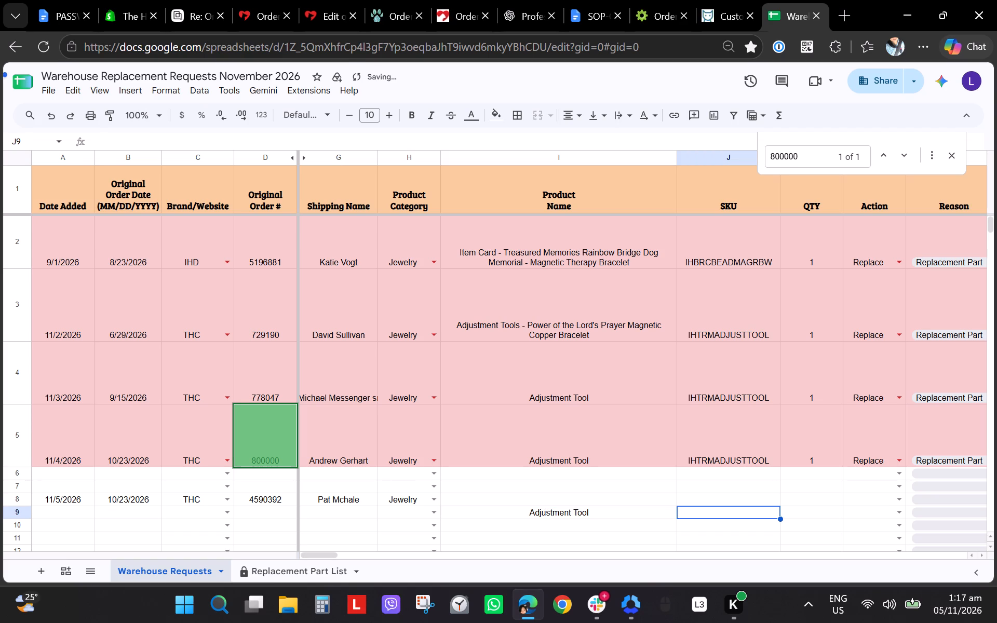
Enter IHTRADJUSTOOL as the SKU in row 9.
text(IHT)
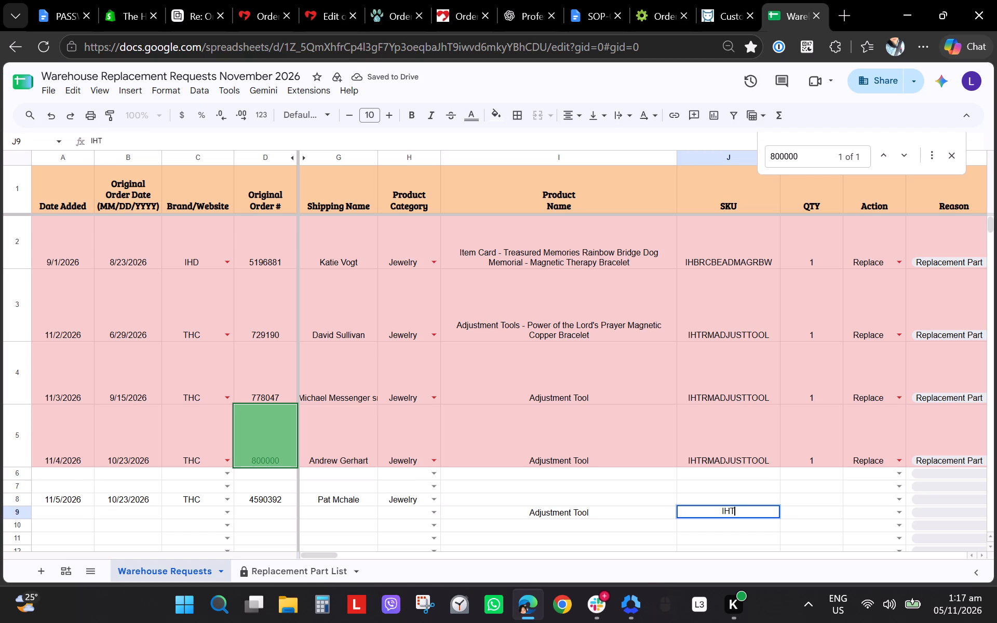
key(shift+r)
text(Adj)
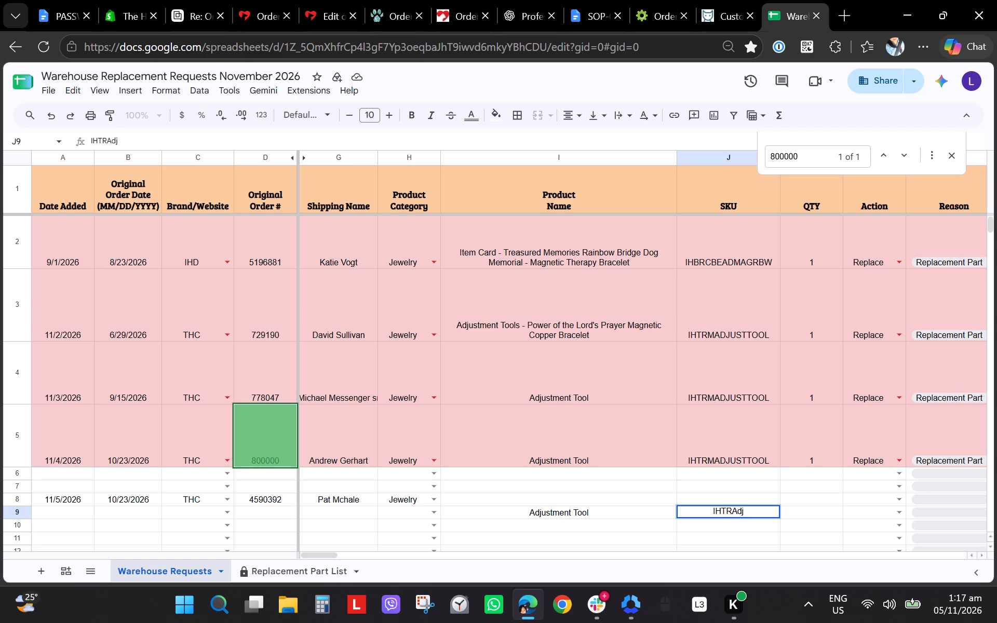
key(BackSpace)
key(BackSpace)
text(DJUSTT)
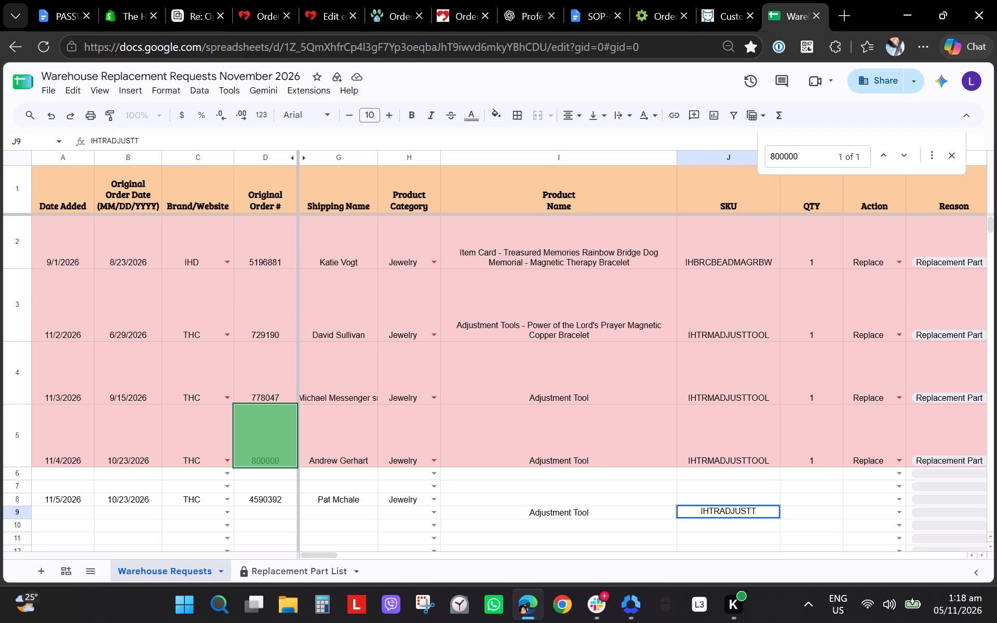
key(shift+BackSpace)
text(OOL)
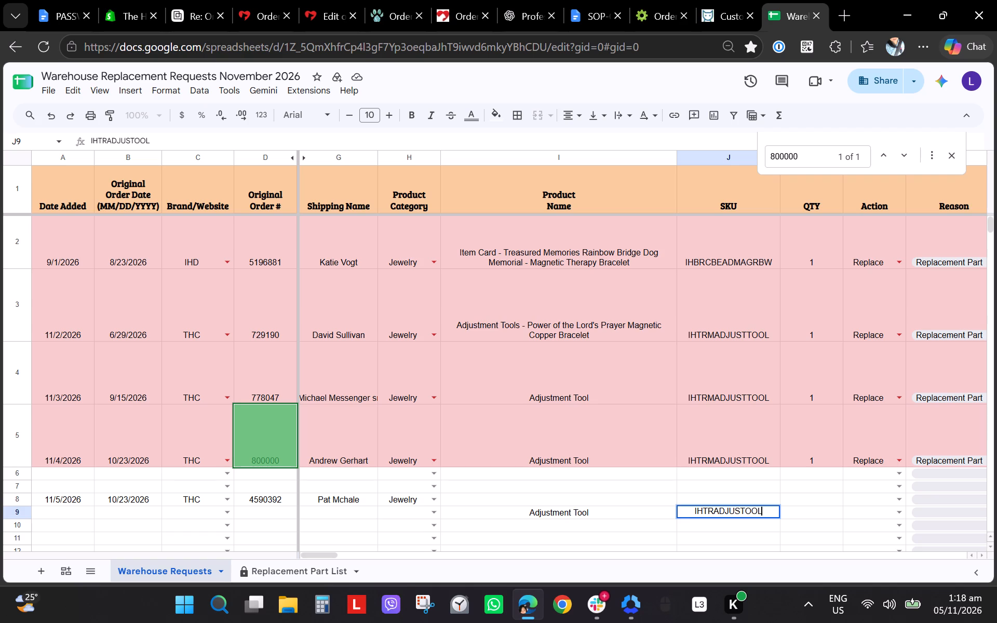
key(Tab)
Set row 9's quantity to 1 and its action to Replace.
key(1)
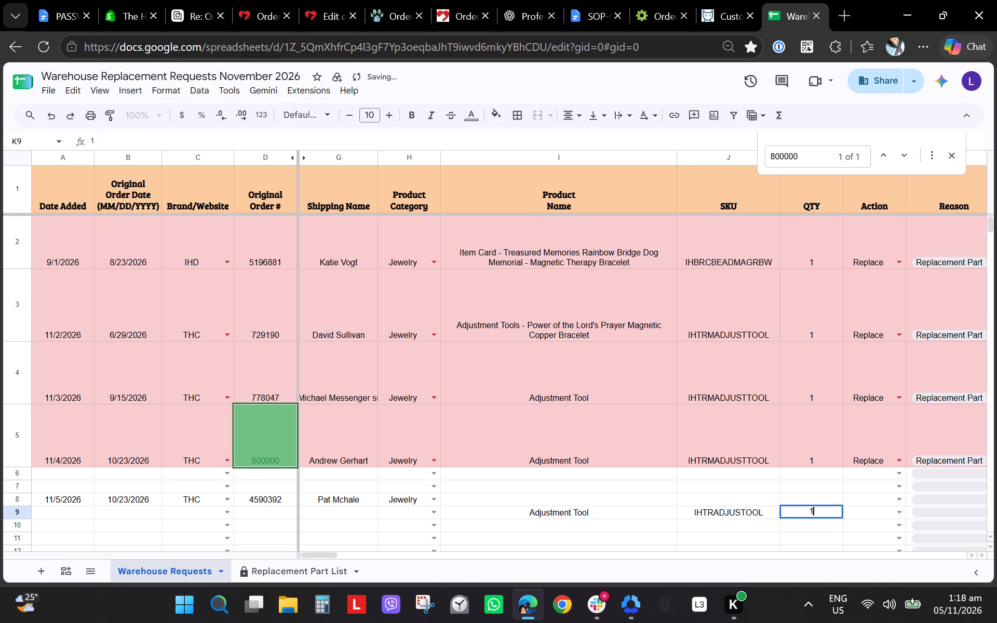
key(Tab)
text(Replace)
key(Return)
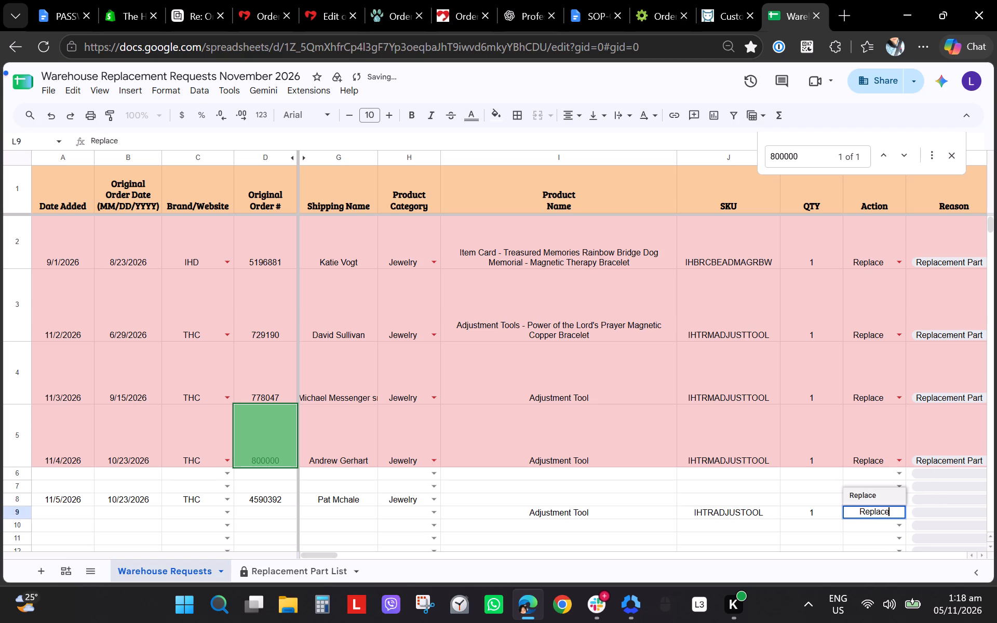
Move the quantity 1 and the Replace action from row 9 up to row 8, clearing those two cells in row 9.
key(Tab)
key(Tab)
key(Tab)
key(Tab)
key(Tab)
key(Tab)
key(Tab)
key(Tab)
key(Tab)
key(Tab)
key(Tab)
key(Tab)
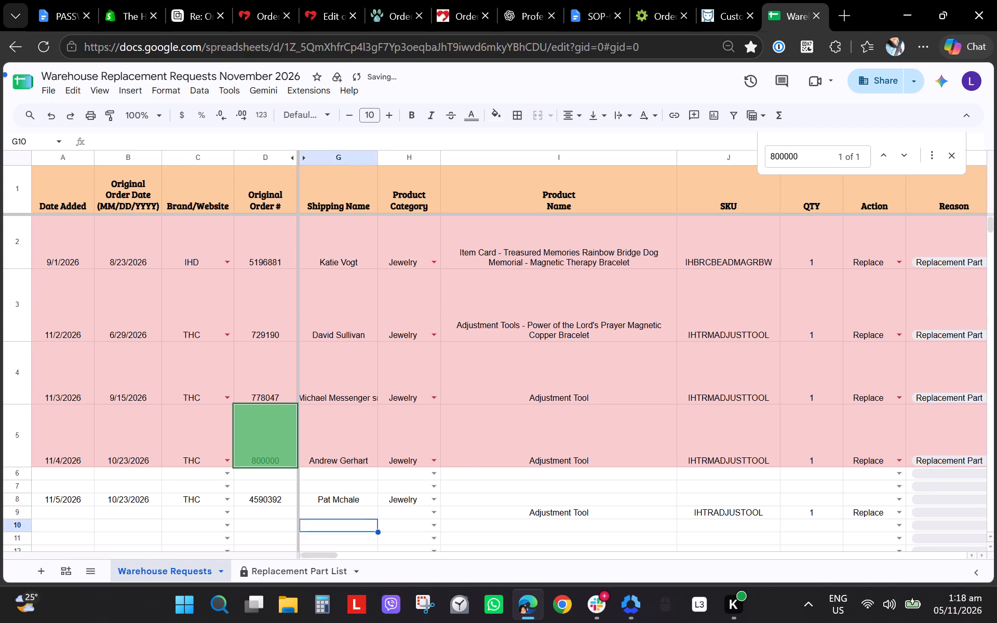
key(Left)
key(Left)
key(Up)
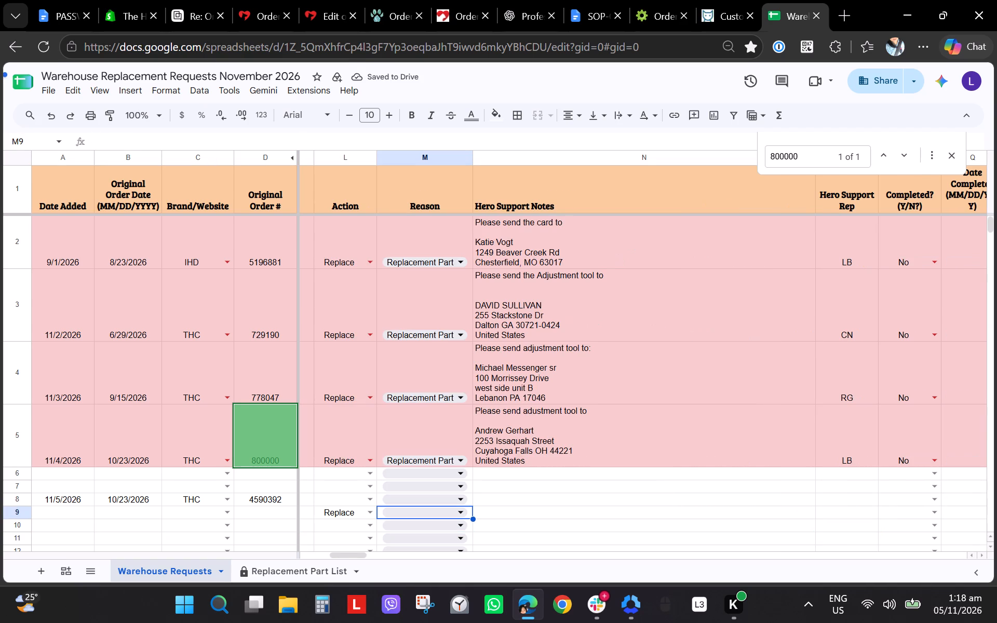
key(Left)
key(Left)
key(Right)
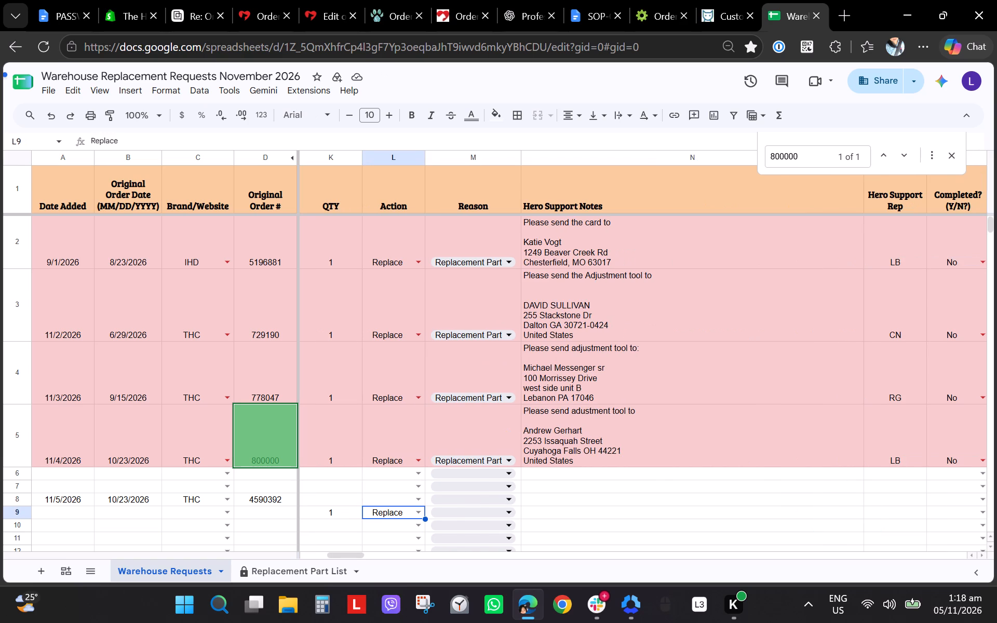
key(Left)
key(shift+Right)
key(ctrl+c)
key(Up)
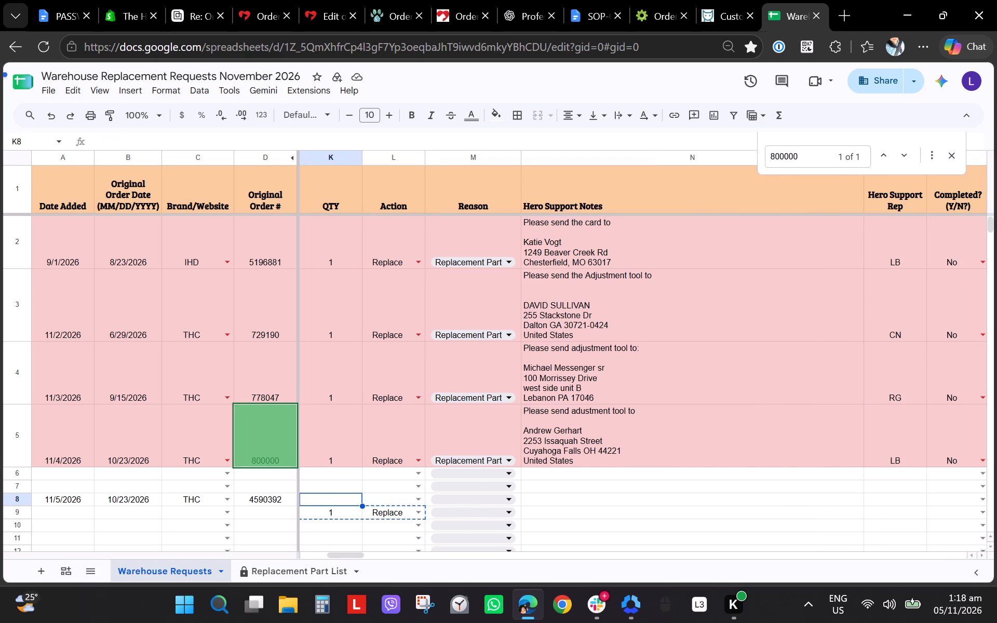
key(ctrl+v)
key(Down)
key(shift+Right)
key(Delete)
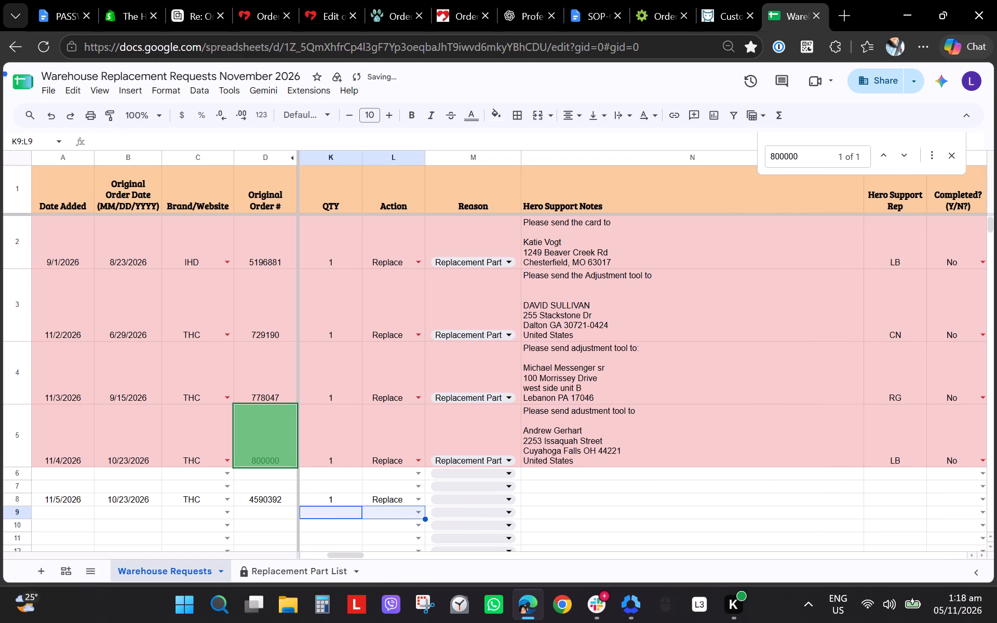
Set row 8's reason to Replacement Part.
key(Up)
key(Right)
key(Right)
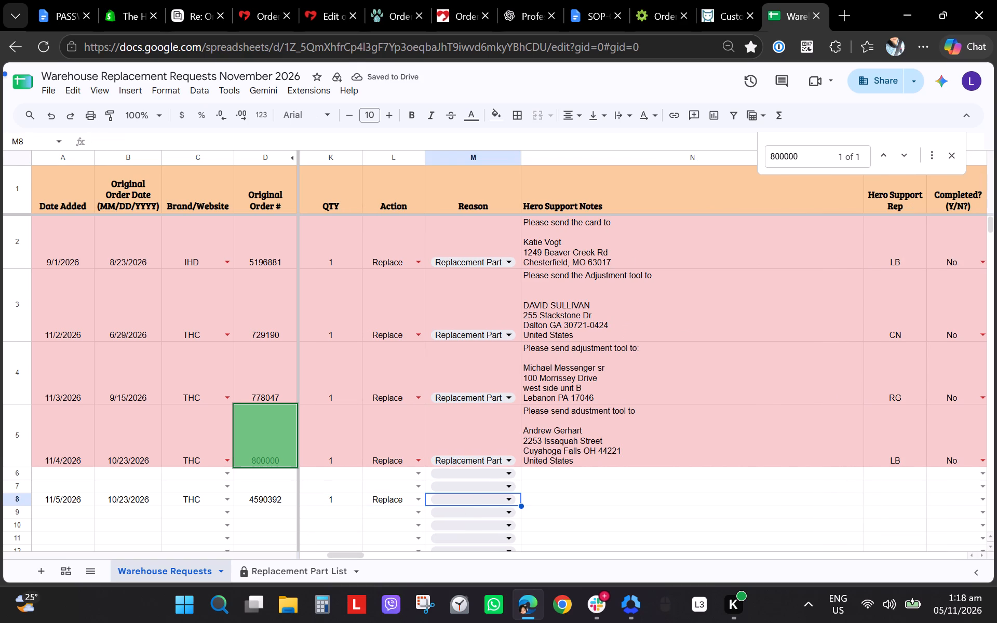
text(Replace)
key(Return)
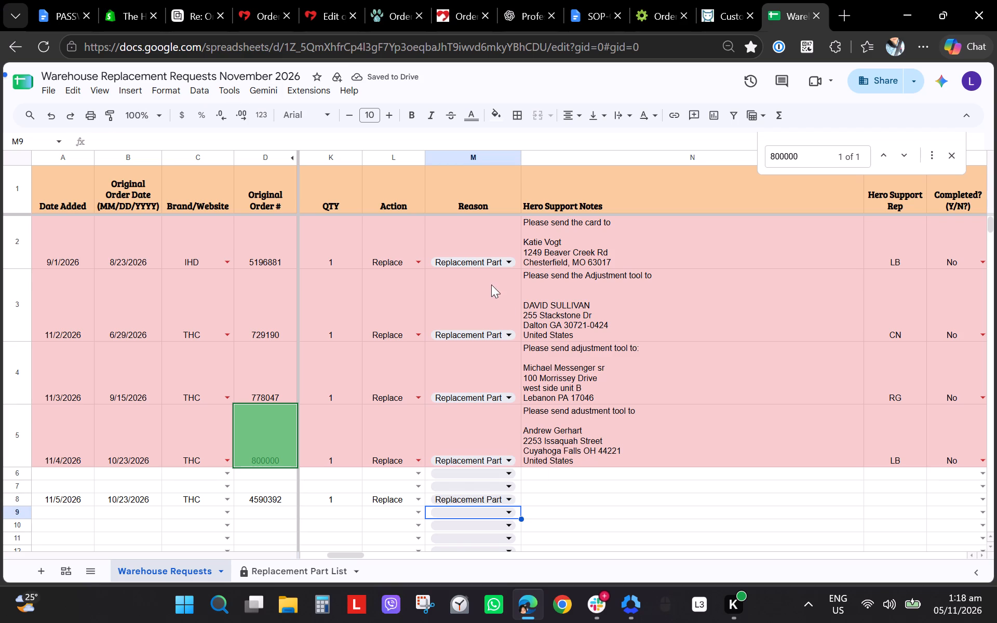
Write "Please send adjustment tool to" in row 8's support notes, followed by a blank line and the recipient's name.
click(576, 506)
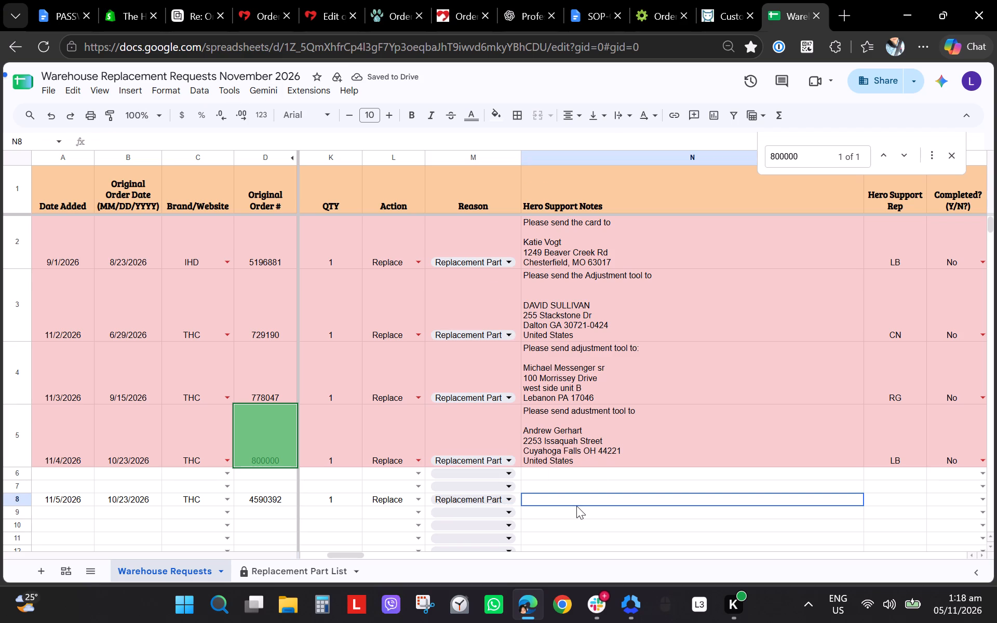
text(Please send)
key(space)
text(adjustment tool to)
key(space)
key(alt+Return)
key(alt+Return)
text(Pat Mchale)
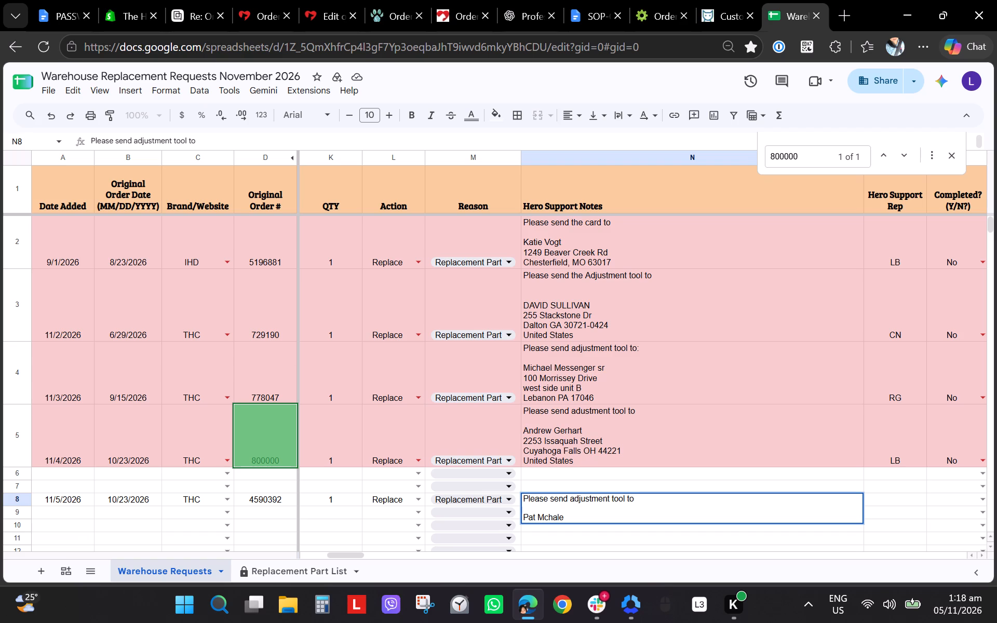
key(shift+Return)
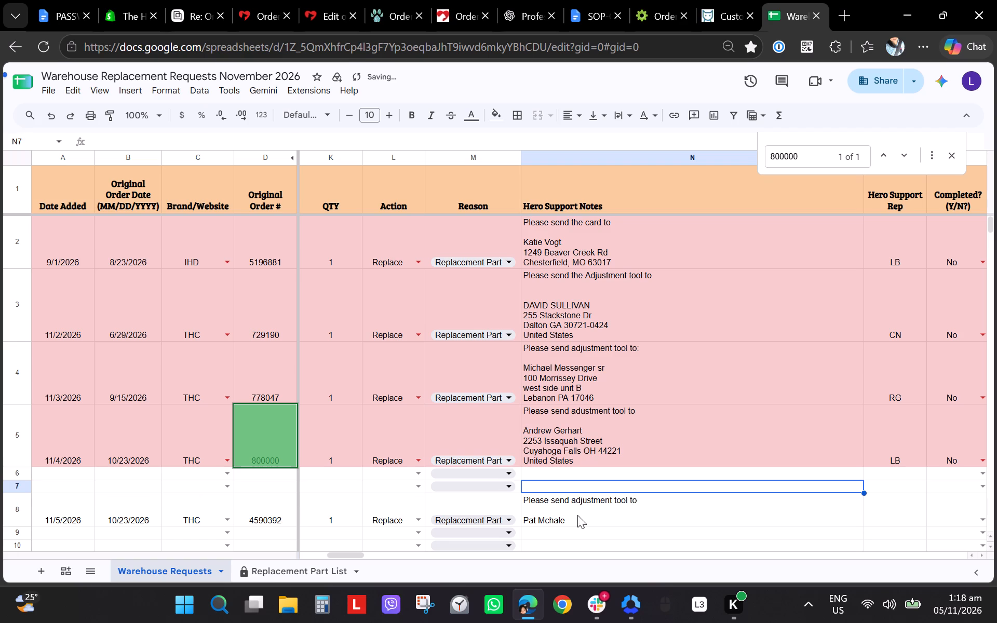
Add the recipient's street, city and state on a new line of row 8's note, with the country below.
click(574, 512)
click(575, 526)
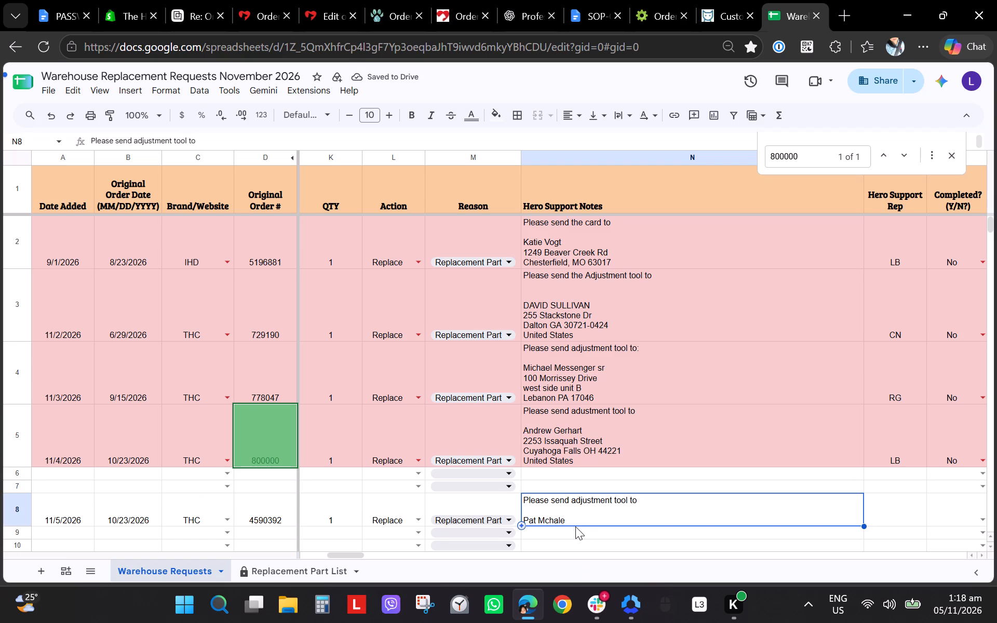
double_click(577, 526)
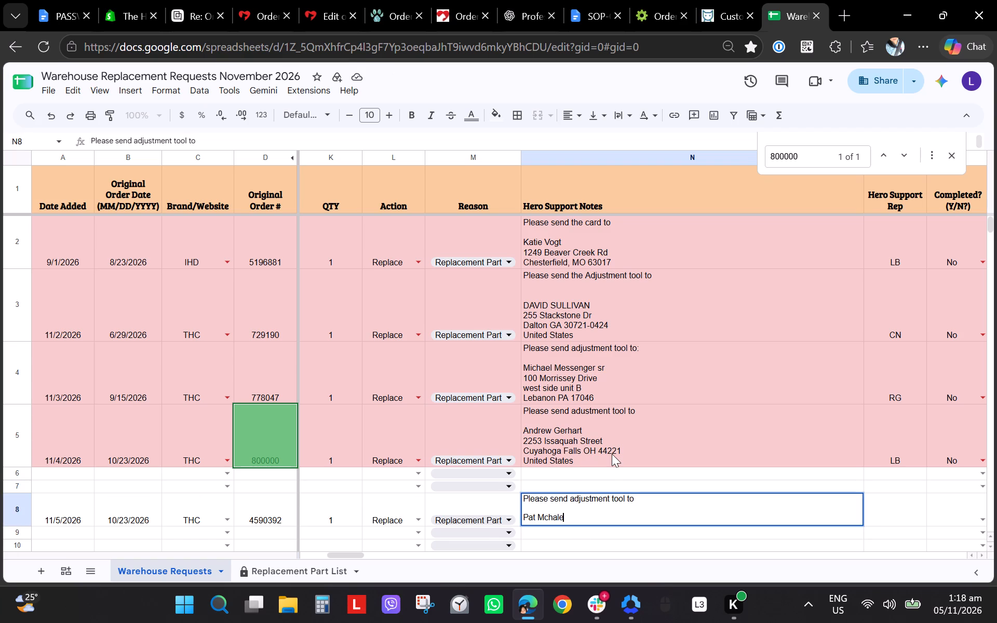
key(super+Return)
key(super+Return)
key(alt+Return)
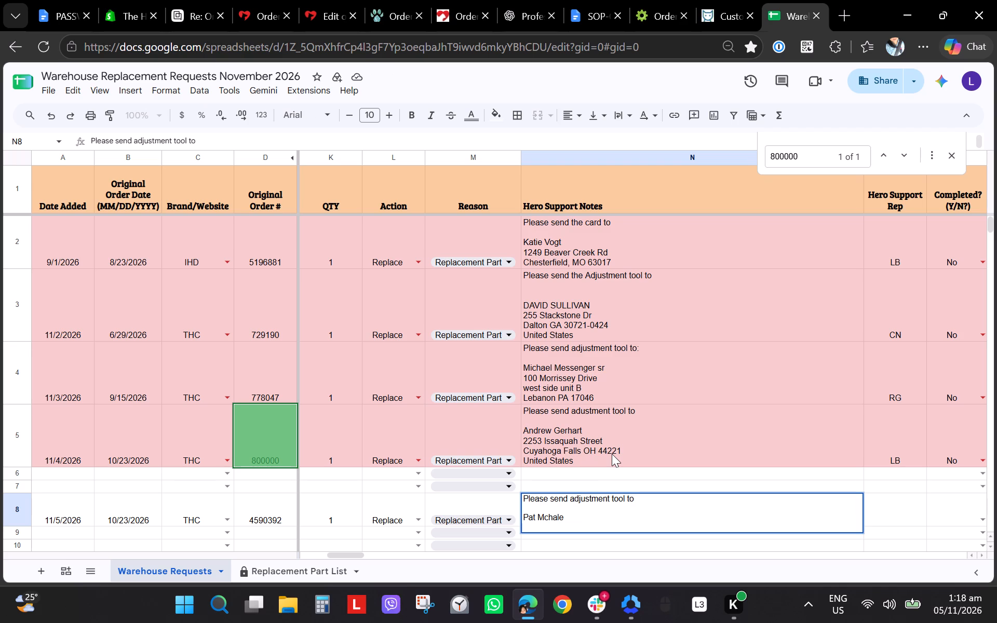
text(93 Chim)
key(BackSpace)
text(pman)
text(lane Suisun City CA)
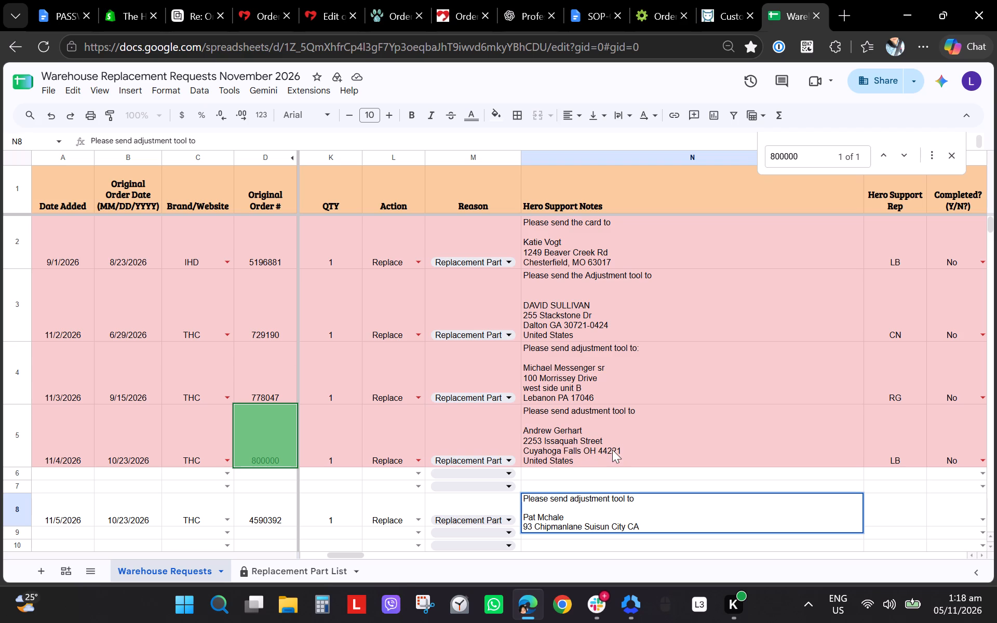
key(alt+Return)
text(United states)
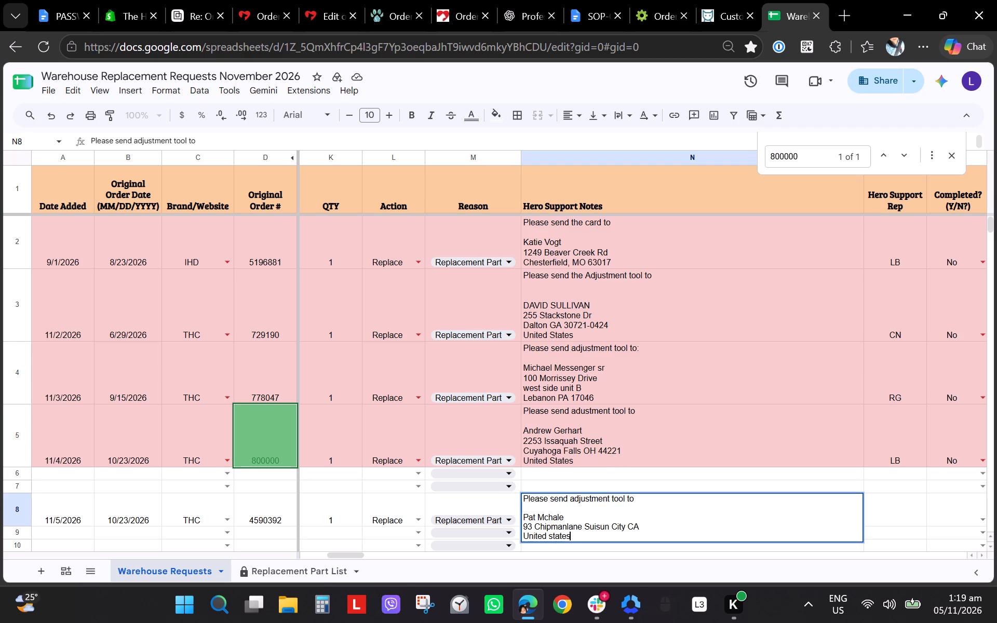
Add the ZIP code after the state in the address in row 8's support note.
click(667, 534)
click(674, 526)
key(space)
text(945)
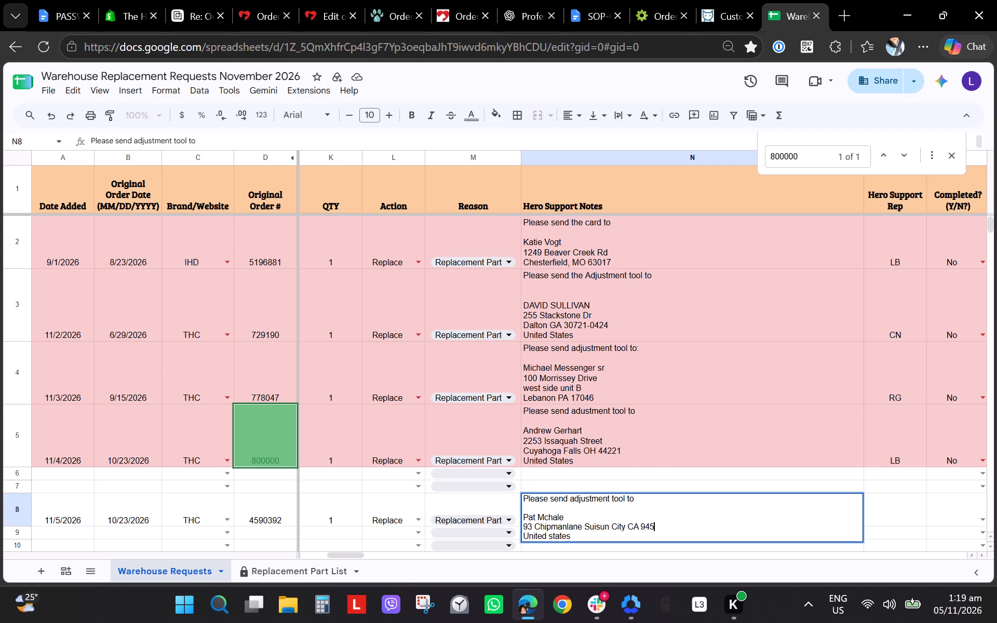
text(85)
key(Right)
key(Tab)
Set row 8's Hero Support rep to LB and its completed status to No.
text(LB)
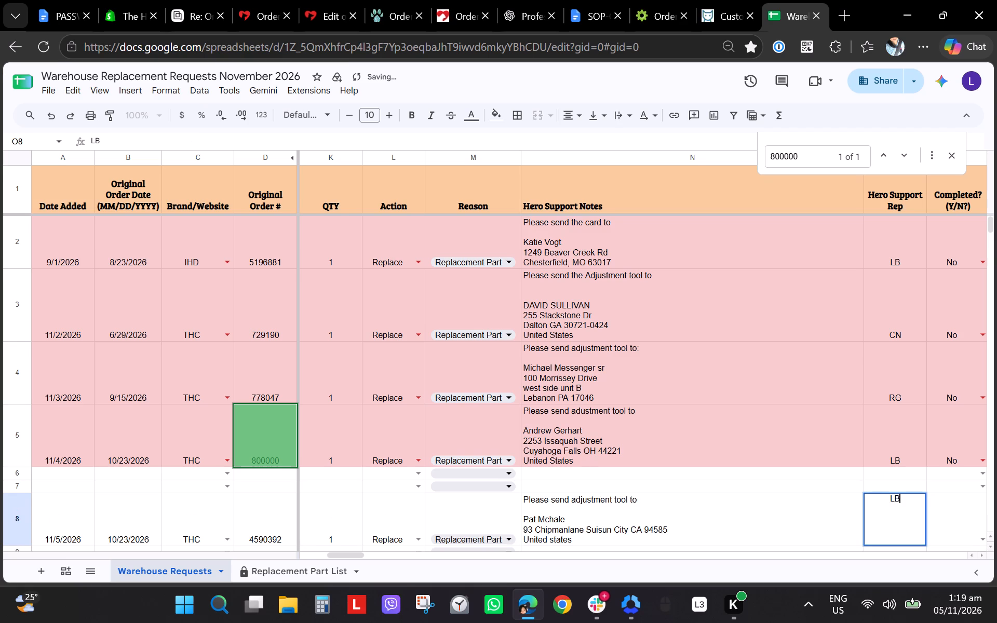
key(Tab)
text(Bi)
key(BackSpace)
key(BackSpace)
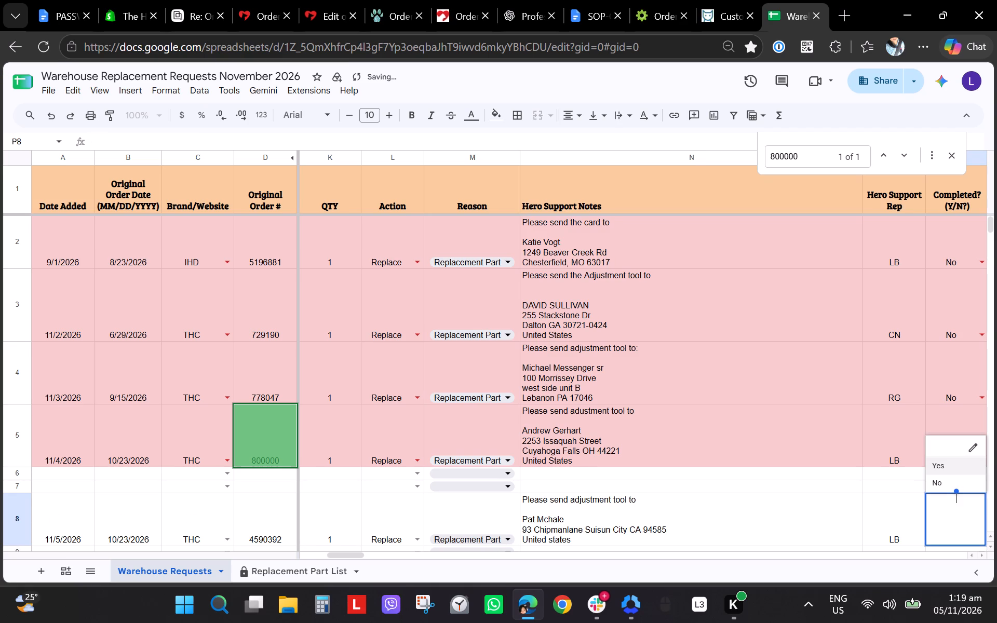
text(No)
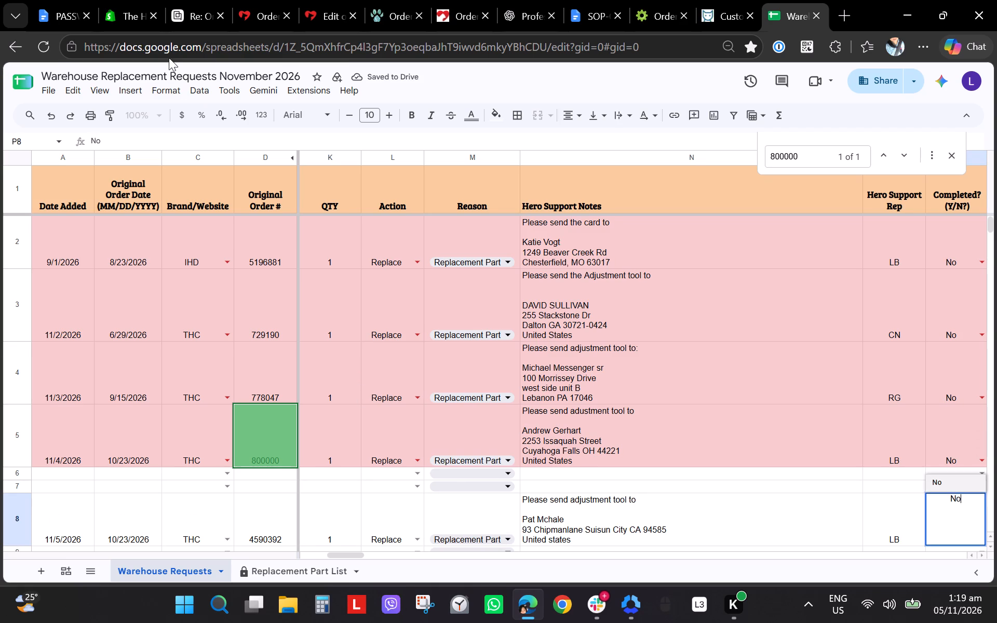
click(196, 26)
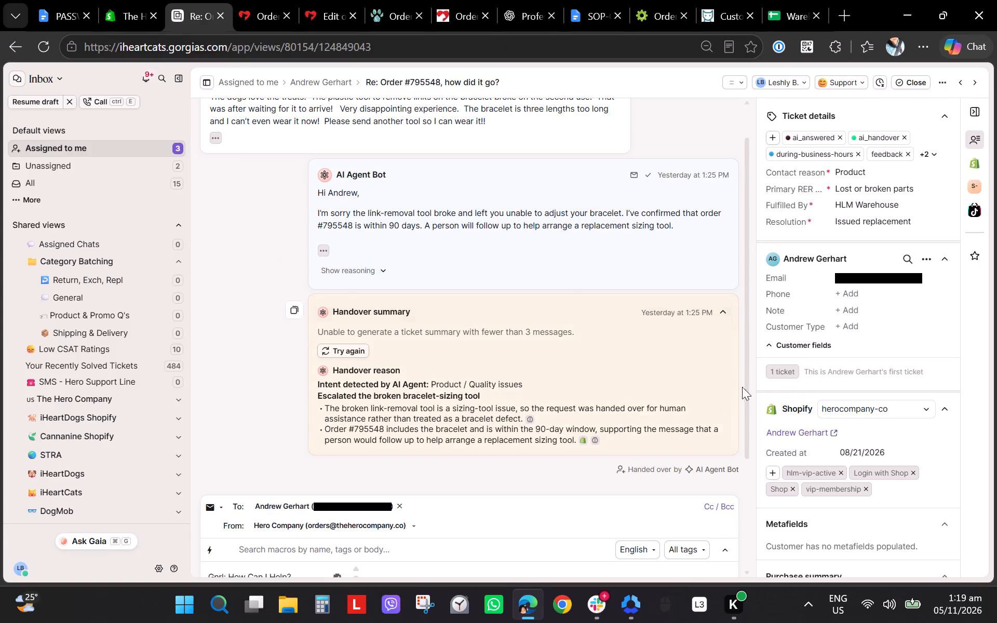
drag(746, 346, 755, 476)
click(547, 392)
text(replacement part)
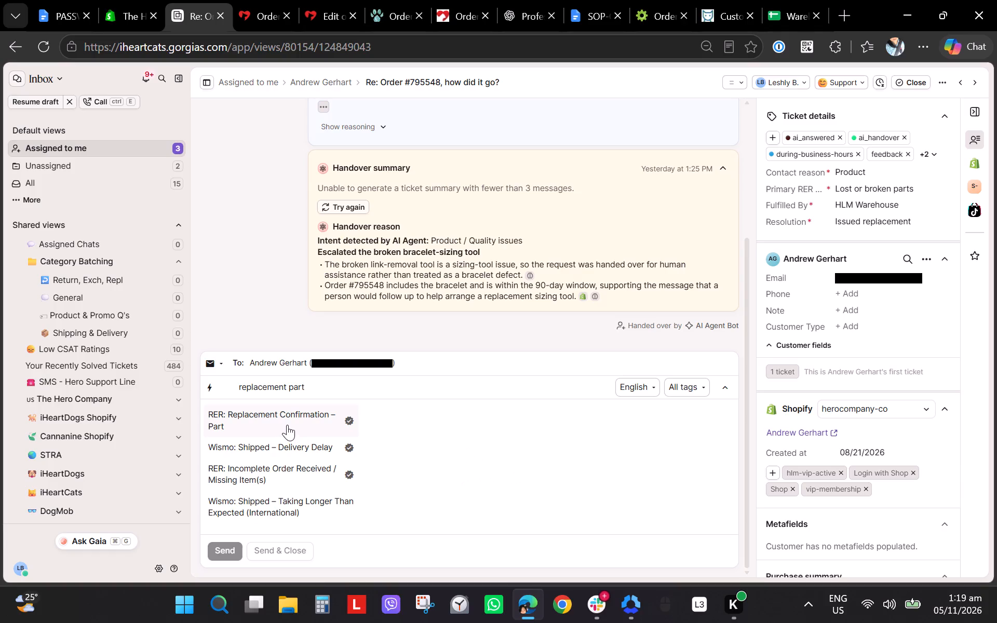
click(287, 425)
Apply the "RER: Replacement Confirmation – Part" macro to the reply.
click(286, 416)
Below the greeting, add "Thank you for reaching out to us regarding this matter. We're sorry to hear that the adjustment tool was damaged.".
key(Return)
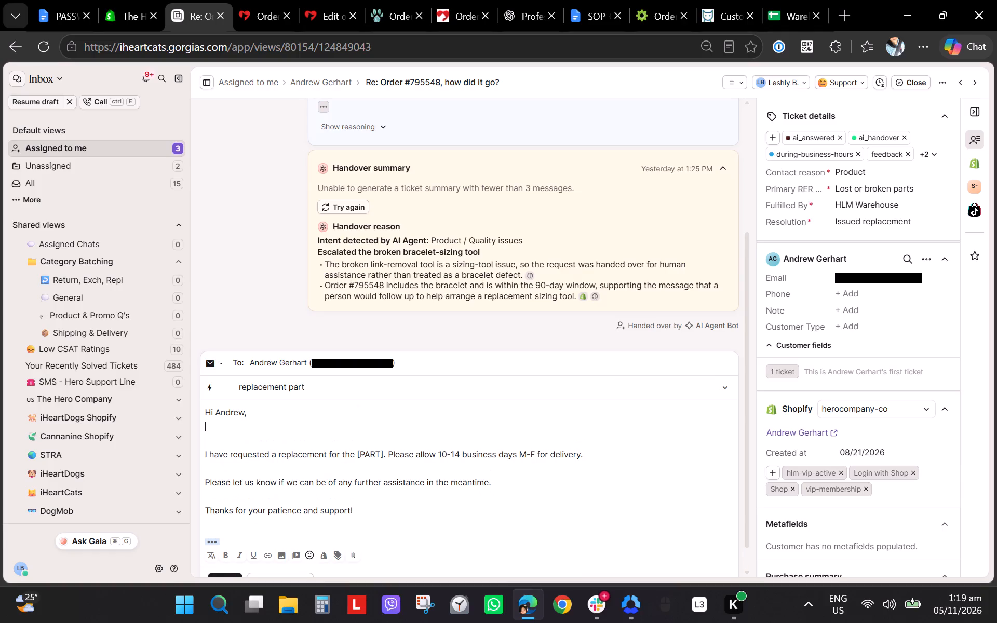
key(Return)
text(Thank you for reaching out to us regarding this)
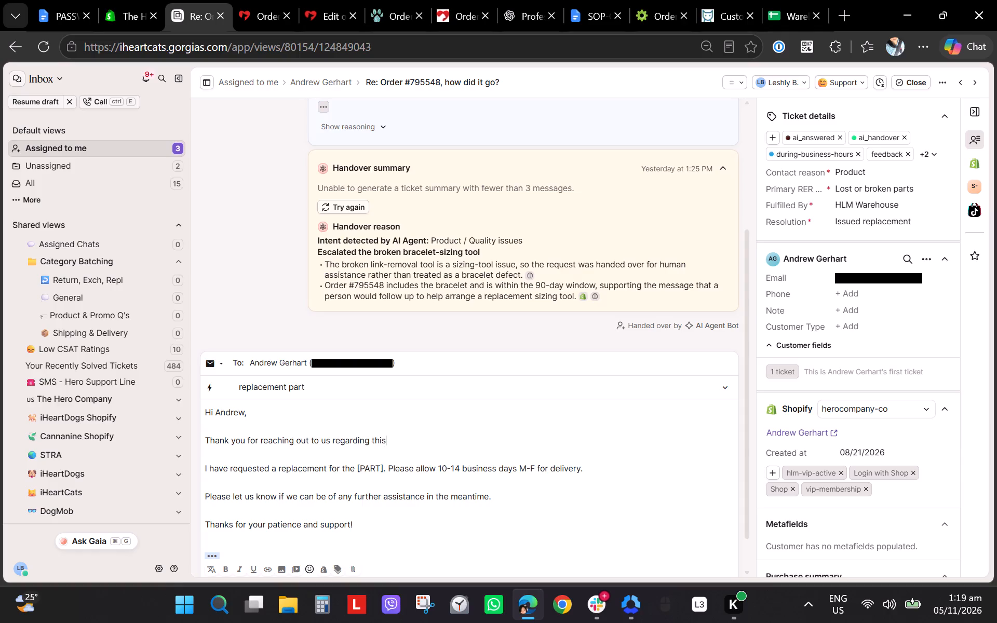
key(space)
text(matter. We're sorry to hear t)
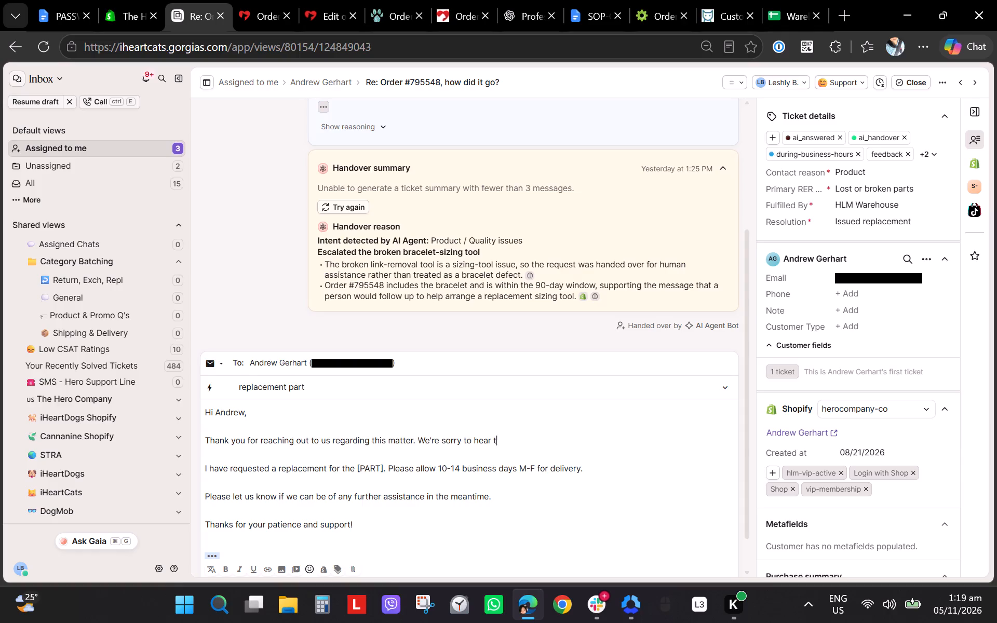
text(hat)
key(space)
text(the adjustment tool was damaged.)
Replace "the [PART]" in the reply's replacement sentence with "you which will".
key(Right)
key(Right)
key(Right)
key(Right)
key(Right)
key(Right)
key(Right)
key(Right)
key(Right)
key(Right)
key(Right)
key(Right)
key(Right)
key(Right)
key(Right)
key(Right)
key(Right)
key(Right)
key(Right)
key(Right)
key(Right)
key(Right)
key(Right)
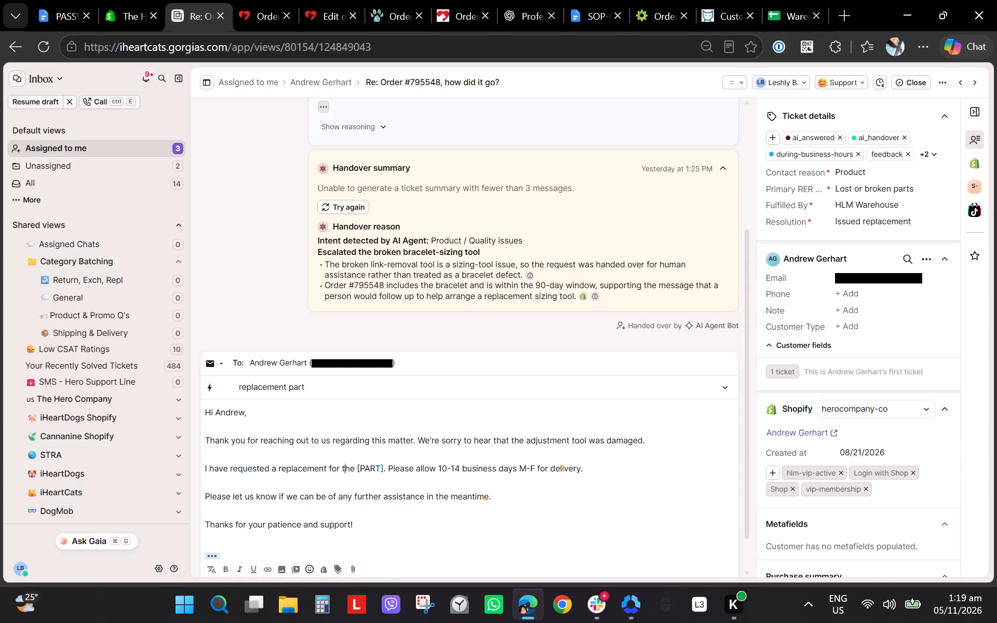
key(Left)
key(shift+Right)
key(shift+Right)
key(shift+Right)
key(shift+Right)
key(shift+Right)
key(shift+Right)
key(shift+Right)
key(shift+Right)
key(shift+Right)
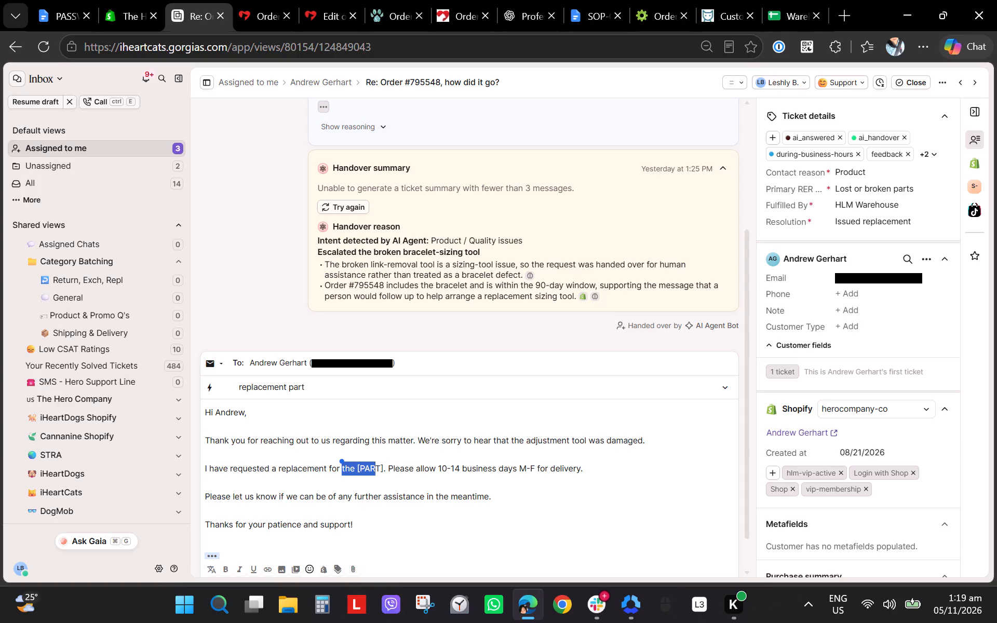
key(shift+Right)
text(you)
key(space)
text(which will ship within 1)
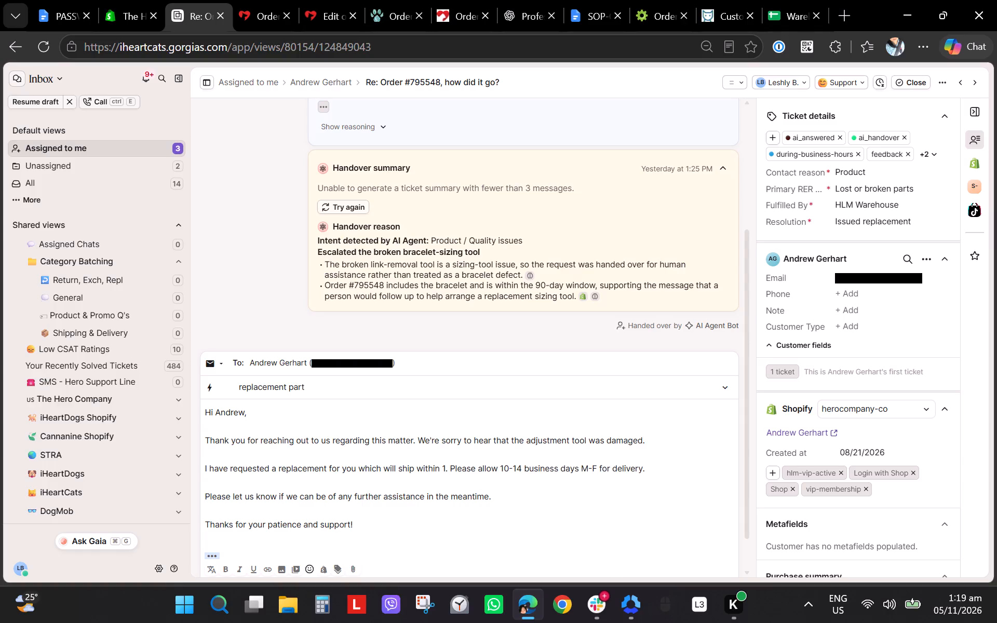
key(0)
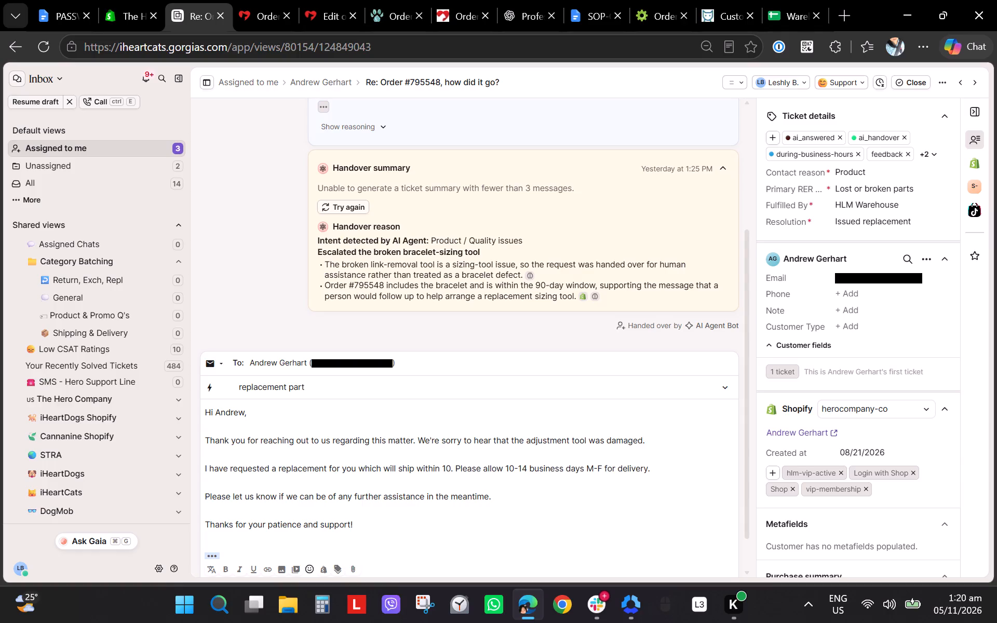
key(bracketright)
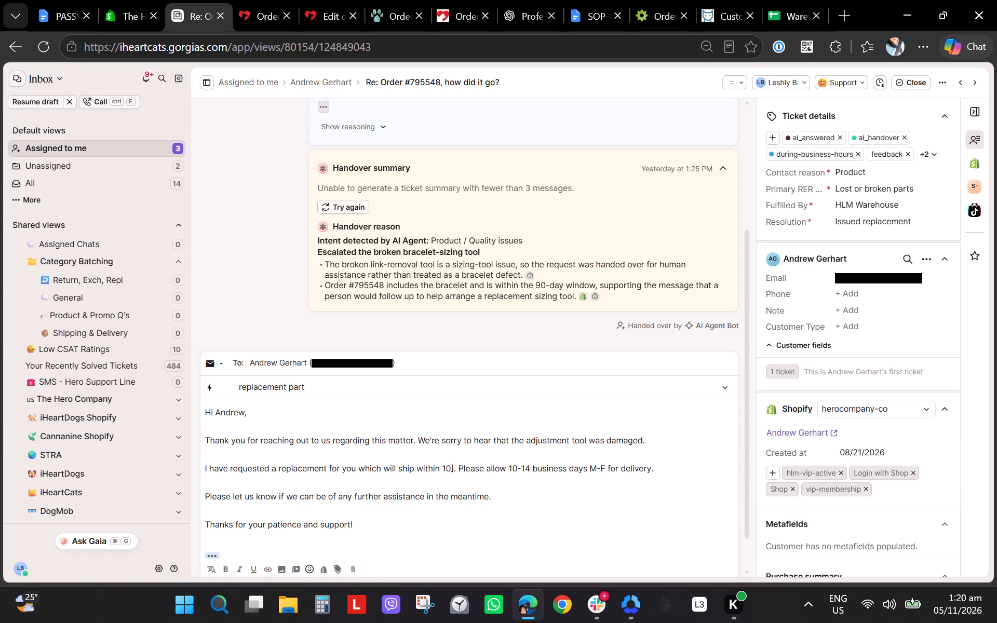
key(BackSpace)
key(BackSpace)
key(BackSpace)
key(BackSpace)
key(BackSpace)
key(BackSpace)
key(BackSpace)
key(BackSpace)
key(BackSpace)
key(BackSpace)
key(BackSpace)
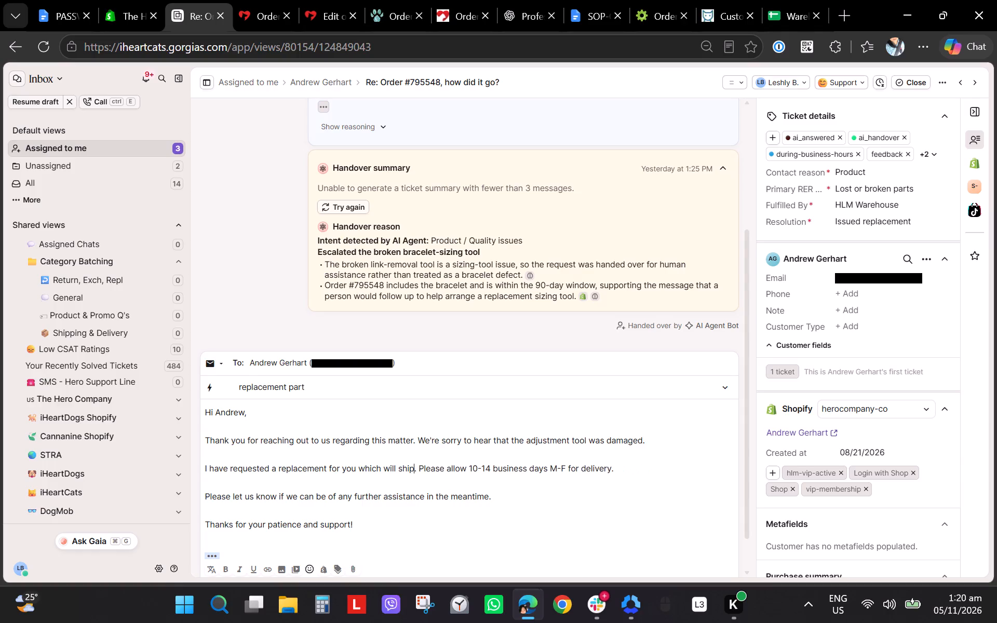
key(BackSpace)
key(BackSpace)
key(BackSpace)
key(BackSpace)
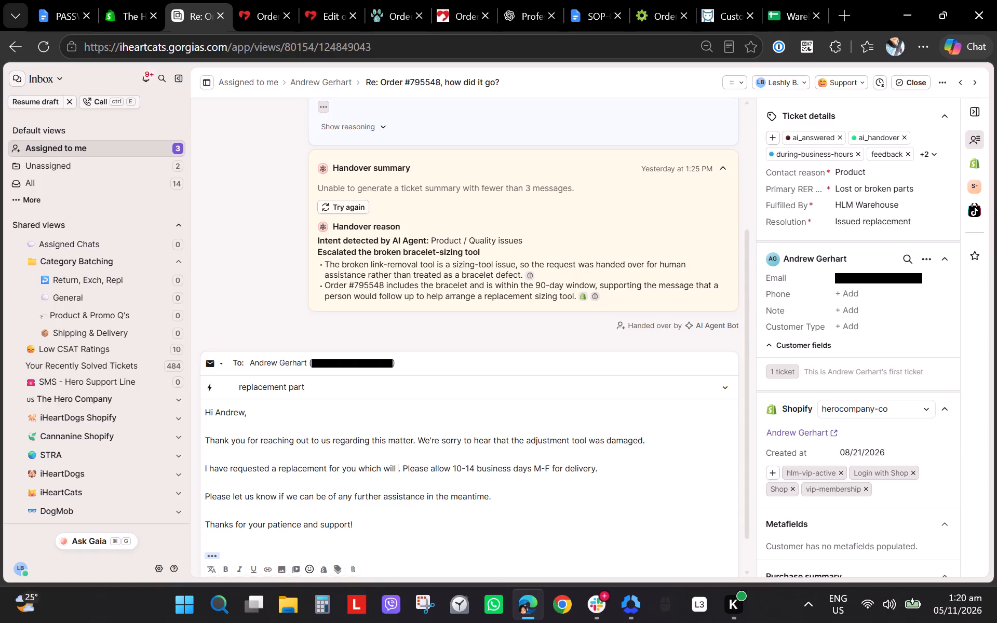
Complete the replacement sentence with "be delivered within 10-14 business days.".
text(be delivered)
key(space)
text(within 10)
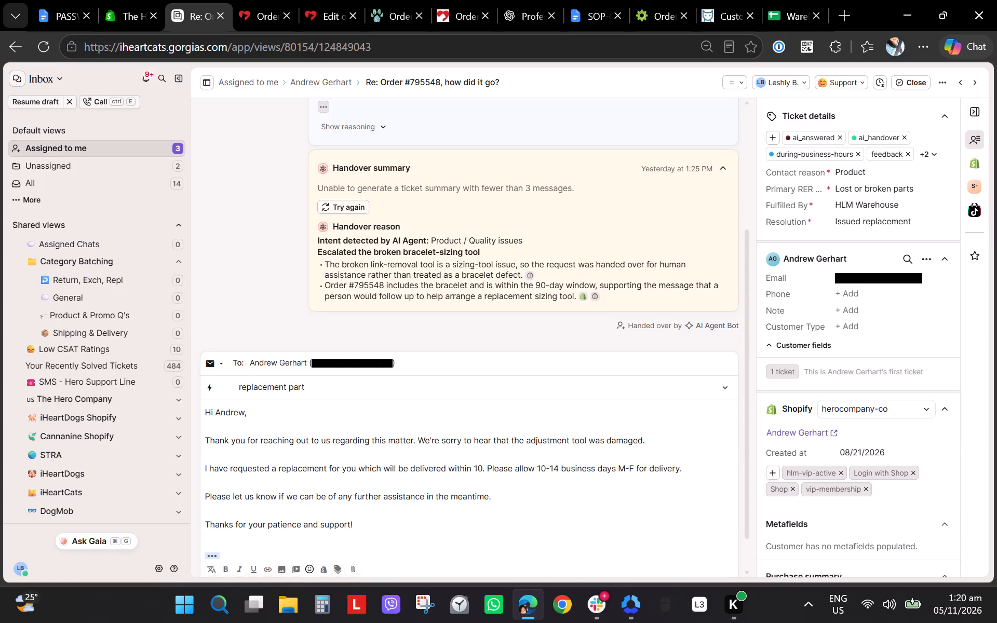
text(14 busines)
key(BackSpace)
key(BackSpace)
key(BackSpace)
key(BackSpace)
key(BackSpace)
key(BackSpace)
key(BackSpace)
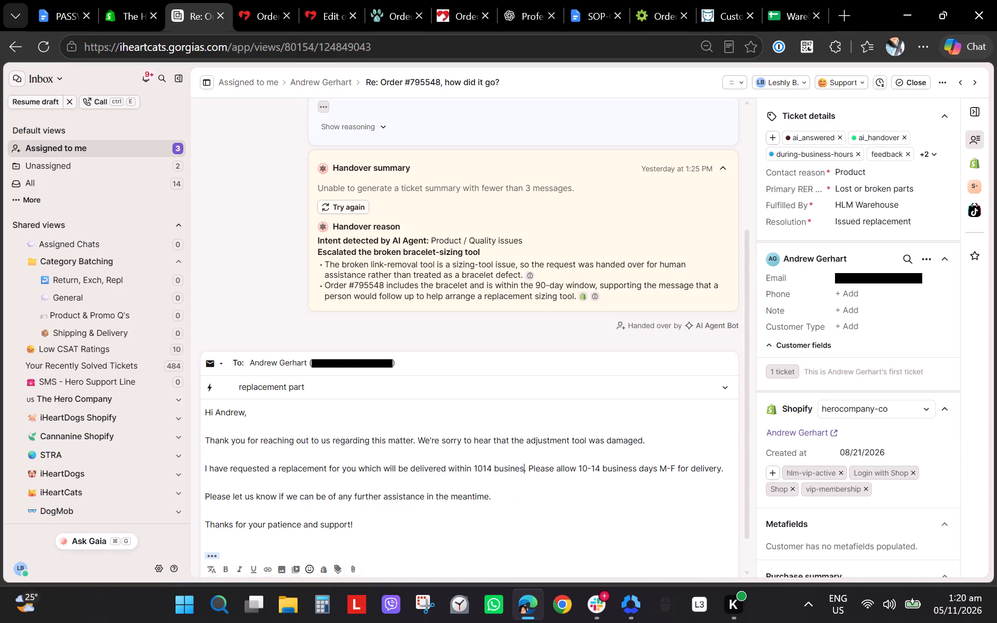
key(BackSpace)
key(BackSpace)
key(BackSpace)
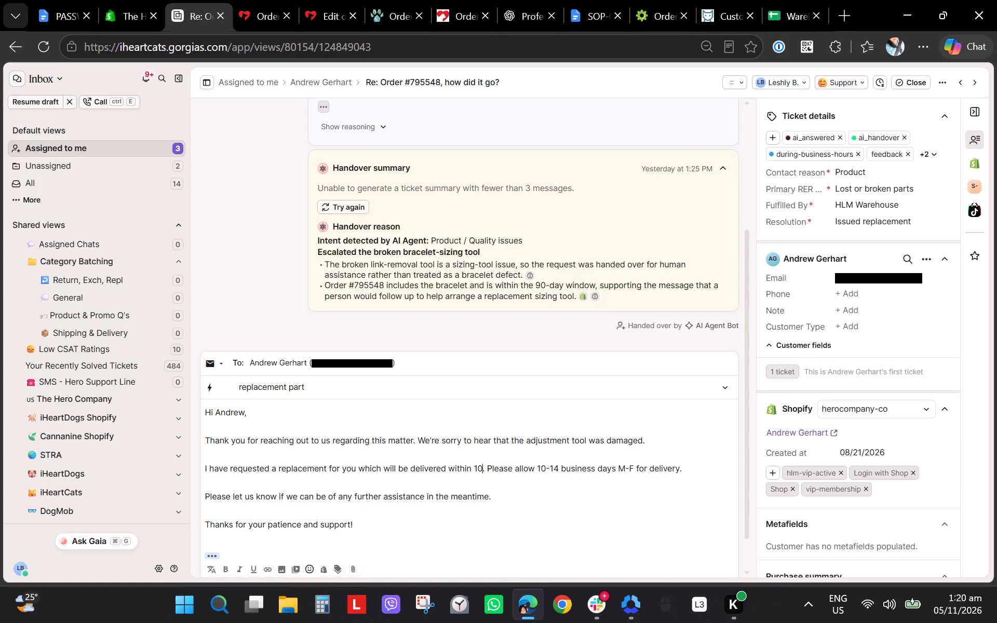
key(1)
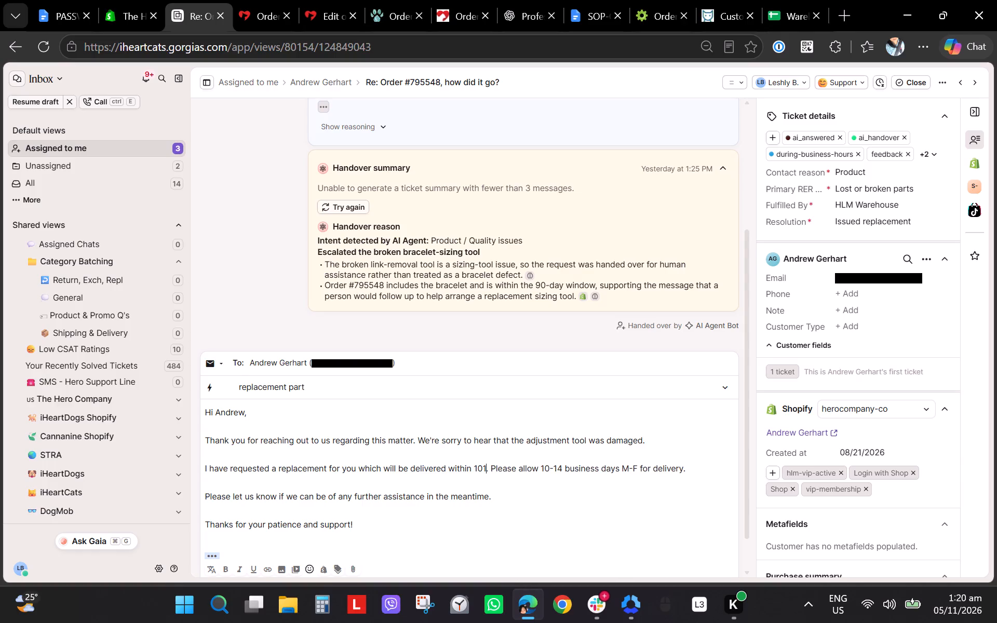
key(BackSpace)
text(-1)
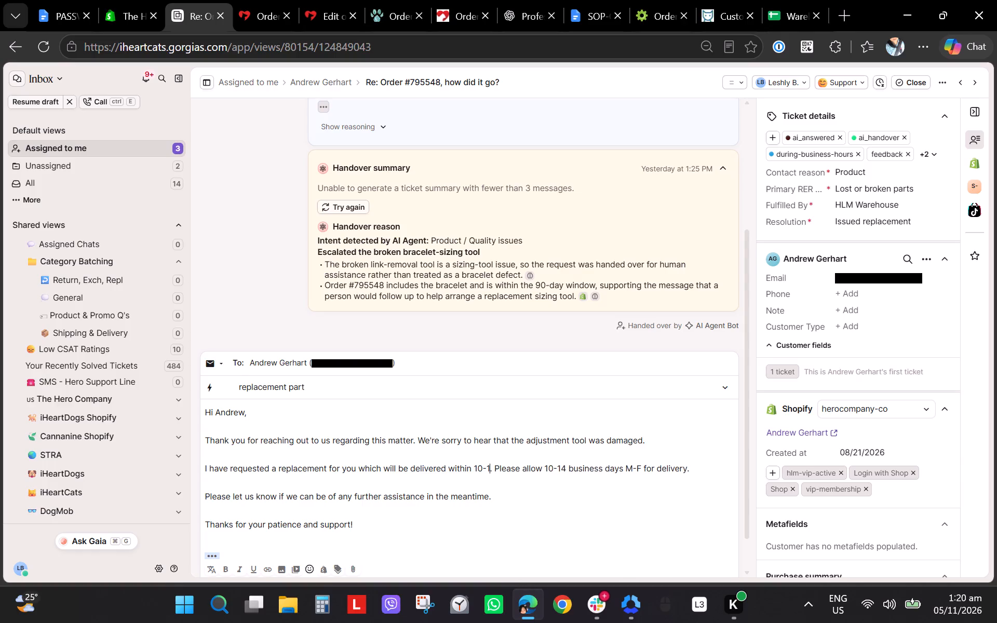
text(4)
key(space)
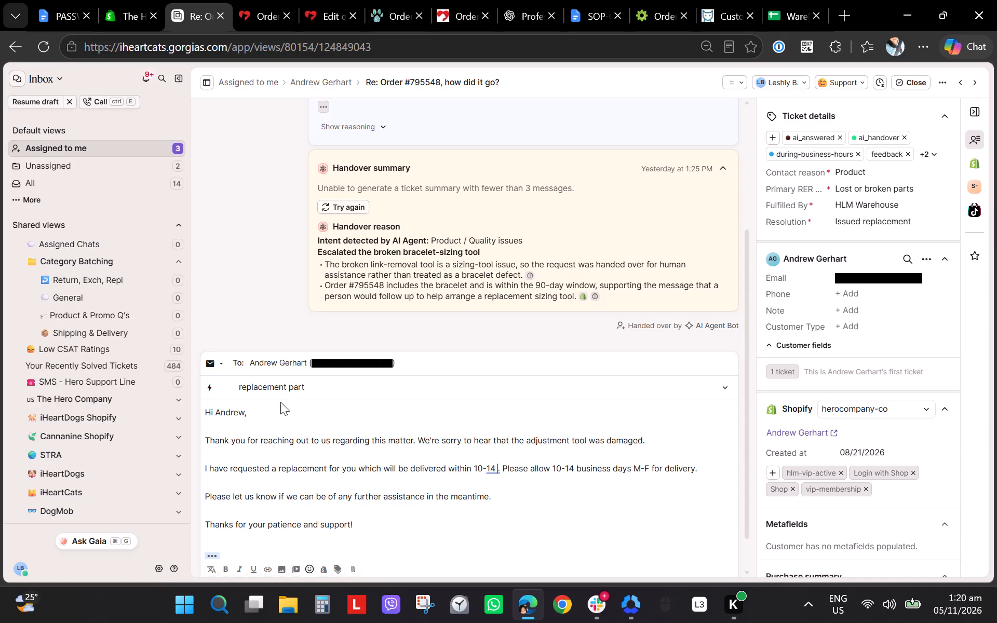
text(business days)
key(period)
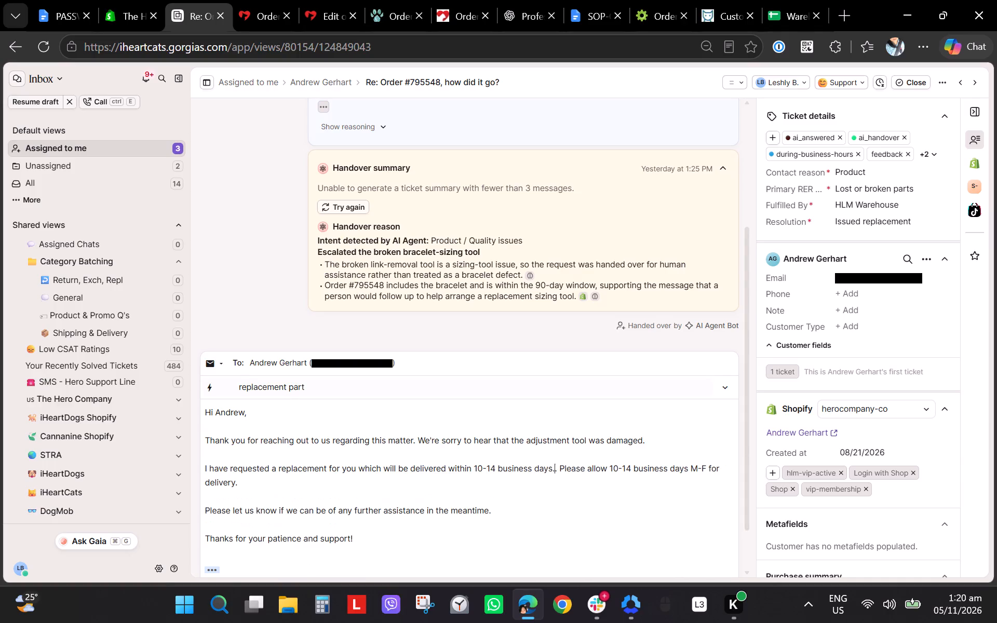
Delete the macro's leftover sentence asking to allow 10-14 business days M-F for delivery.
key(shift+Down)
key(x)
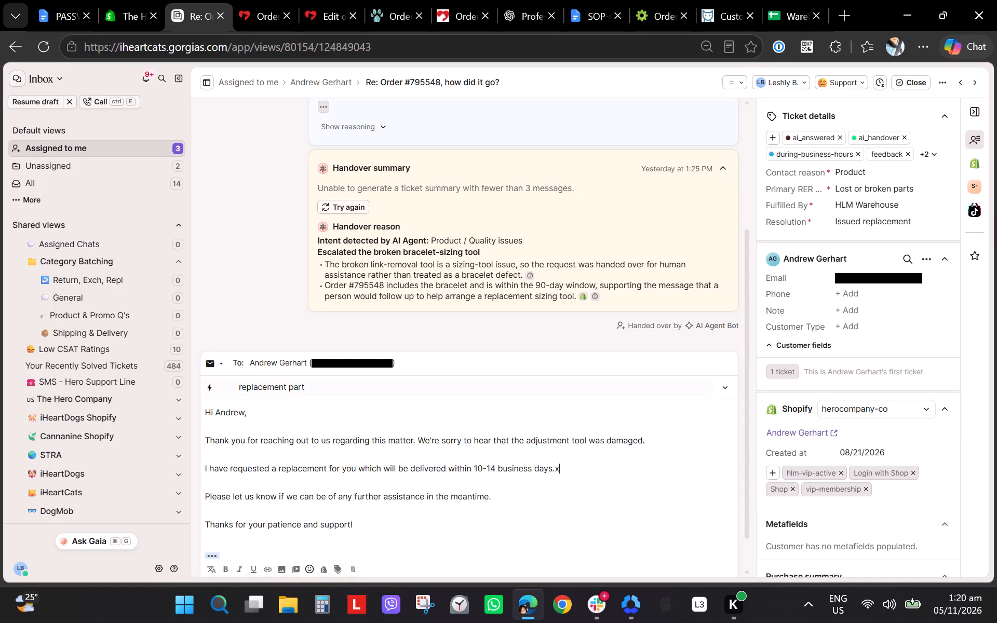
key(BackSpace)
Send the replacement confirmation reply and close the ticket.
drag(746, 376, 745, 488)
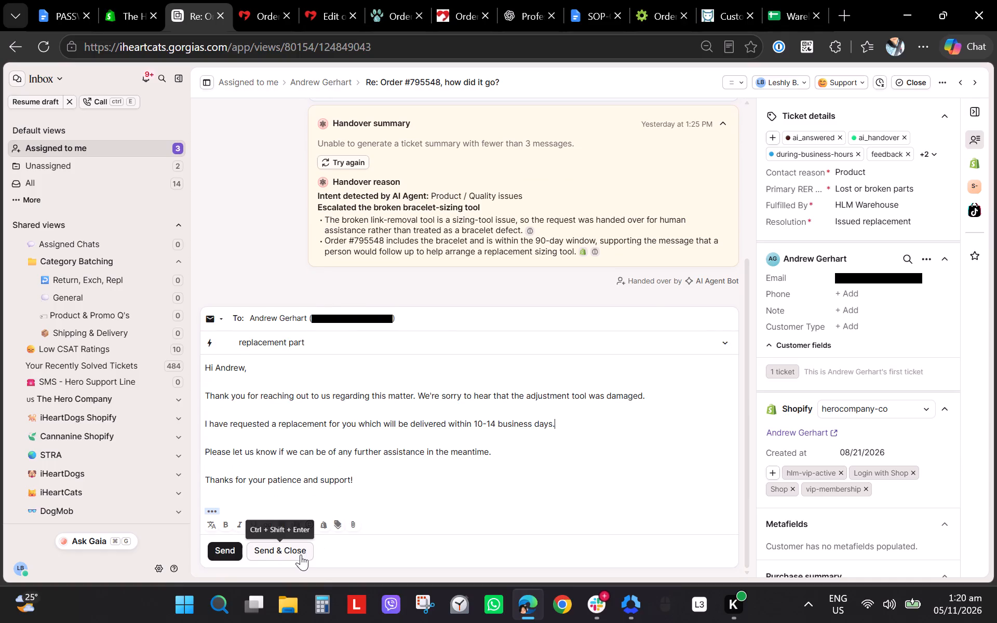
click(301, 554)
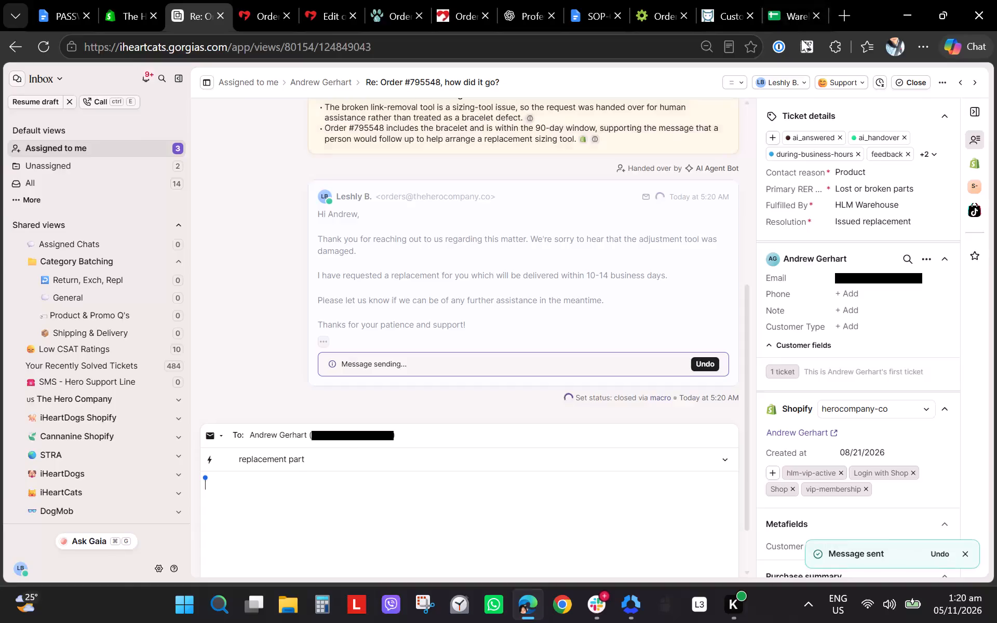
In the Warehouse Replacement Requests November 2026 spreadsheet, clear the contents of rows 8 and 9.
click(794, 25)
click(383, 514)
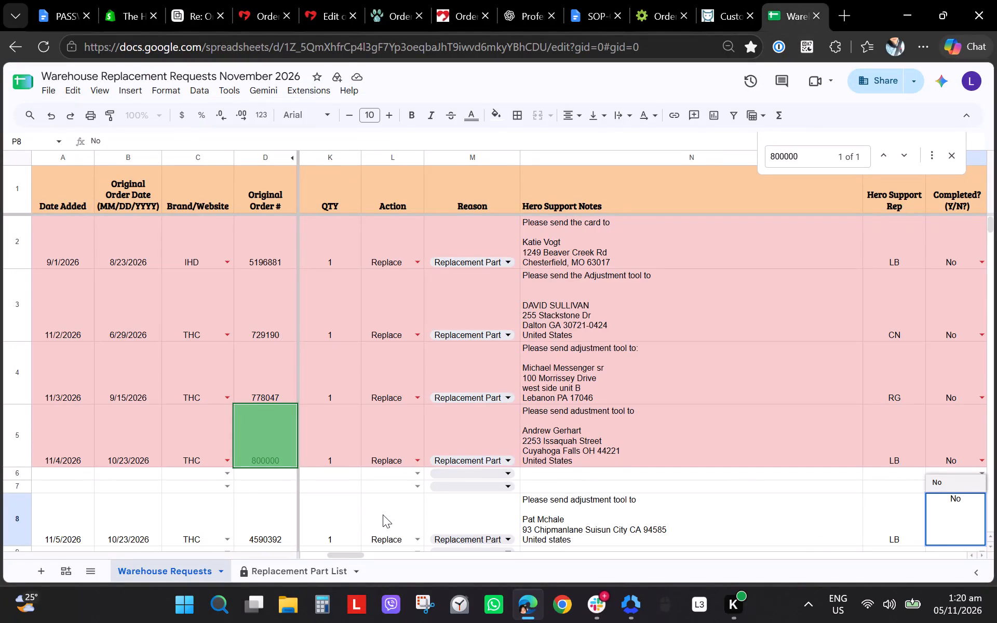
key(Left)
key(Left)
key(Left)
key(Left)
key(Left)
key(Left)
key(Left)
key(Left)
key(Left)
key(Left)
key(Left)
key(Left)
key(Left)
key(Left)
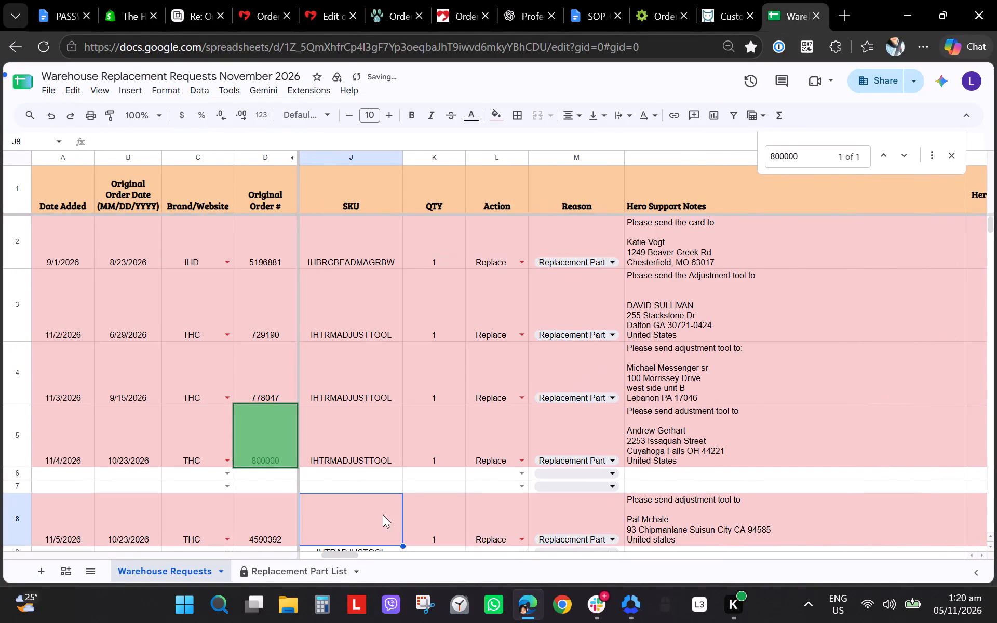
click(14, 516)
key(Delete)
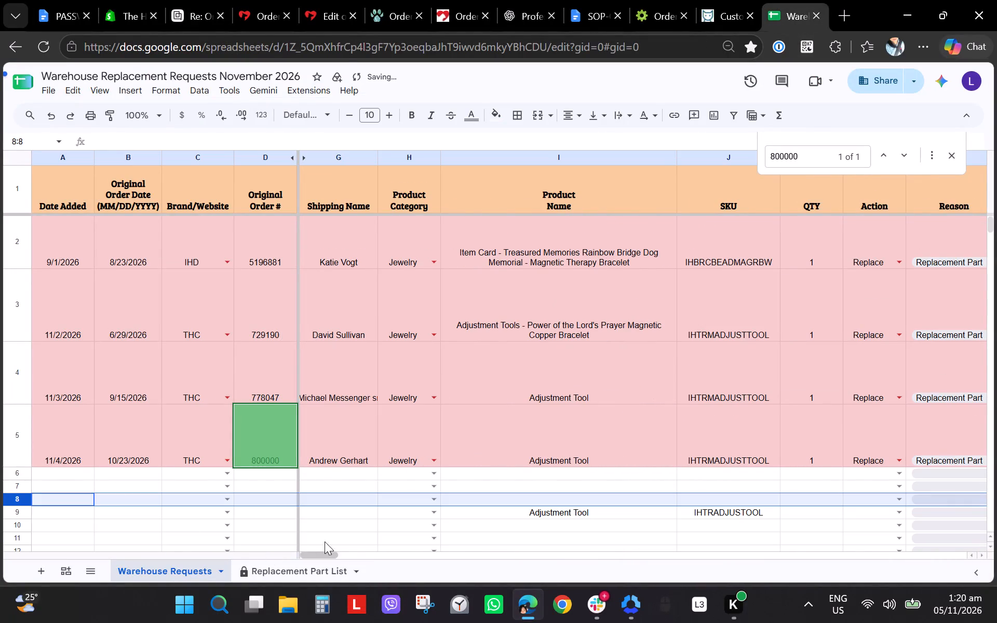
click(16, 514)
key(Delete)
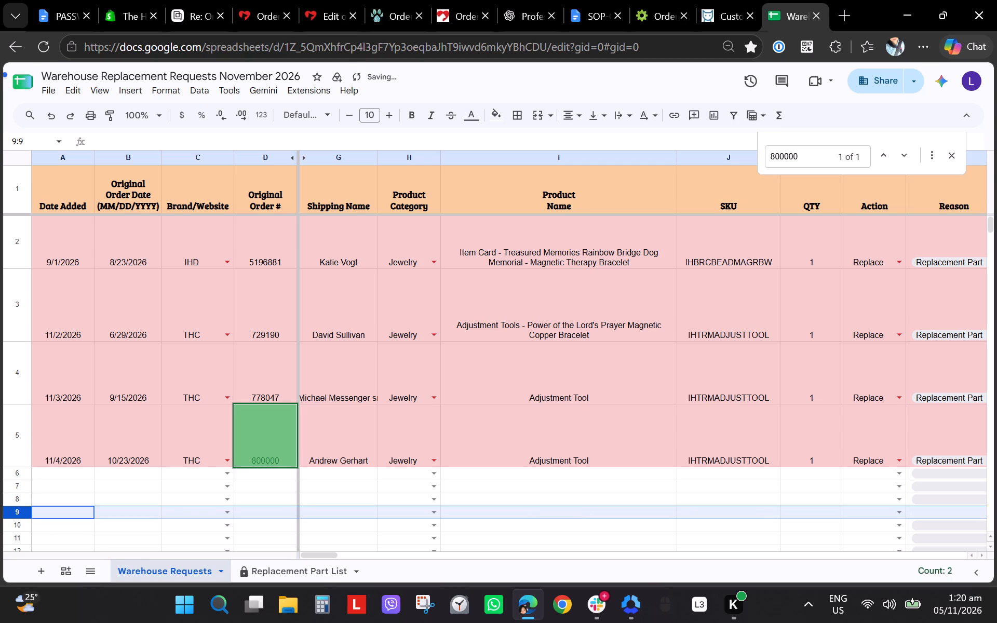
Close the spreadsheet's search for 800000.
click(183, 349)
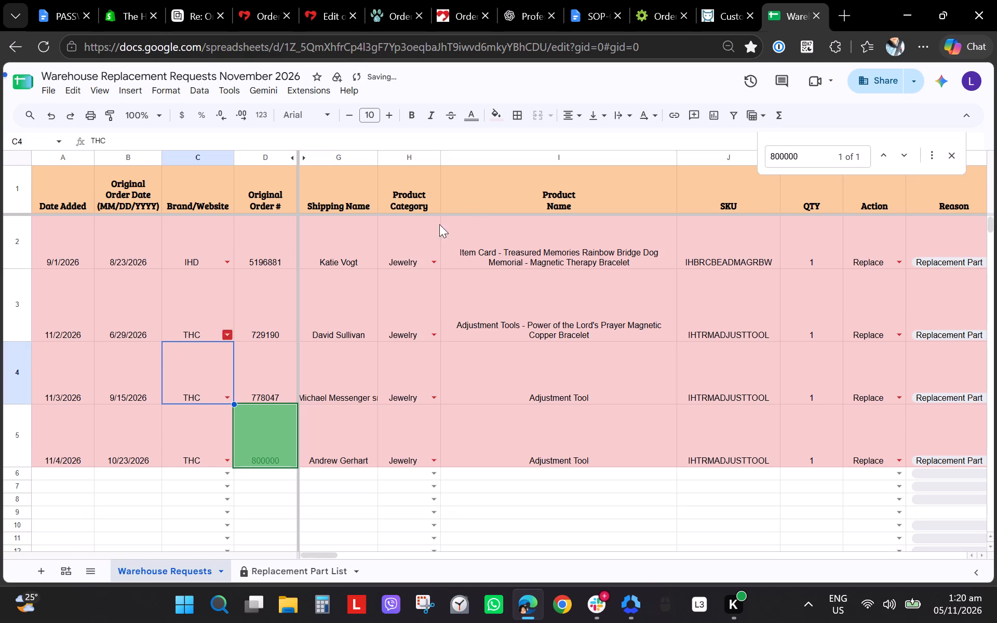
click(950, 154)
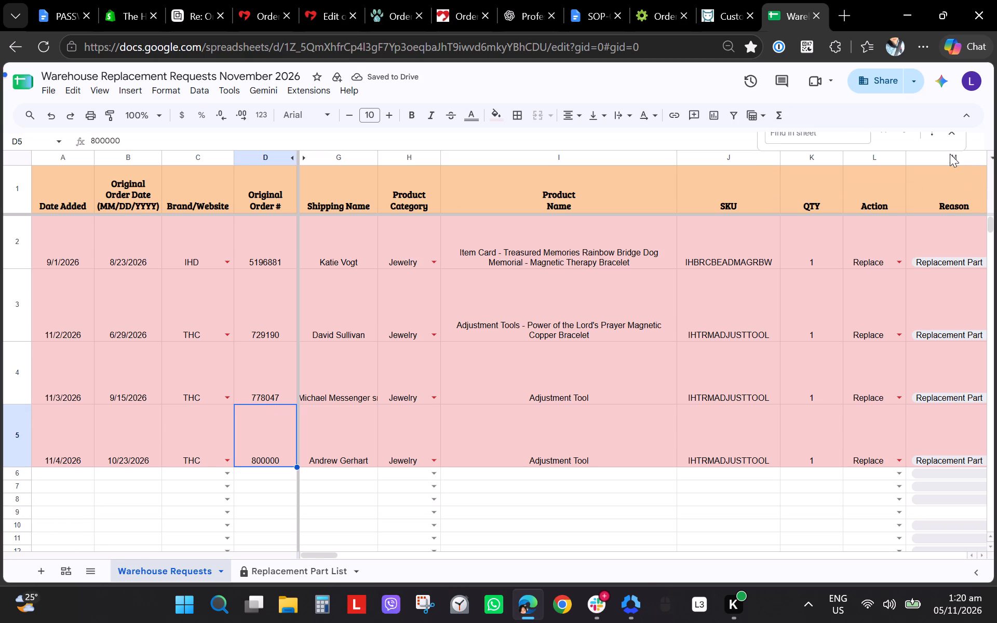
click(503, 388)
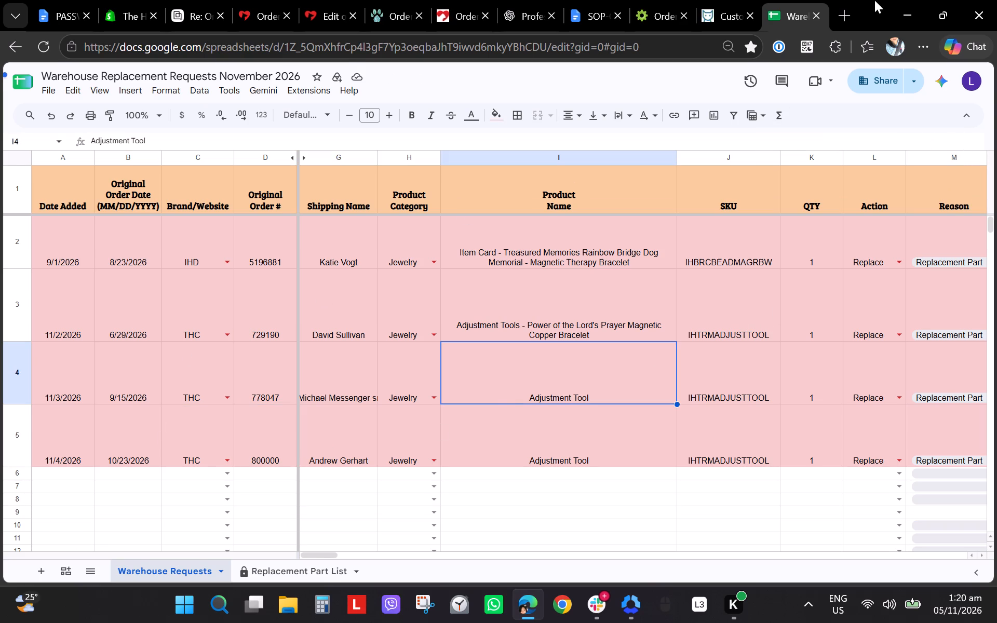
Open the bookmarked Google Sheets file from the HLM Files favorites in a new browser tab.
click(834, 20)
click(89, 72)
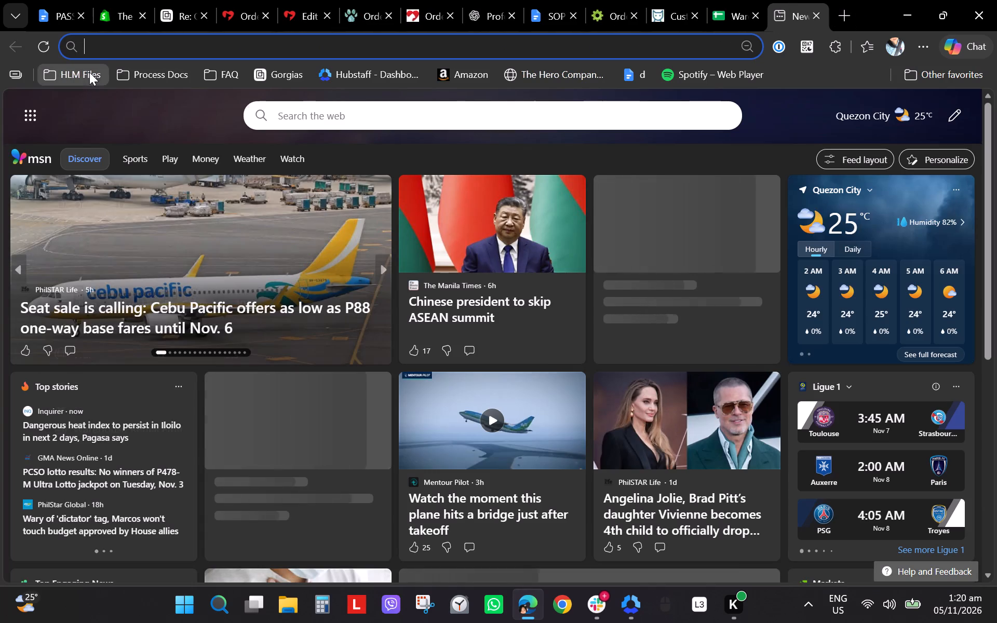
click(120, 225)
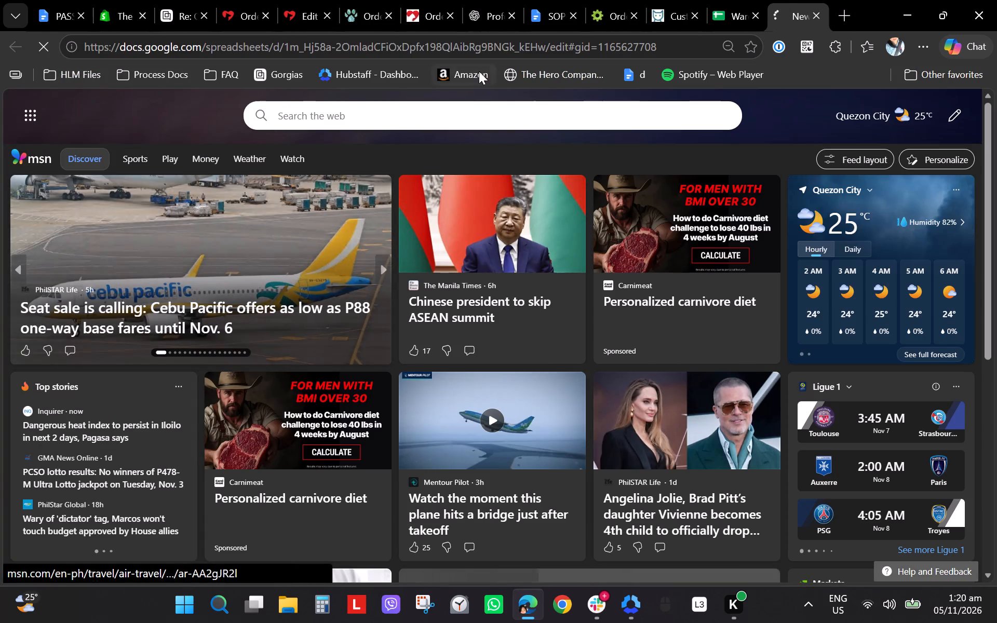
Return to Gorgias and open the assigned ticket "Re: Problem with my product - iHeartDogs".
click(180, 17)
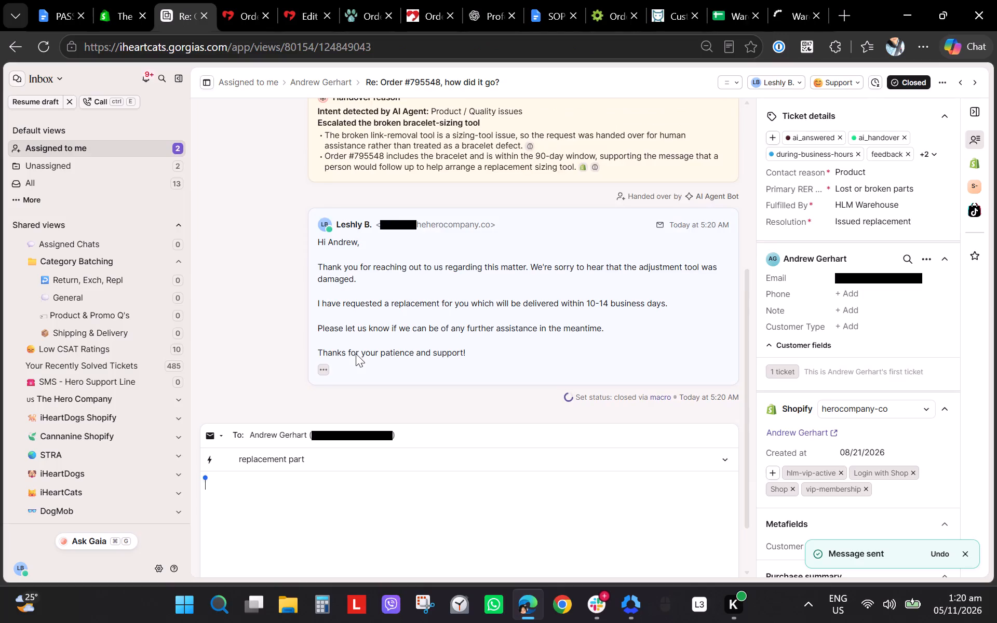
click(102, 150)
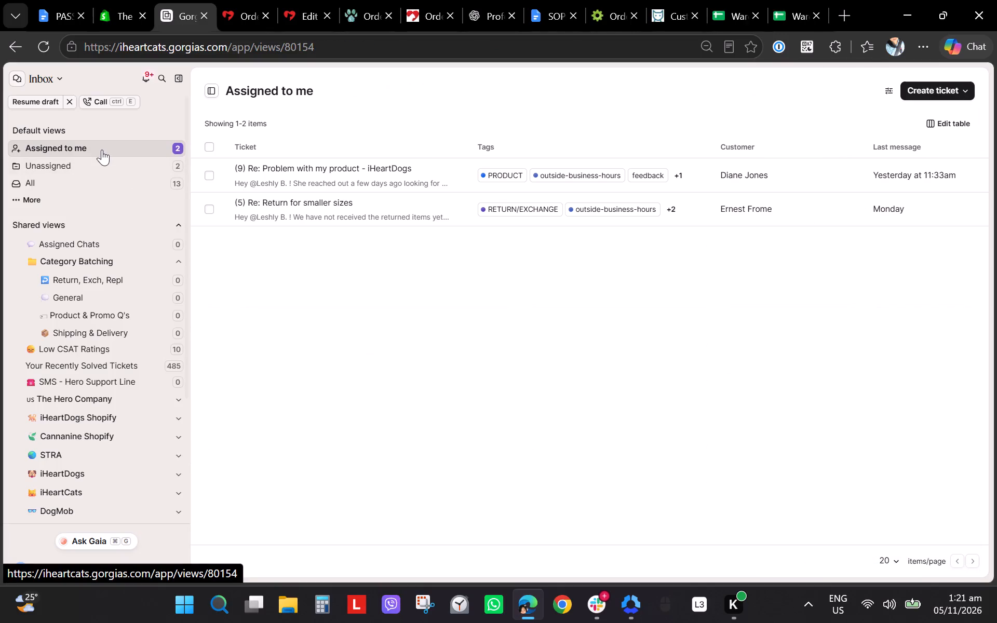
click(272, 183)
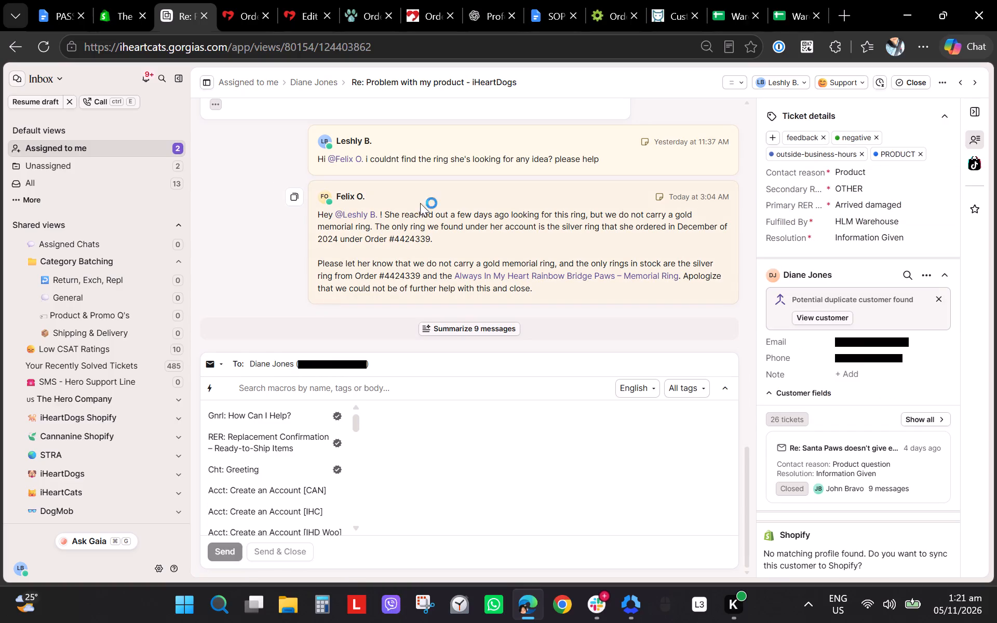
double_click(413, 239)
key(ctrl+c)
click(227, 11)
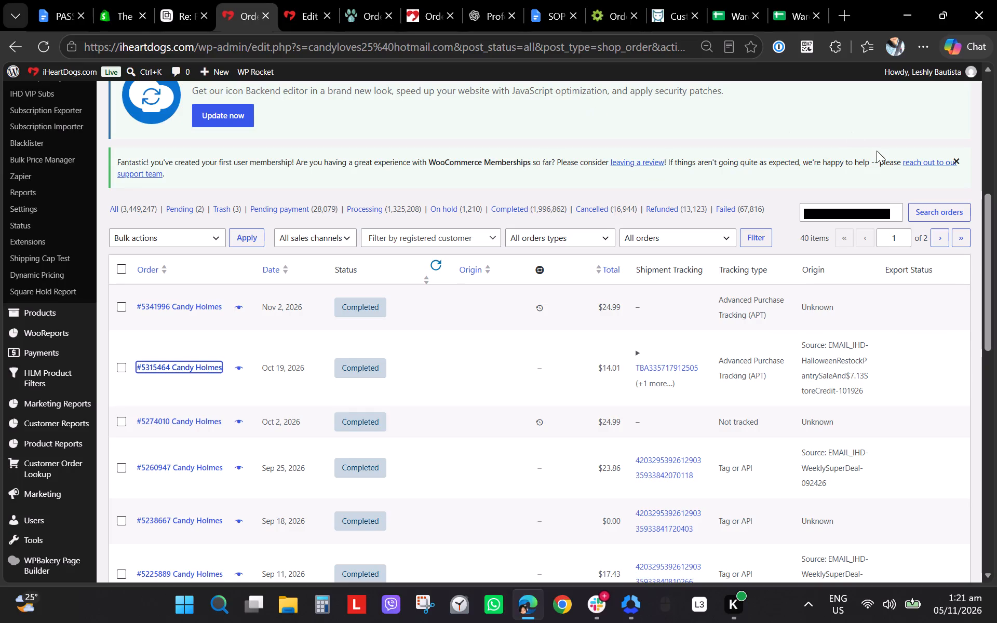
triple_click(831, 216)
key(ctrl+v)
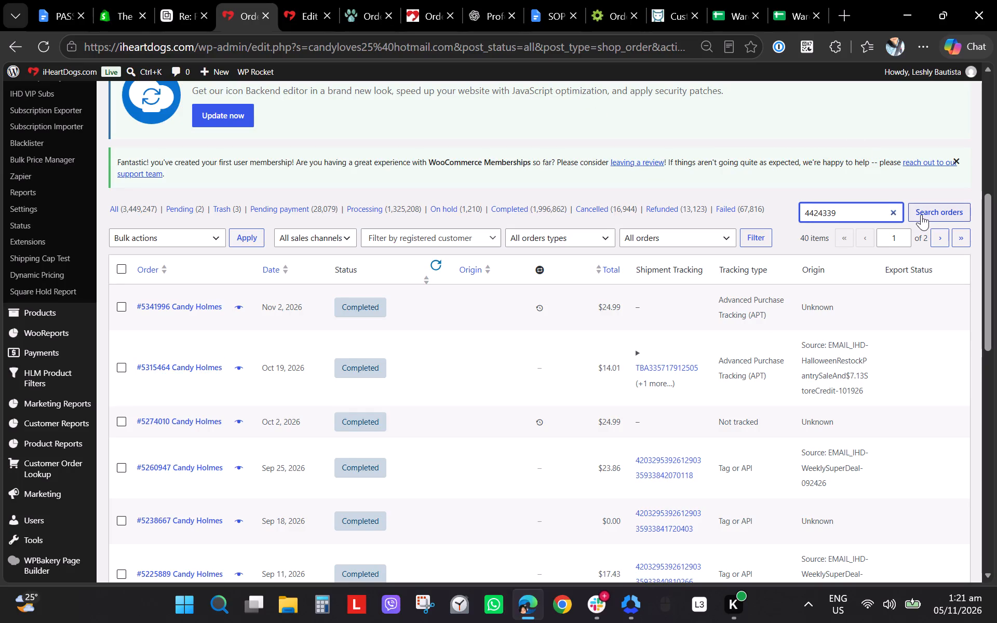
click(939, 210)
Return to the Gorgias ticket and open the "Always In My Heart Rainbow Bridge Paws – Memorial Ring" link in the internal note.
click(184, 15)
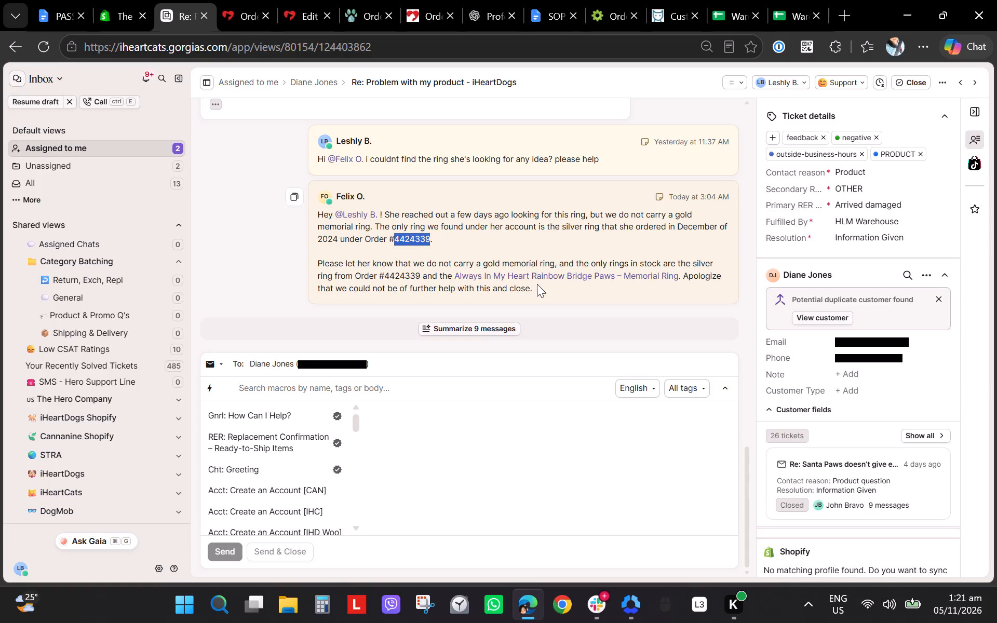
click(545, 272)
Back in the Gorgias ticket, copy the internal note's paragraph beginning "Please let her know that we do not carry a gold memorial ring".
click(168, 3)
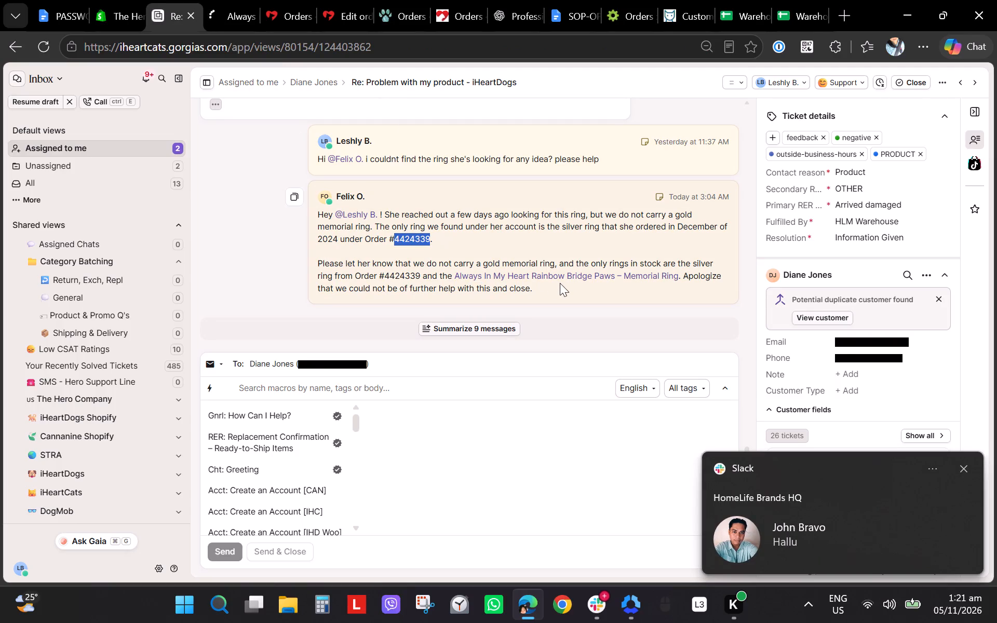
drag(550, 295, 330, 255)
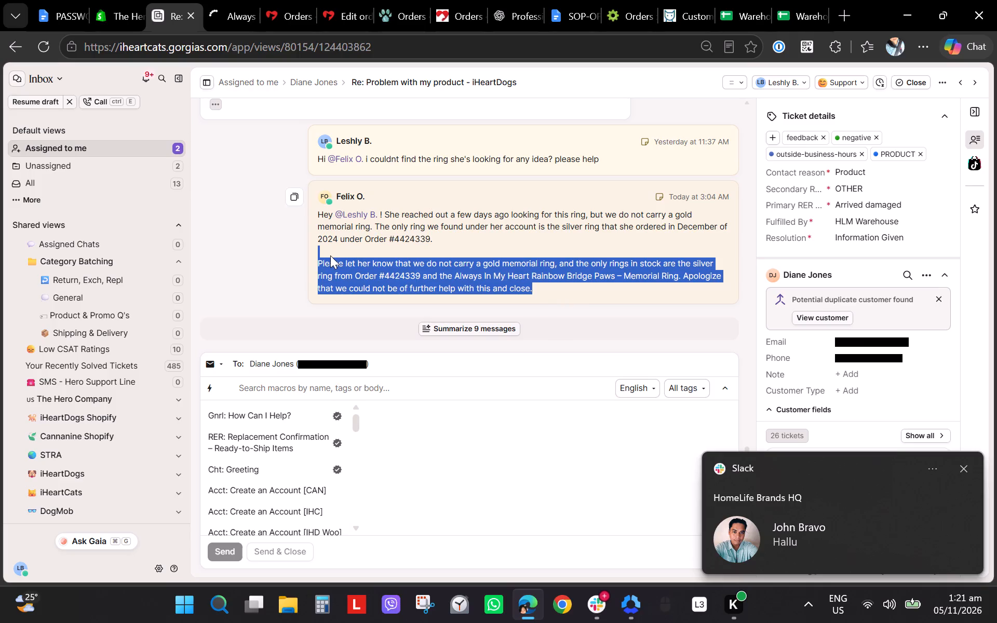
drag(330, 255, 311, 258)
key(ctrl+c)
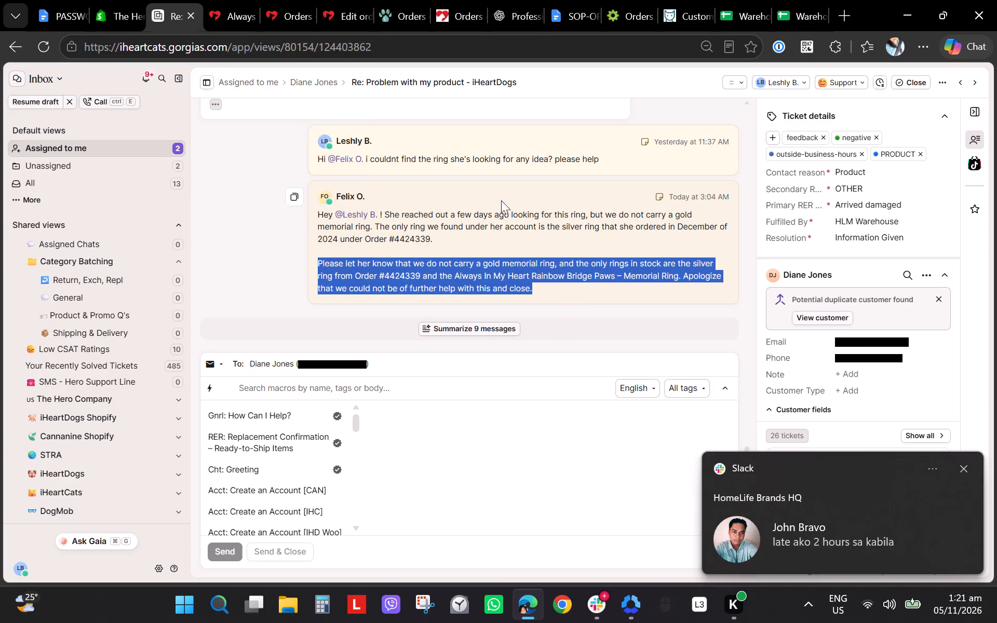
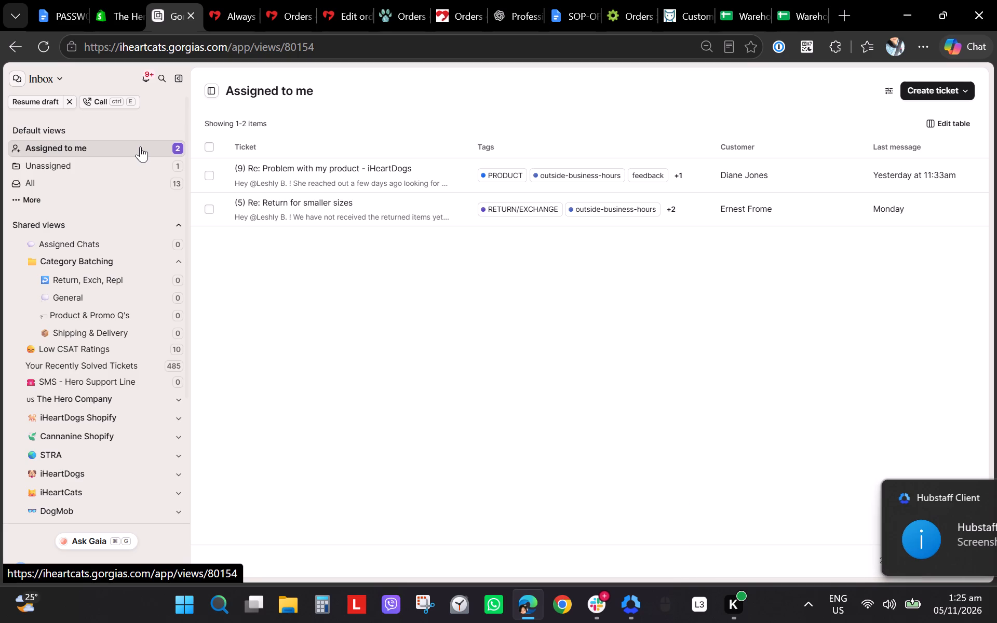
click(427, 184)
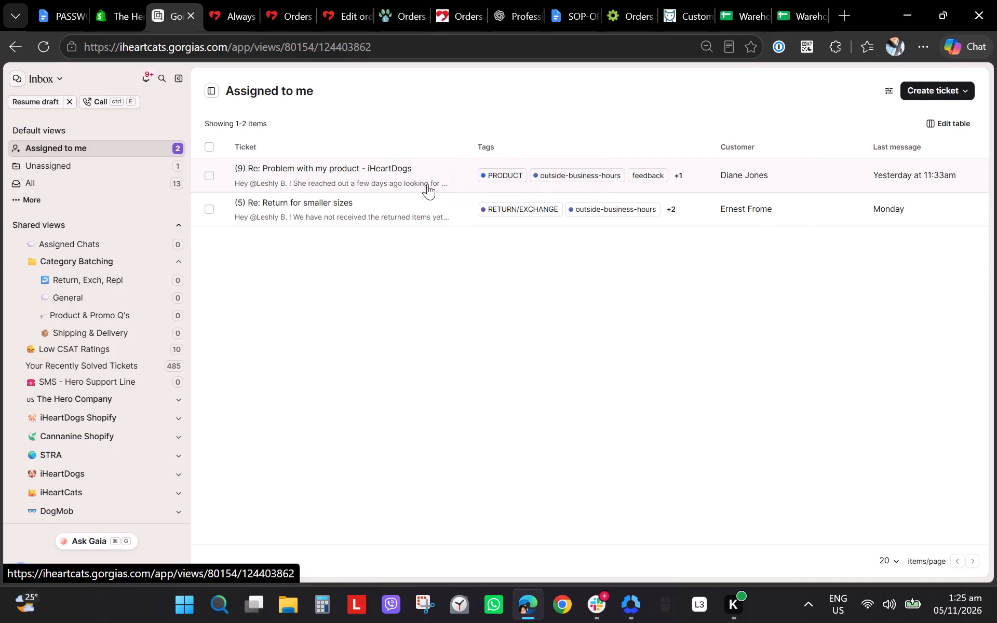
click(428, 184)
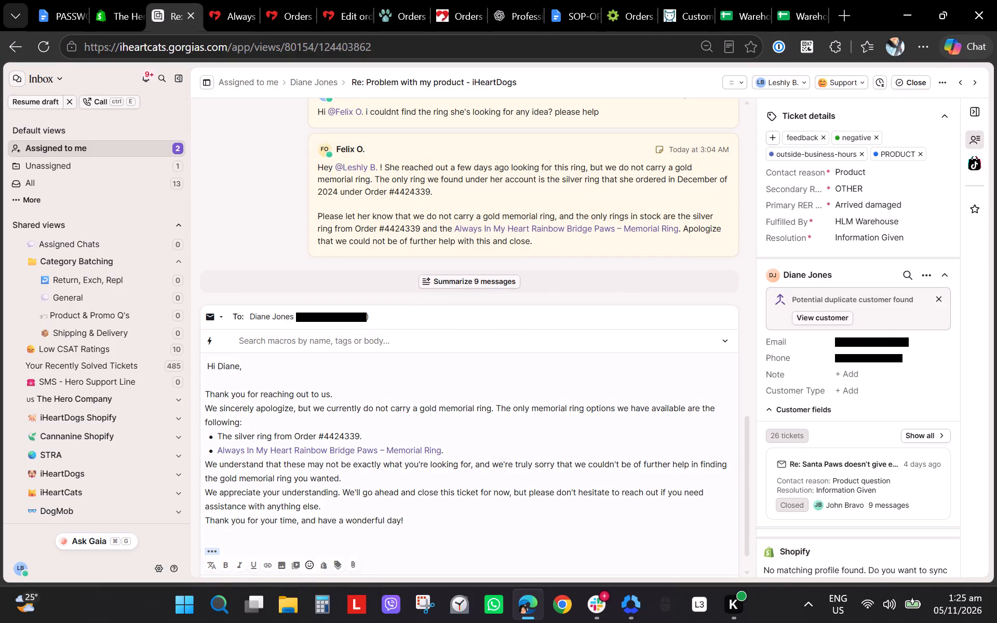
Insert a blank line after "Thank you for reaching out to us." and an unbulleted blank line after the ring list in the reply.
click(360, 390)
key(Return)
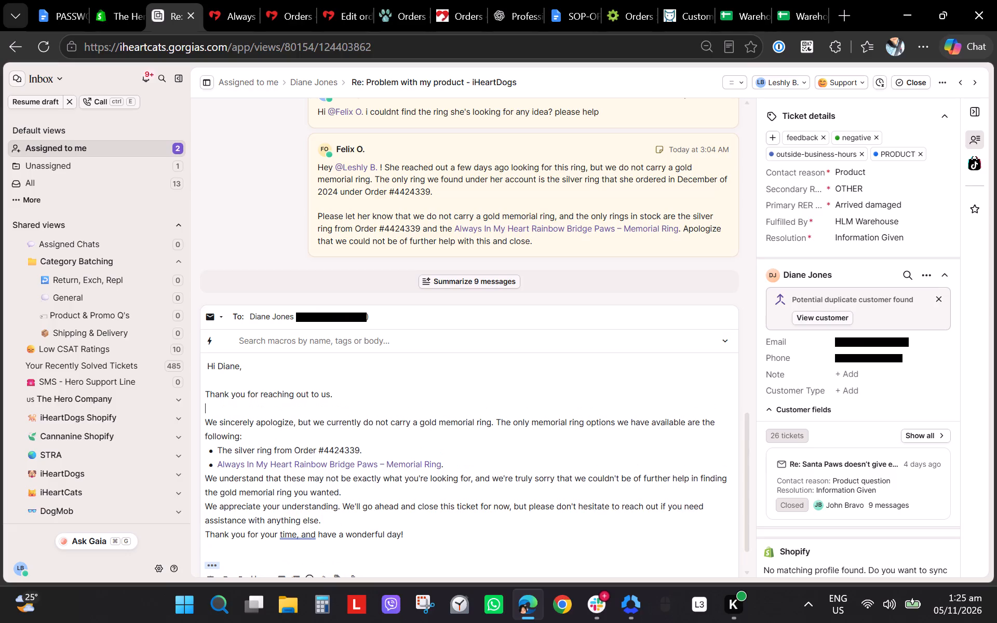
key(Down)
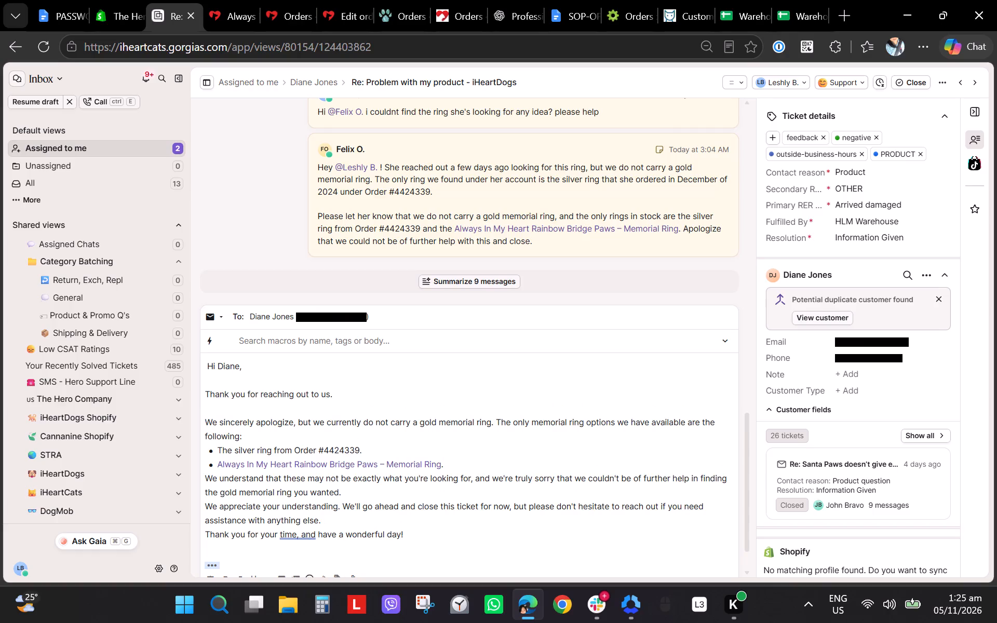
key(Down)
key(Down)
click(311, 465)
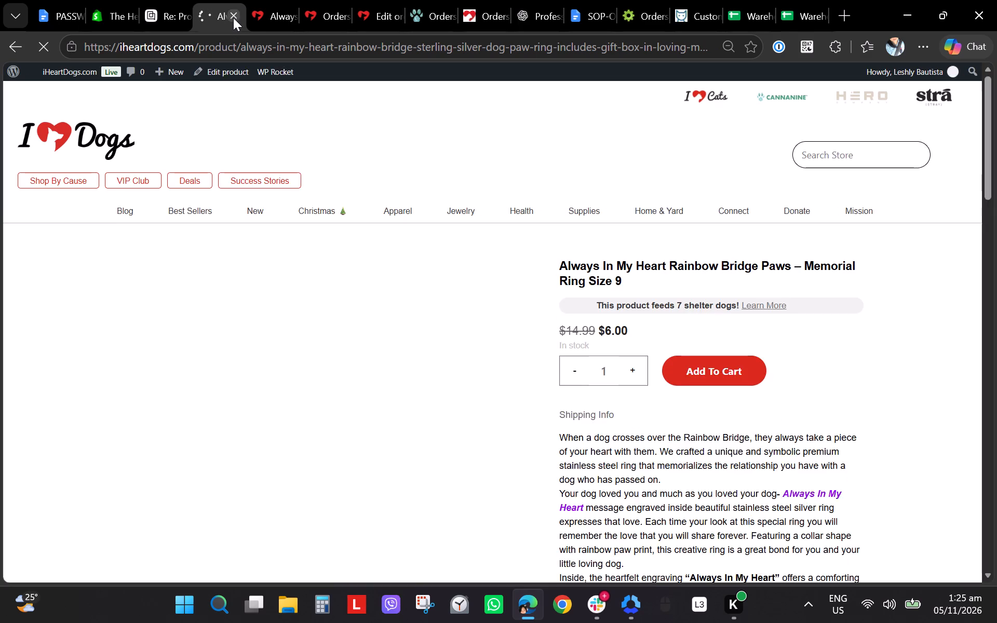
click(233, 18)
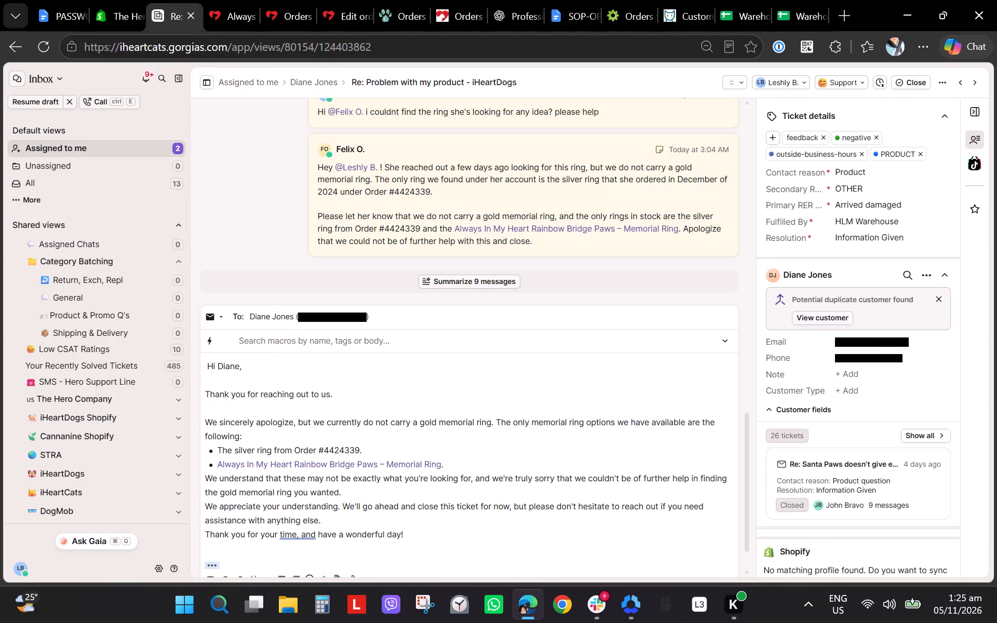
click(455, 465)
key(Return)
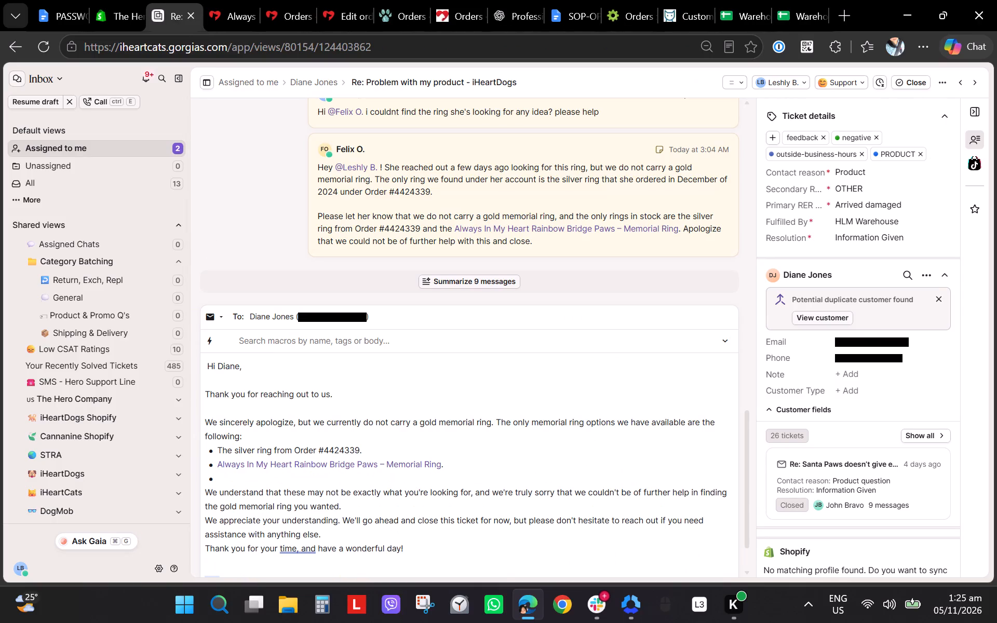
key(BackSpace)
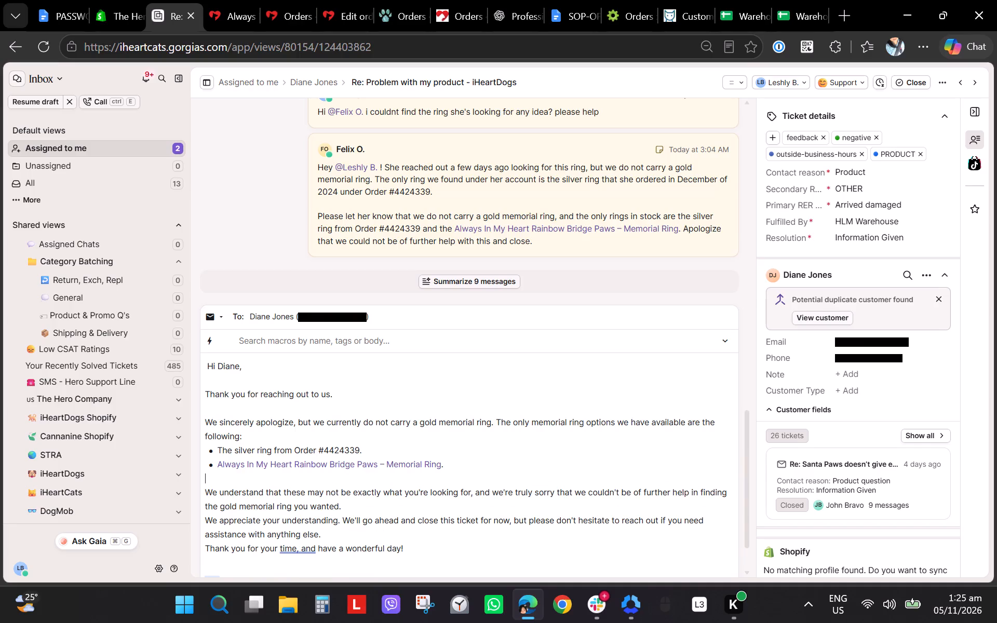
Insert blank lines before the "We appreciate your understanding" and "Thank you for your time" paragraphs of the reply.
key(Down)
key(Down)
key(Down)
key(Return)
key(Down)
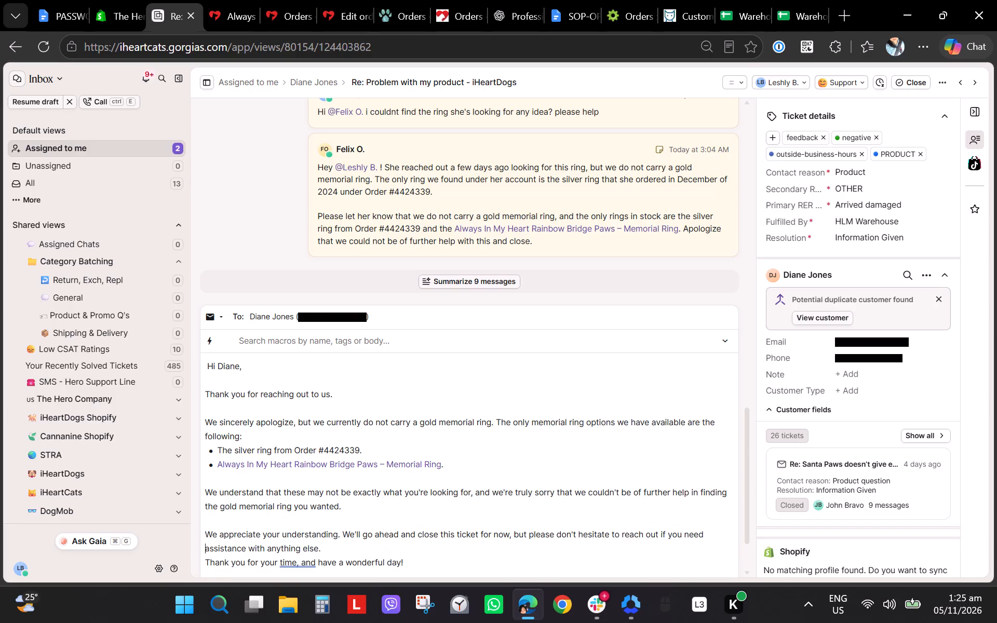
key(Down)
key(Return)
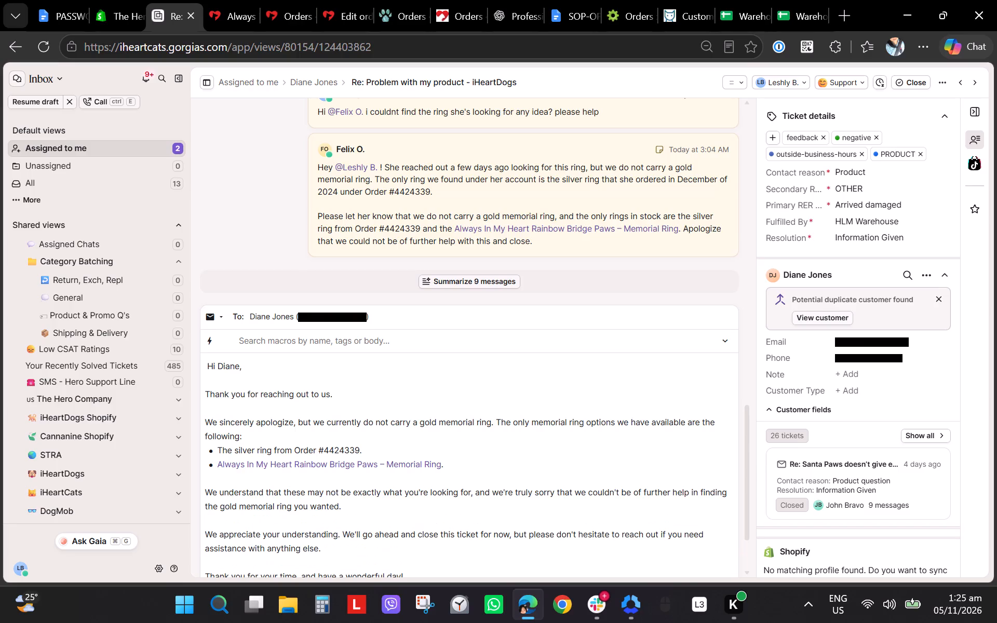
key(Down)
key(Down)
key(Down)
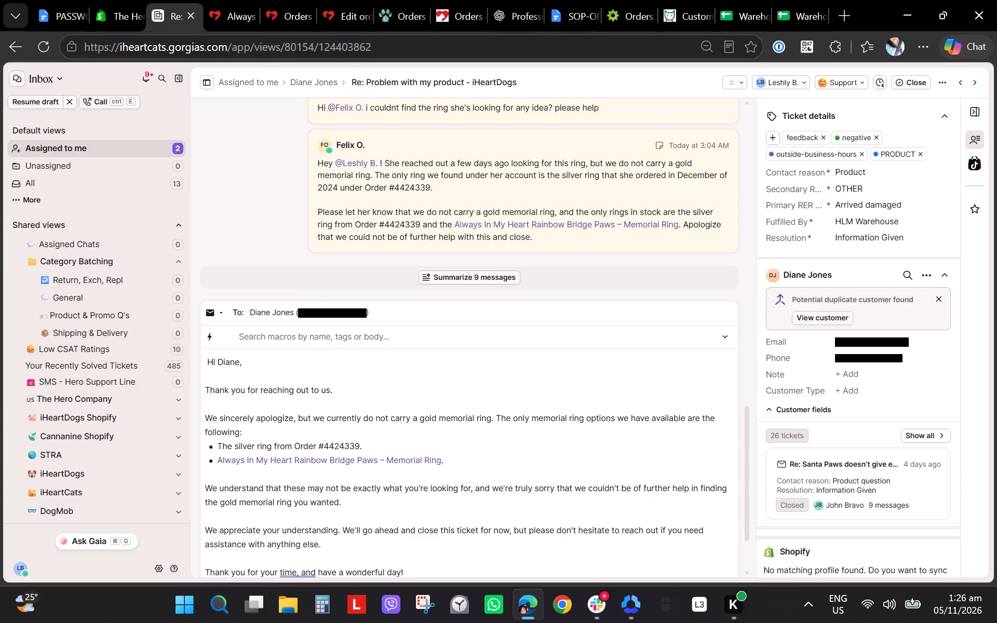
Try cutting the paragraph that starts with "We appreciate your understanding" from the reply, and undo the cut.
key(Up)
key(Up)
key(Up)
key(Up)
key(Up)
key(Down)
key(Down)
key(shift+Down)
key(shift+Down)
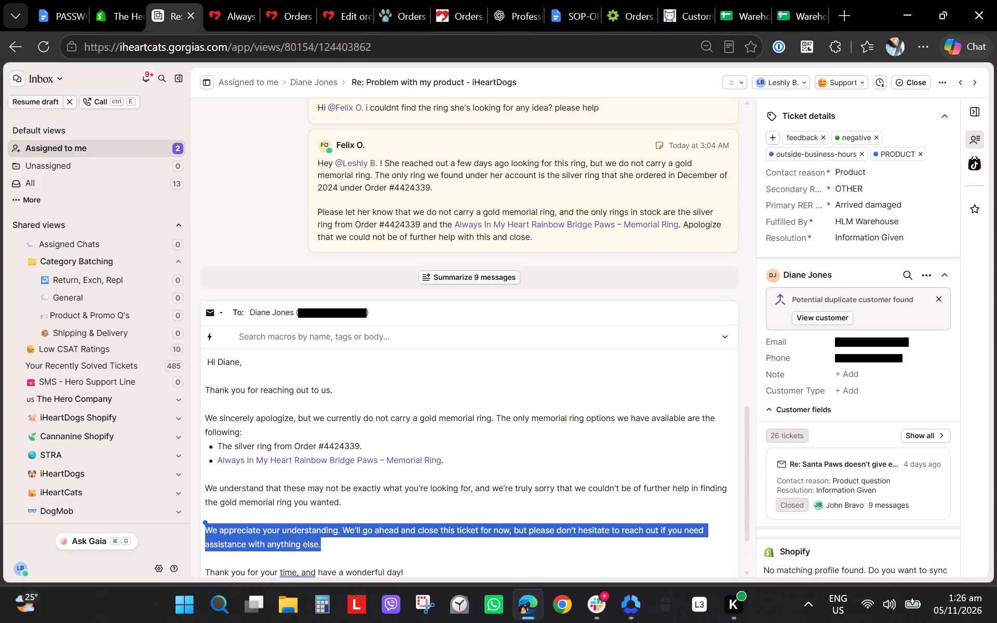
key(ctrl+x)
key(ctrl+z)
Extend the sentence ending "the gold memorial ring you wanted" with "but we have shared this to our Products Team for future consideration.".
click(445, 496)
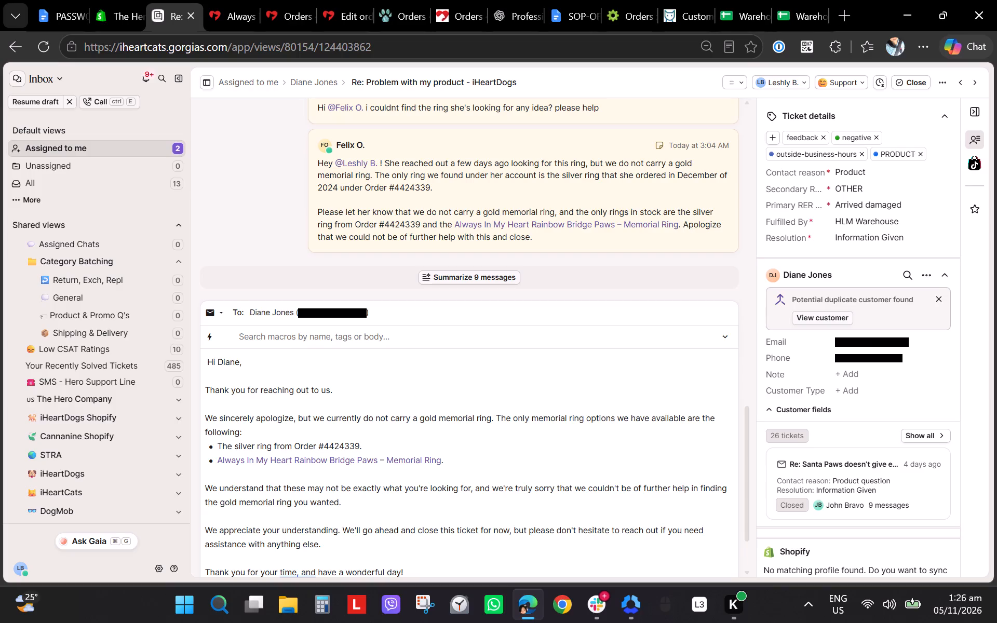
key(space)
key(BackSpace)
key(BackSpace)
key(space)
text(but we have shared ti)
key(BackSpace)
text(his to our Products Team for)
key(space)
text(fu)
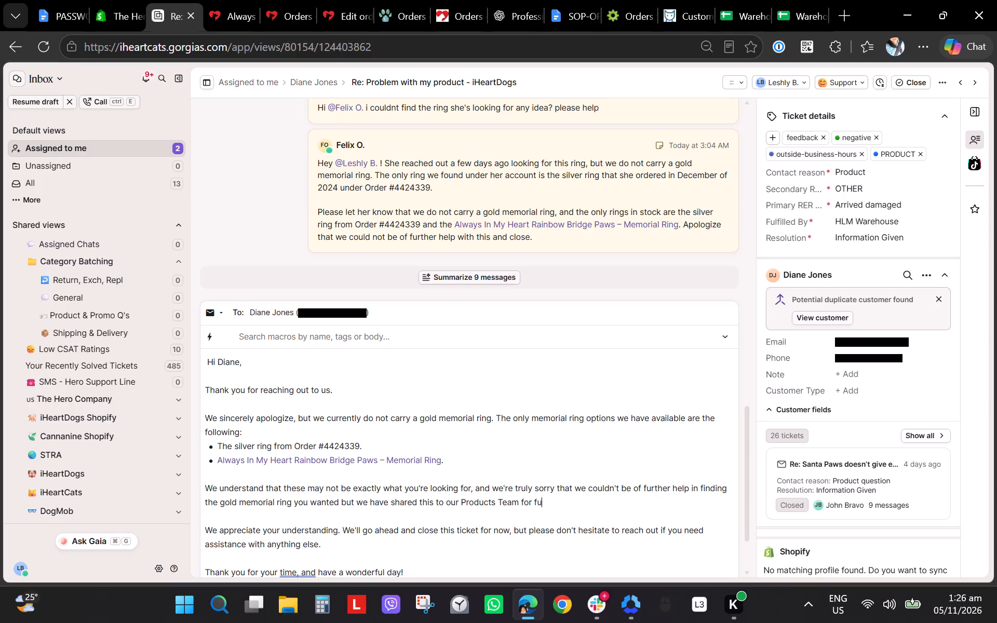
text(ture consideration.)
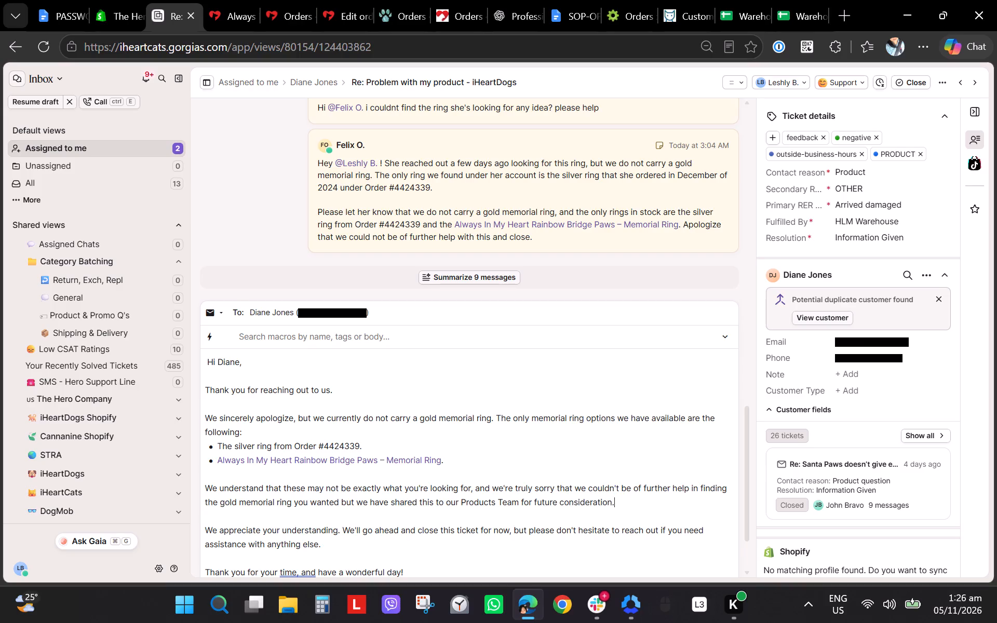
Remove the sentence running from "We'll go ahead and close this ticket for now" through "assistance with anything else.".
key(Right)
key(Right)
key(Down)
key(Down)
key(Up)
key(Up)
key(Right)
key(Right)
key(Right)
key(Right)
key(Right)
key(Right)
key(Right)
key(Right)
key(Right)
key(Right)
key(Right)
key(Right)
key(Right)
key(Right)
key(Right)
key(Right)
key(Right)
key(Right)
key(Right)
key(Right)
key(Left)
key(shift+Down)
key(ctrl+x)
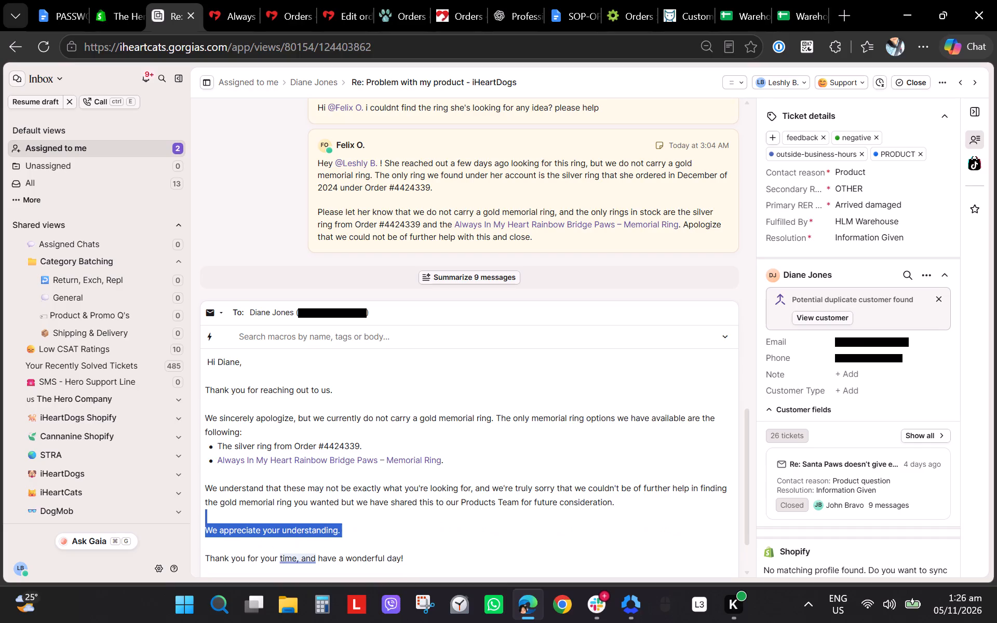
Replace "We appreciate your understanding." with "I hope this information helps. Feel free to reach out if you need further assistance.".
key(shift+Up)
key(shift+Right)
text(I hope this informaiton helps)
key(BackSpace)
key(BackSpace)
key(BackSpace)
key(BackSpace)
key(BackSpace)
key(BackSpace)
key(BackSpace)
key(BackSpace)
key(BackSpace)
key(BackSpace)
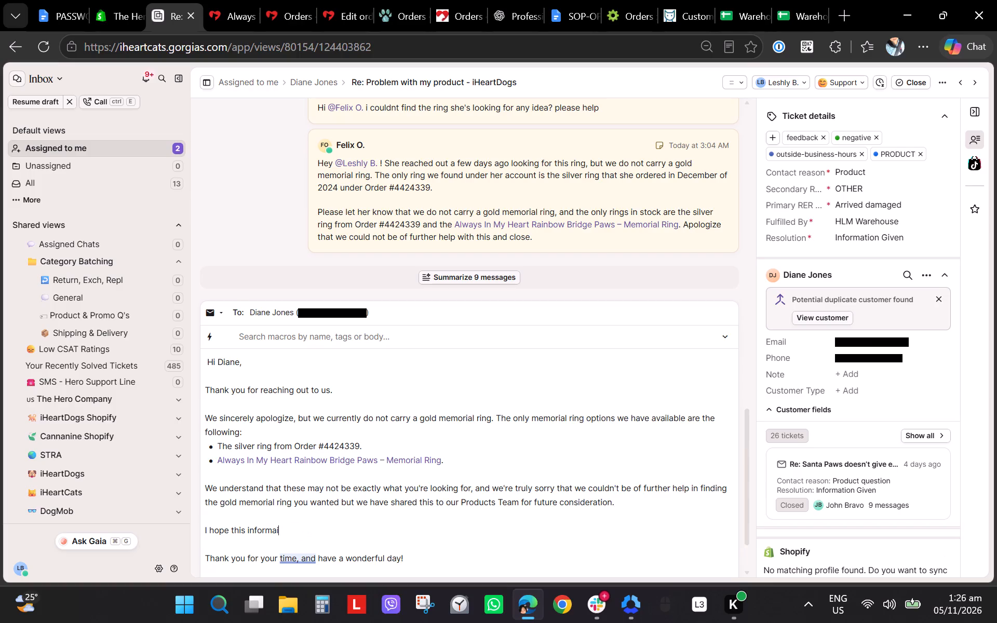
text(tion helps. Feel free to reach)
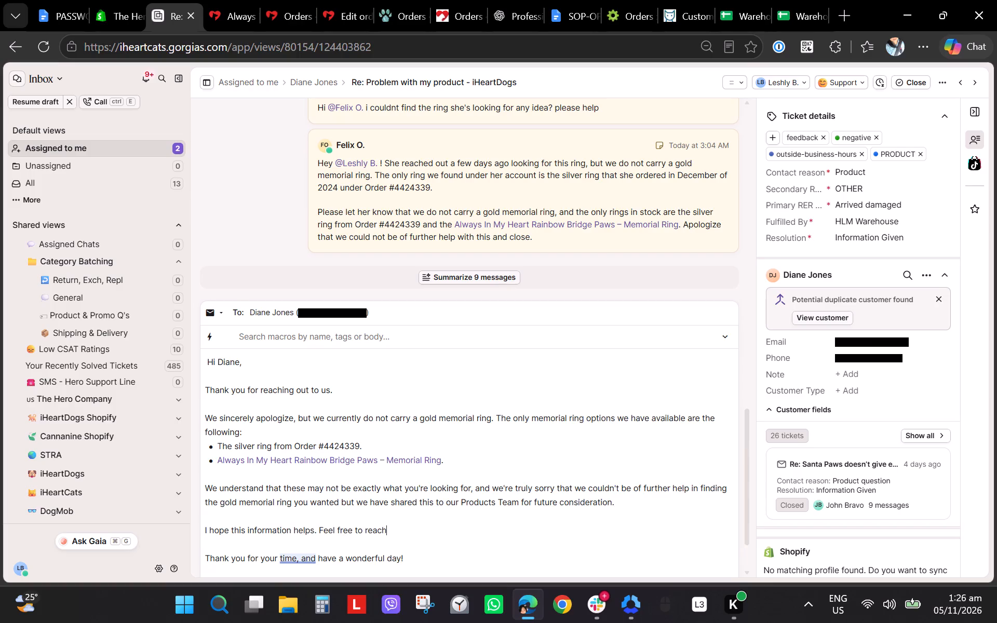
key(space)
text(out if you need further assistance.)
key(space)
Replace the closing line "Thank you for your time, and have a wonderful day!" with "Have a wonderful day!".
key(Right)
key(Down)
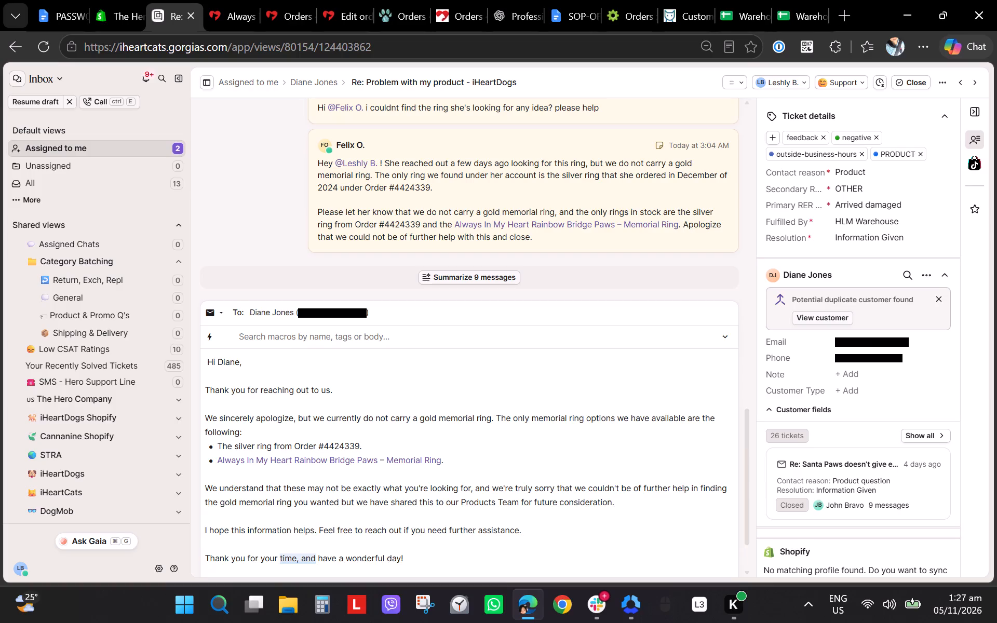
key(shift+Down)
text(Have a wonderful day!)
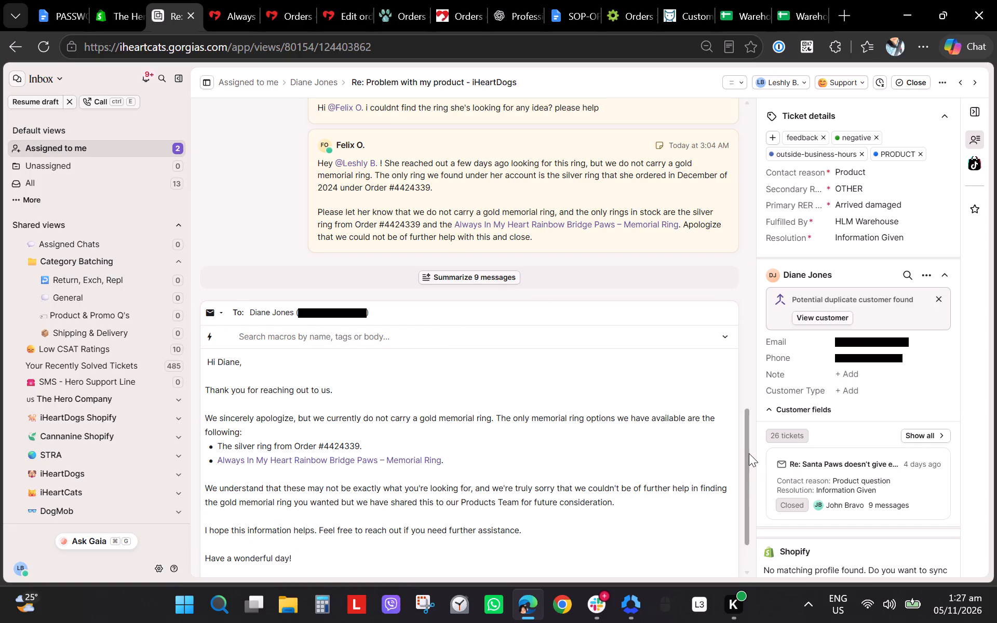
drag(745, 466, 743, 549)
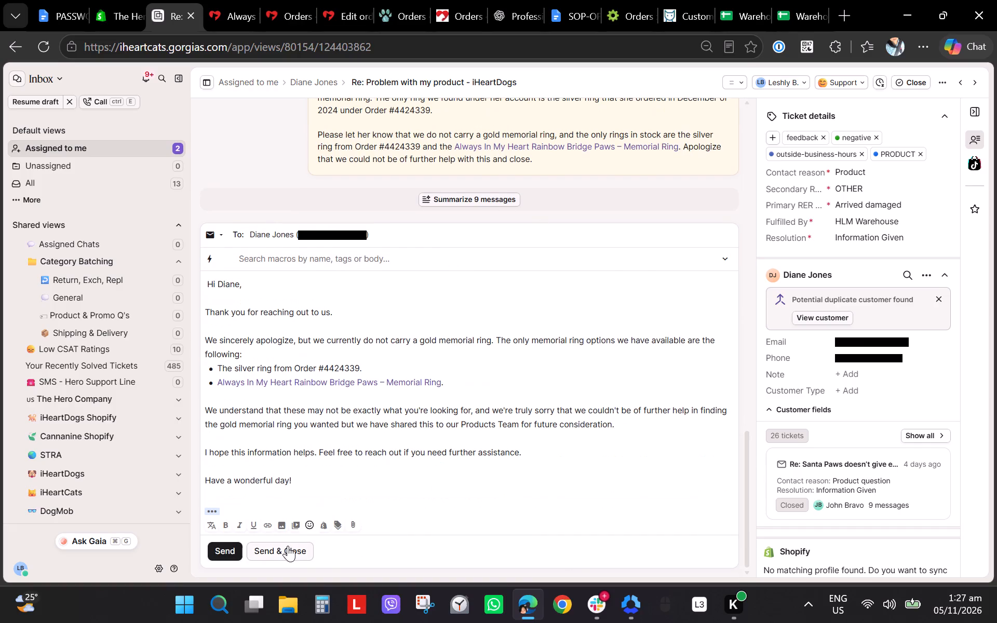
Send the reply about the gold memorial ring and close the ticket.
click(287, 545)
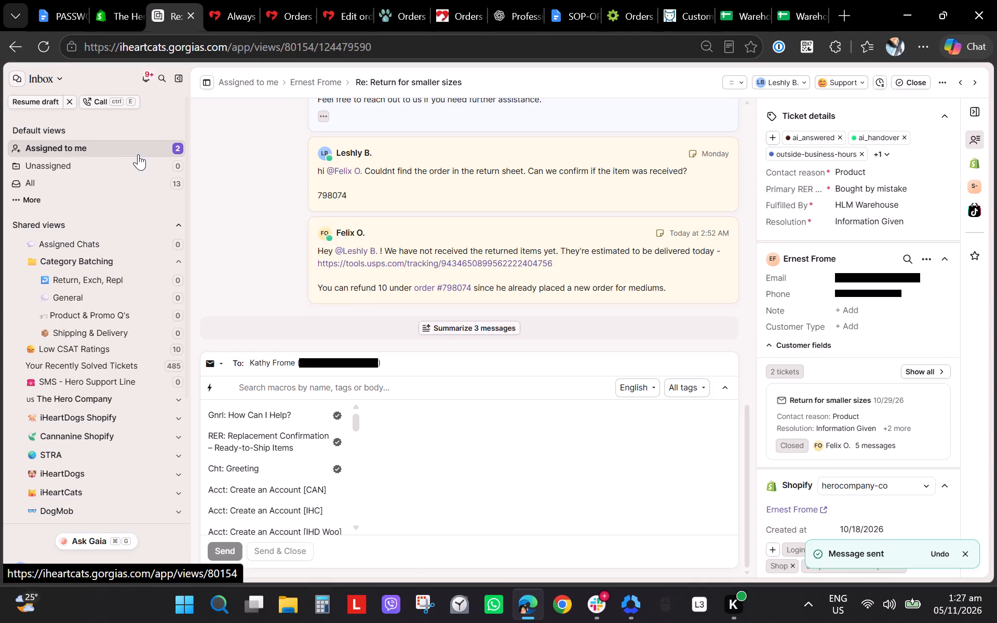
Open the real-time Agents report in Analytics to check agents' availability and open tickets.
click(49, 84)
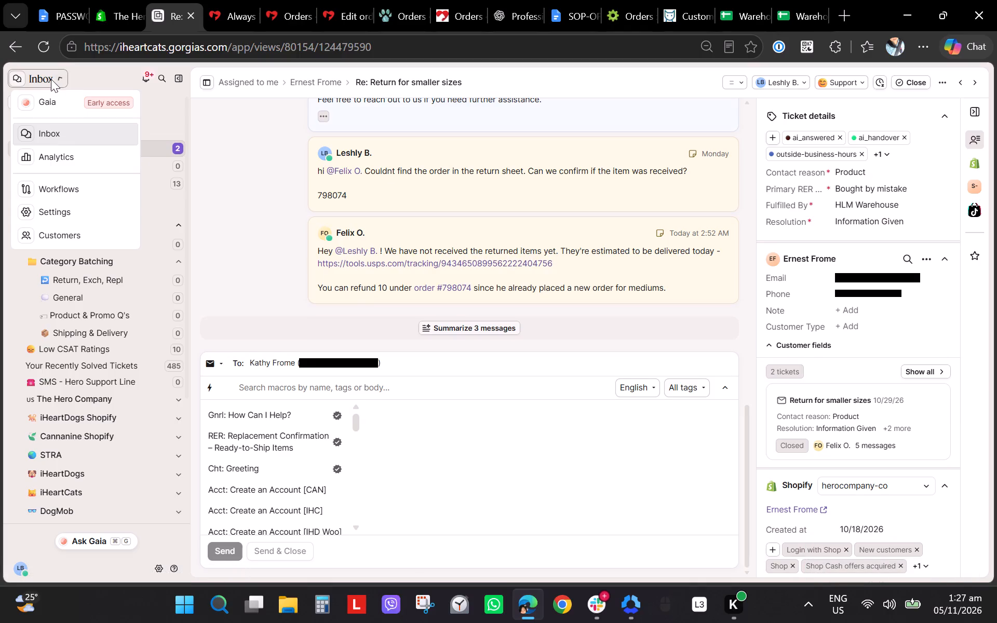
drag(47, 170, 53, 160)
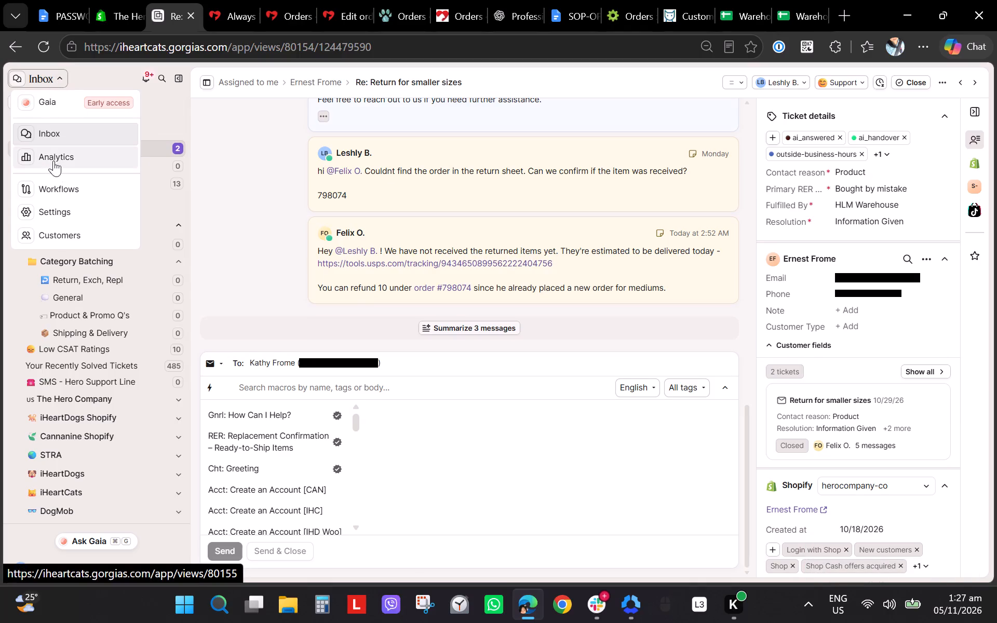
click(53, 160)
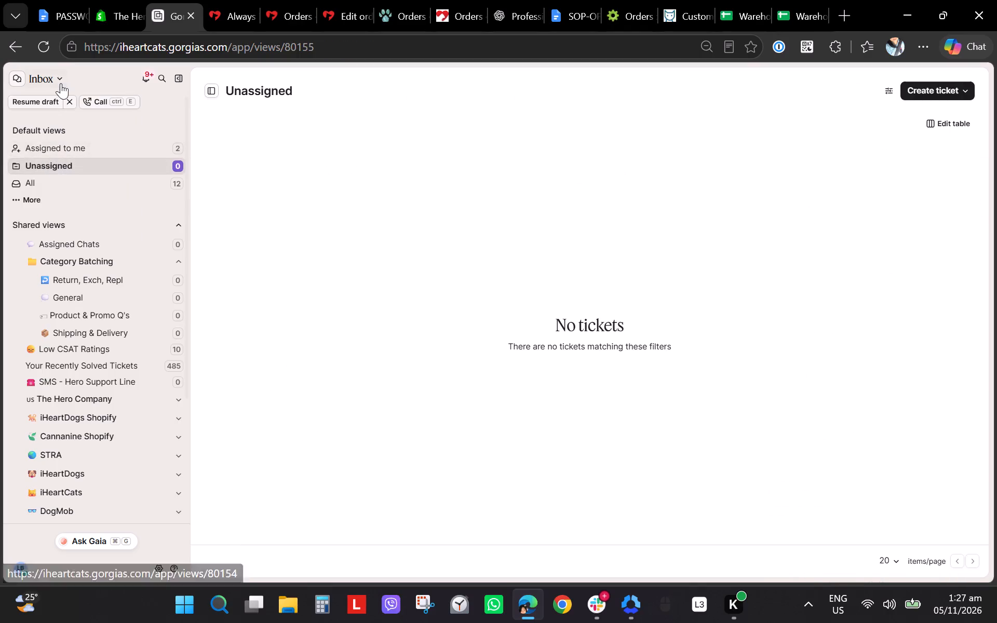
click(61, 79)
click(56, 154)
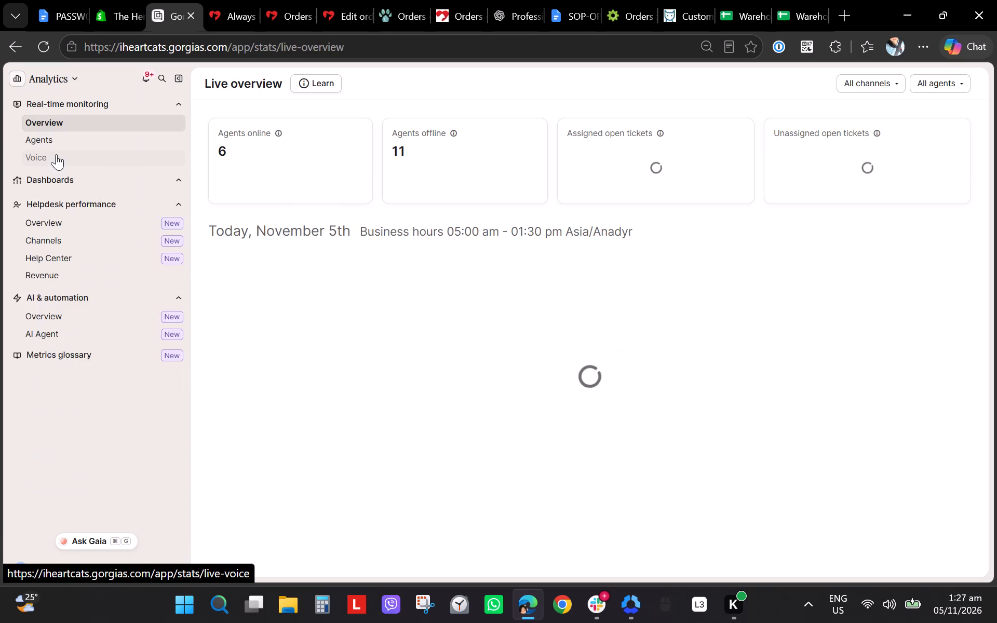
click(54, 140)
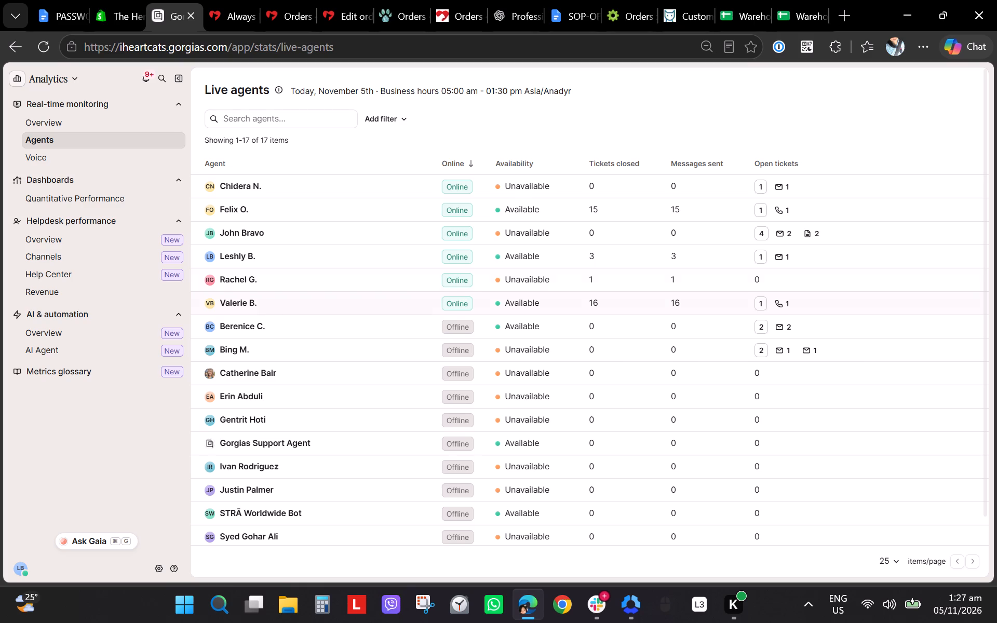
Return to the inbox's assigned tickets and open the "Re: Return for smaller sizes" ticket.
click(50, 82)
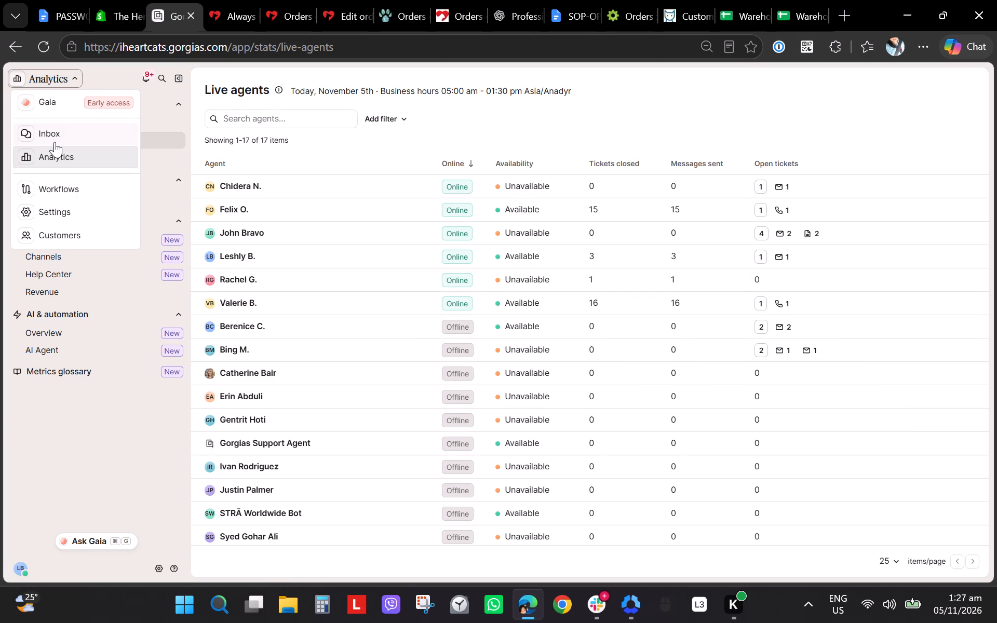
click(55, 142)
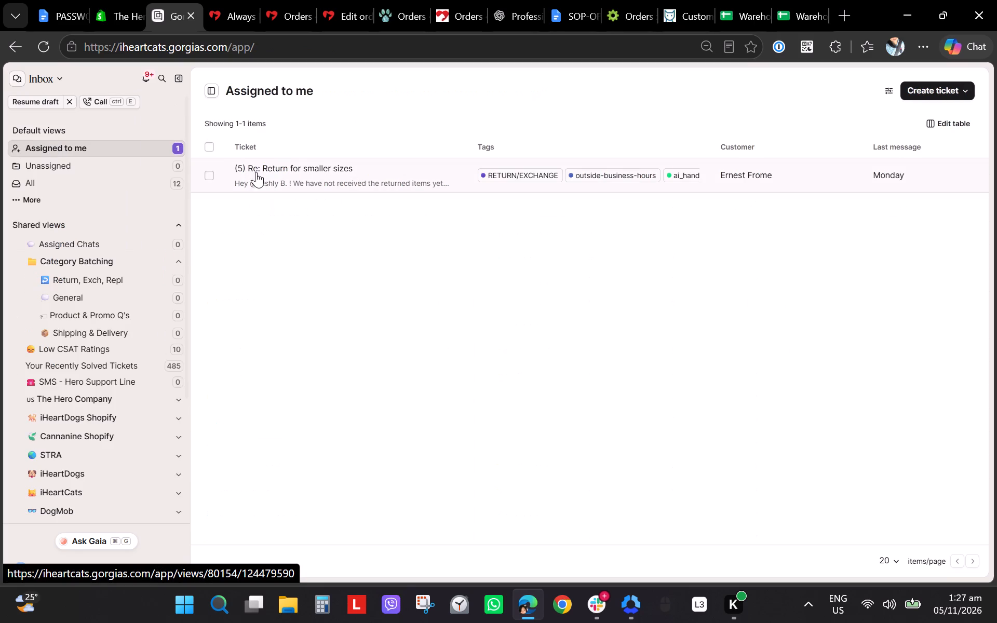
click(260, 182)
click(290, 9)
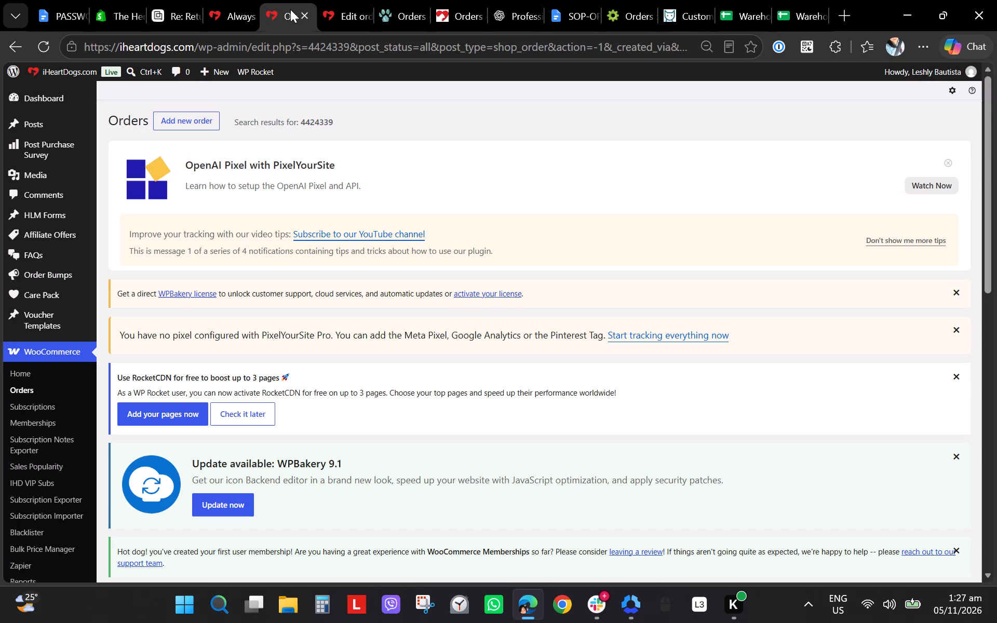
drag(986, 241, 929, 291)
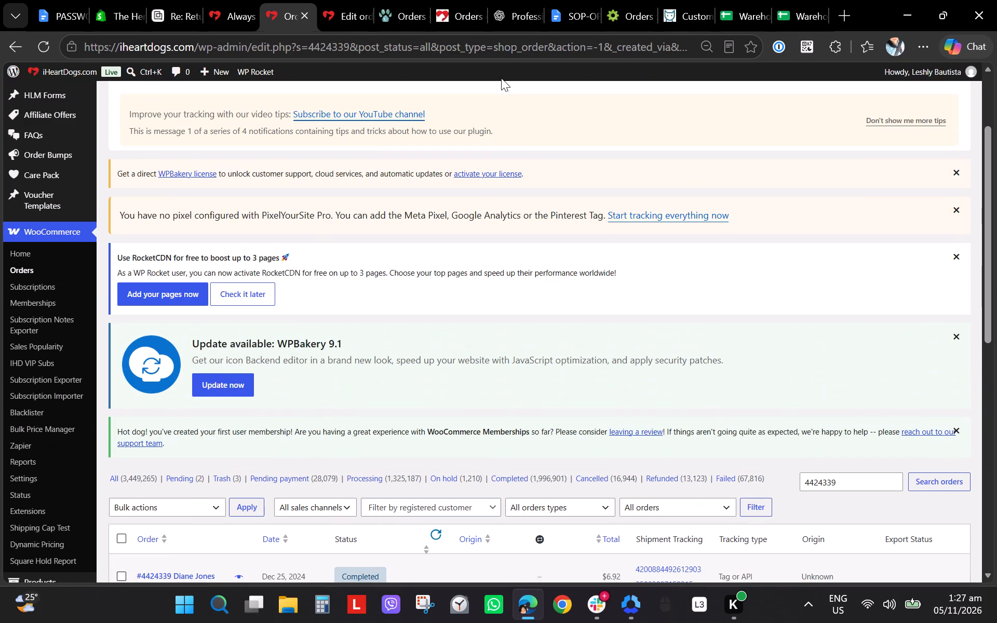
click(303, 11)
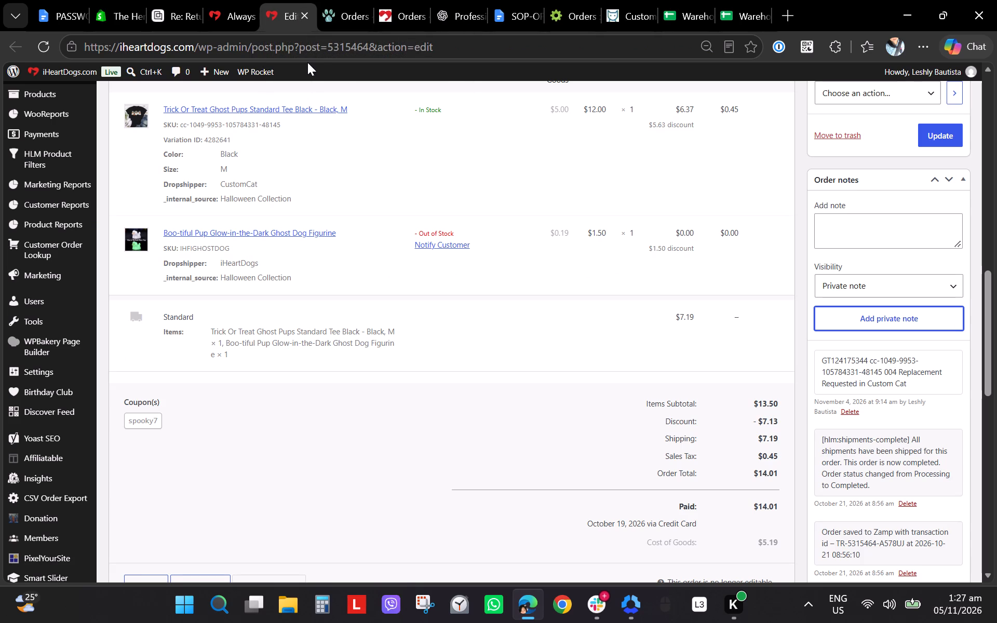
click(307, 19)
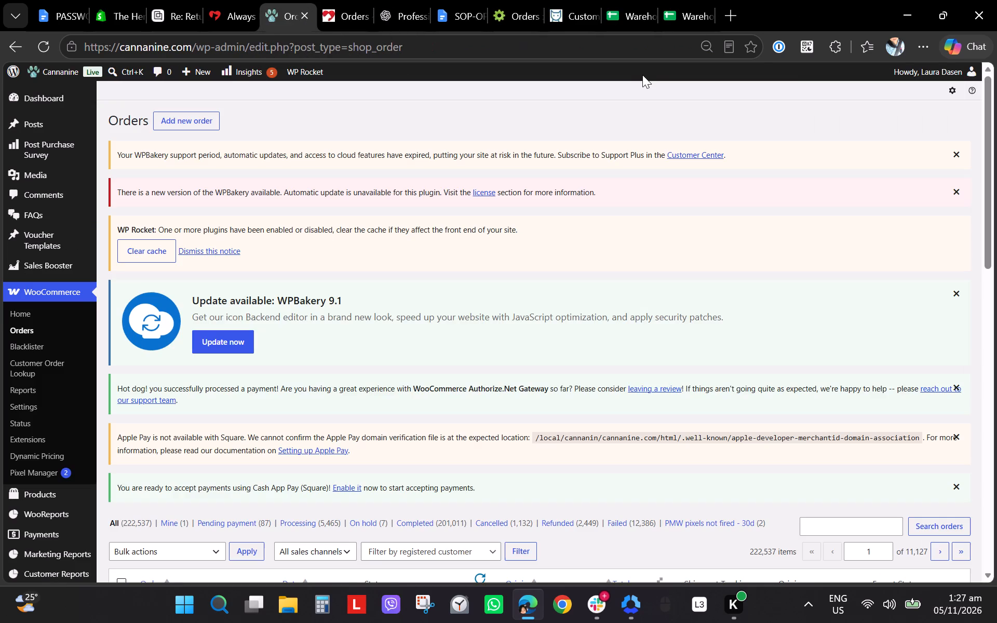
Open Facebook in a new browser tab, check the two most recent Messenger chats, and close the tab.
click(847, 21)
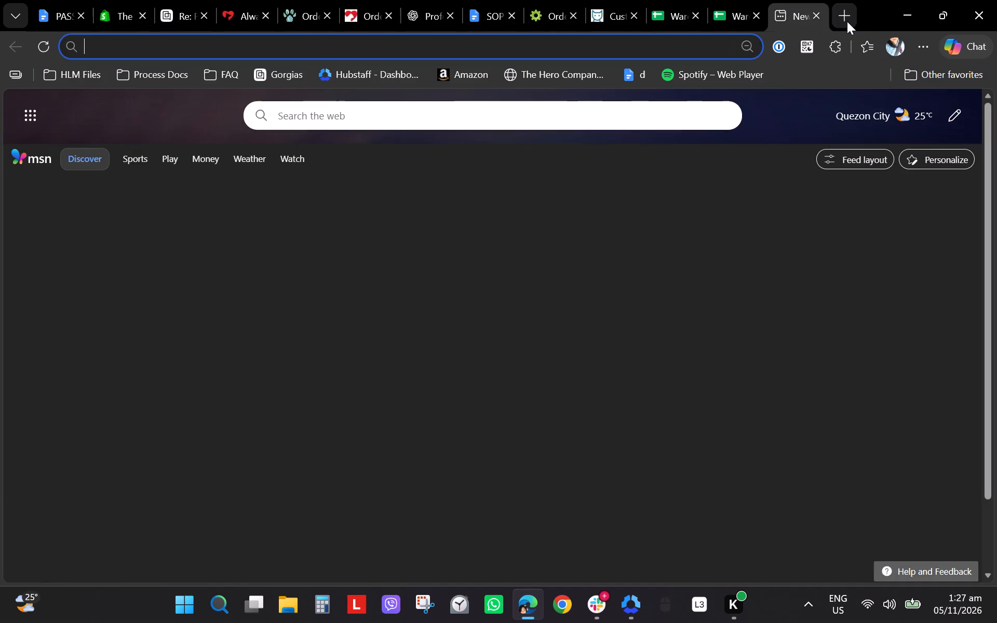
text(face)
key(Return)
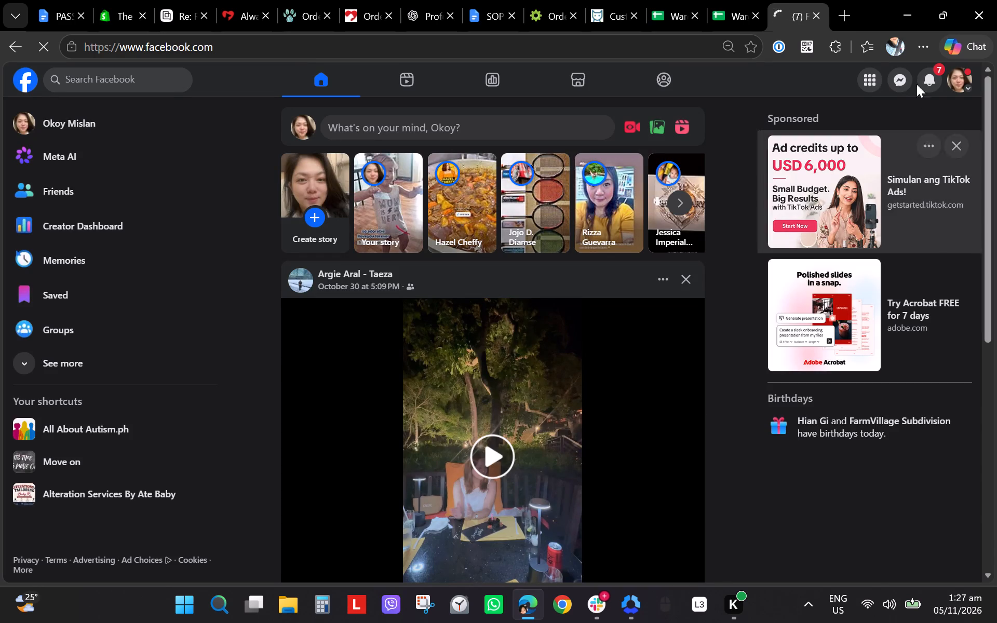
click(897, 74)
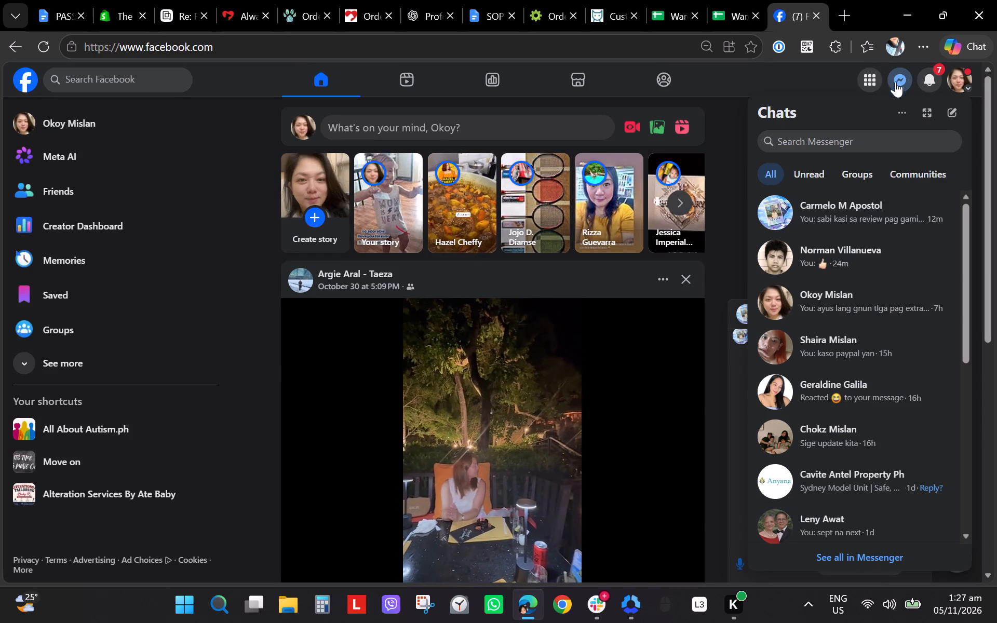
click(870, 225)
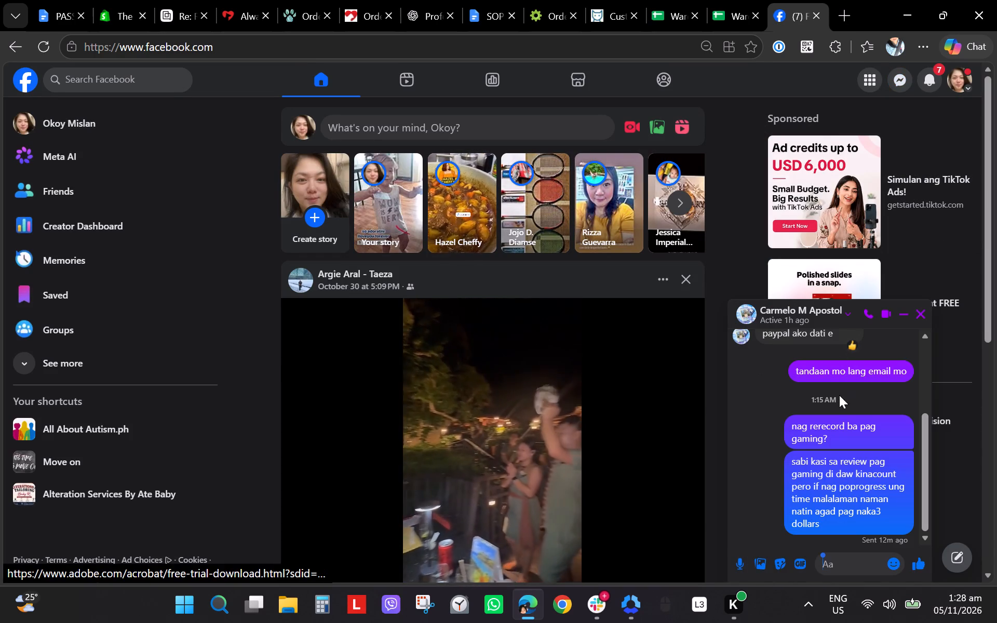
click(922, 317)
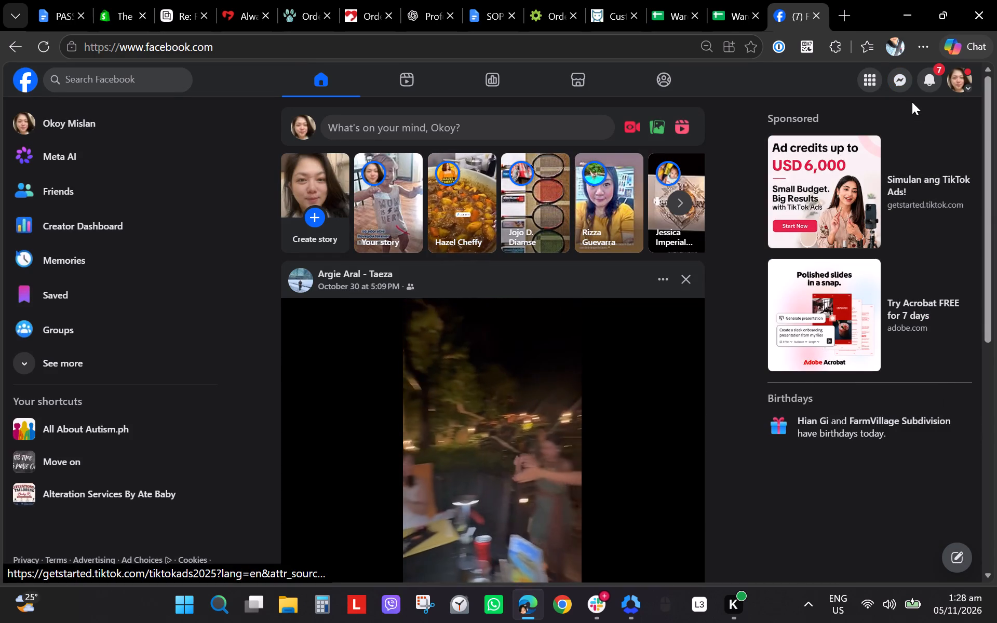
click(908, 86)
click(858, 261)
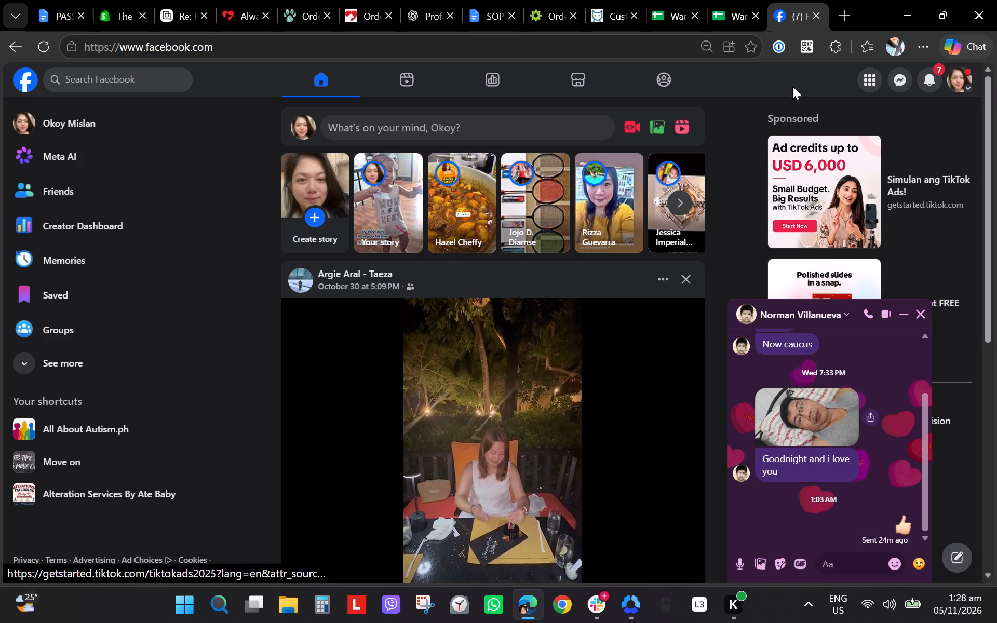
click(816, 19)
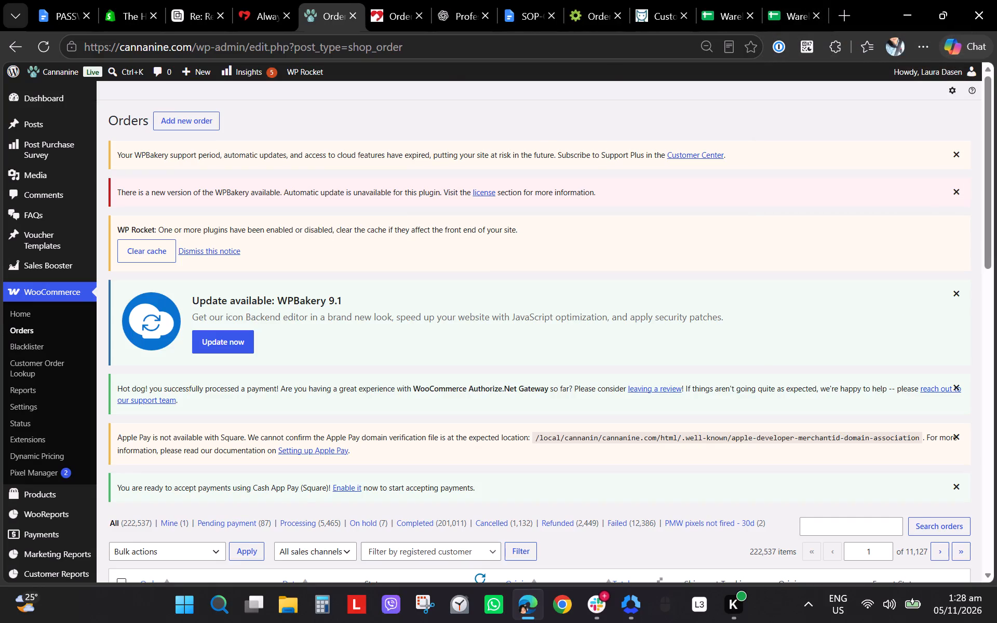
Switch back to Gorgias and reopen the "Re: Return for smaller sizes" ticket from the assigned tickets.
click(186, 10)
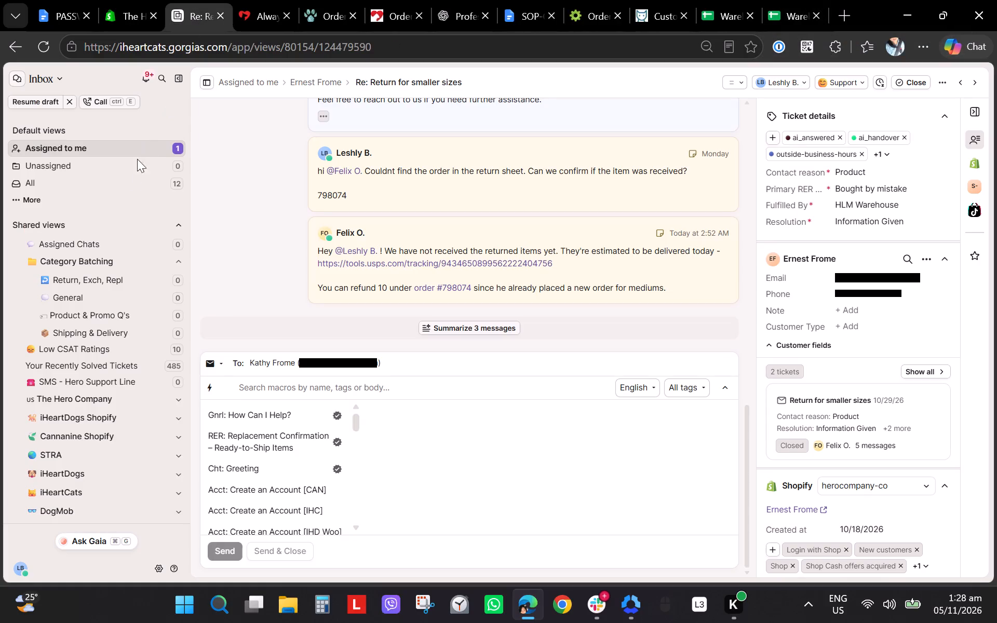
click(136, 150)
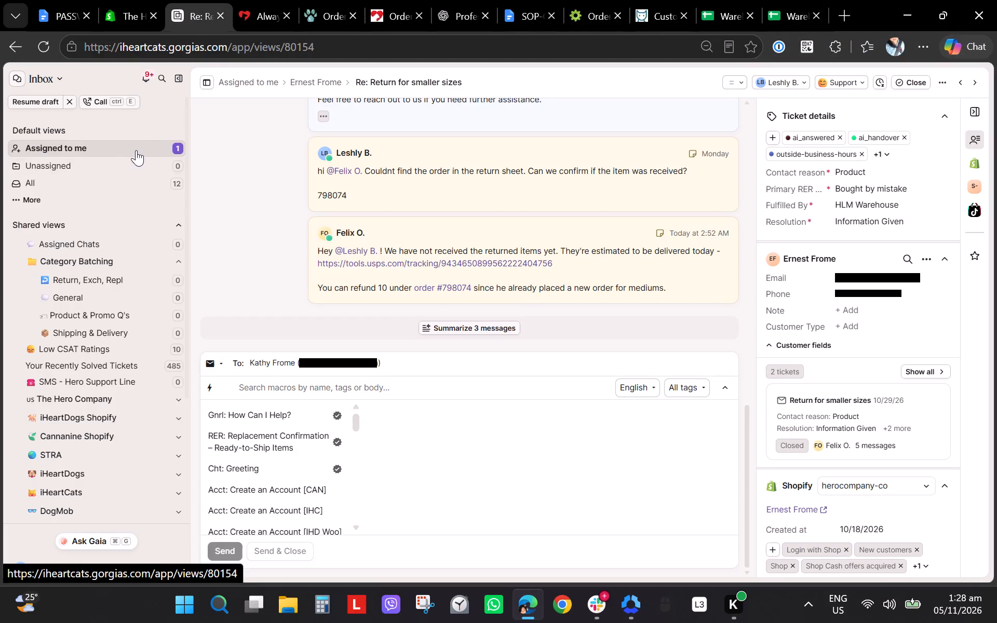
click(314, 192)
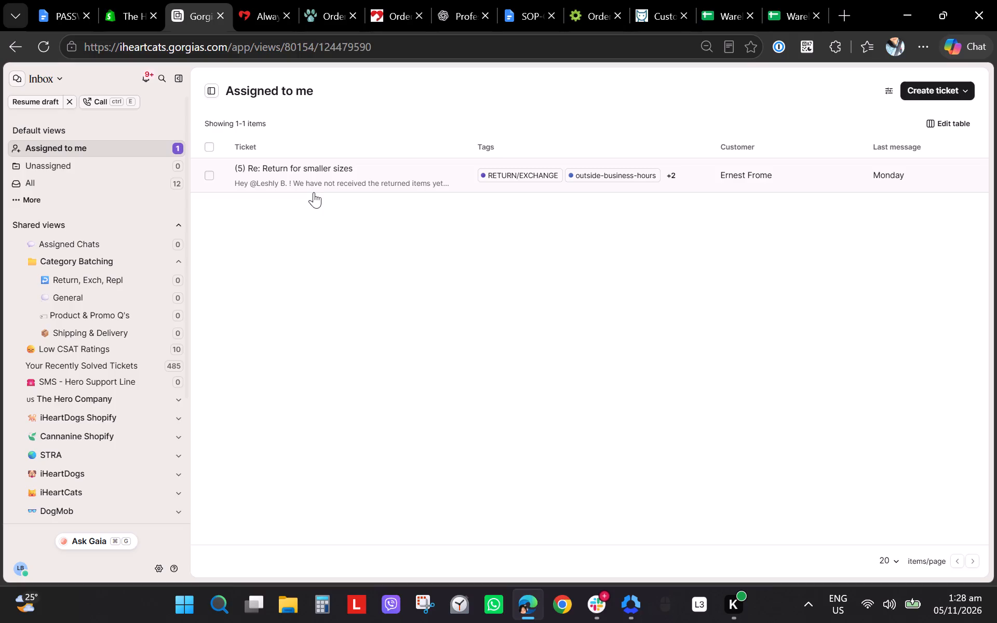
click(320, 184)
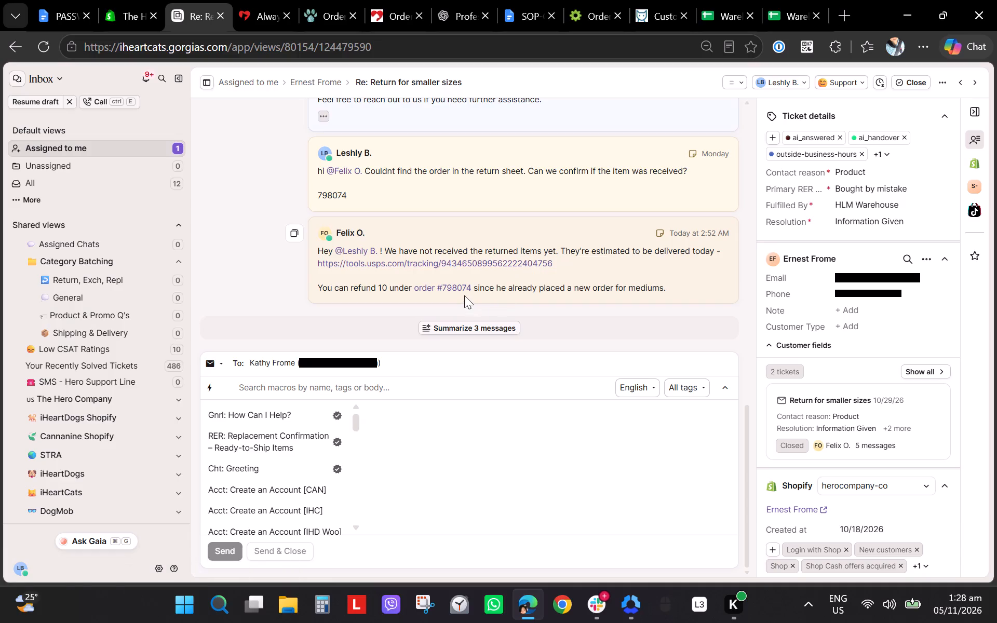
drag(469, 296, 447, 297)
drag(447, 297, 441, 297)
key(ctrl+c)
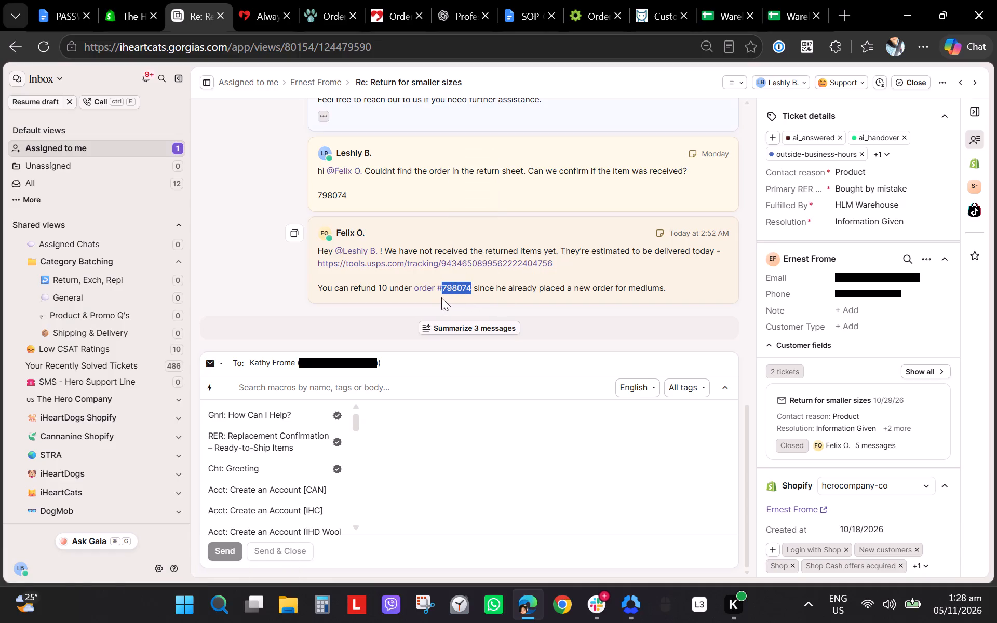
key(ctrl+c)
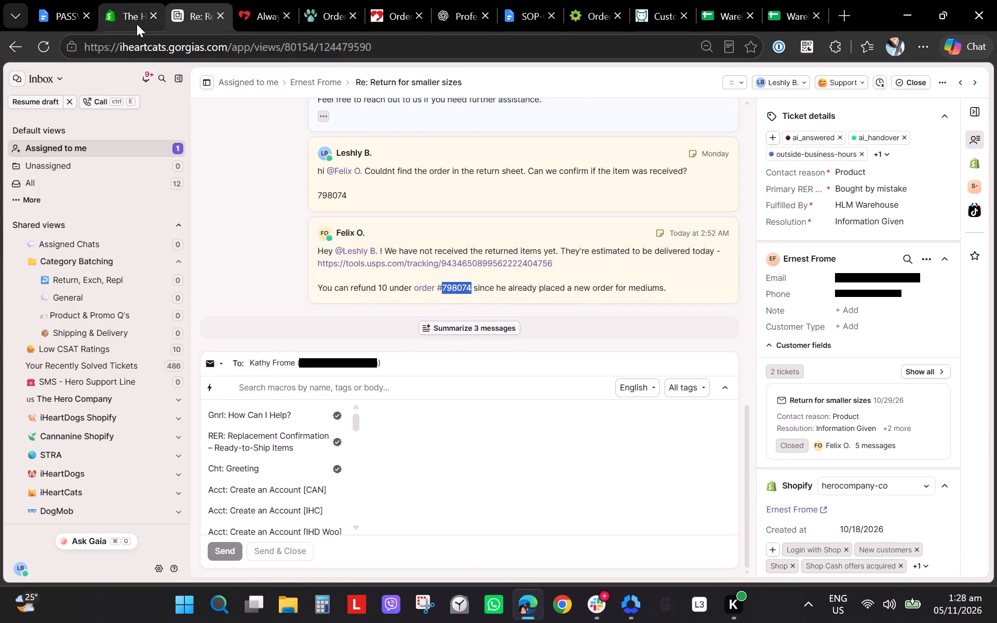
click(137, 24)
click(66, 152)
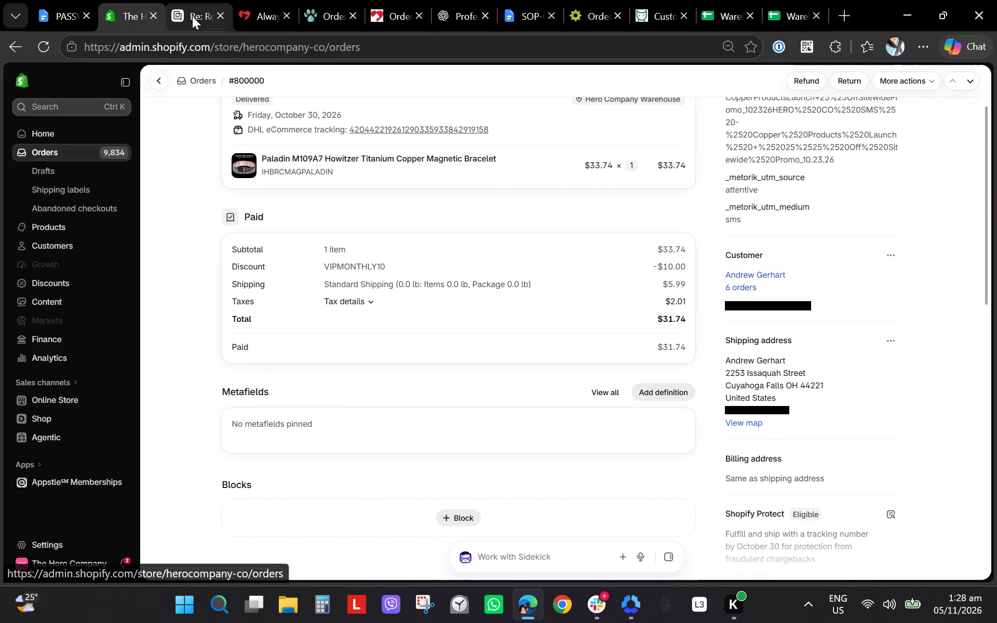
Return to the Gorgias ticket and read back through the conversation to the customer's original refund request.
click(193, 13)
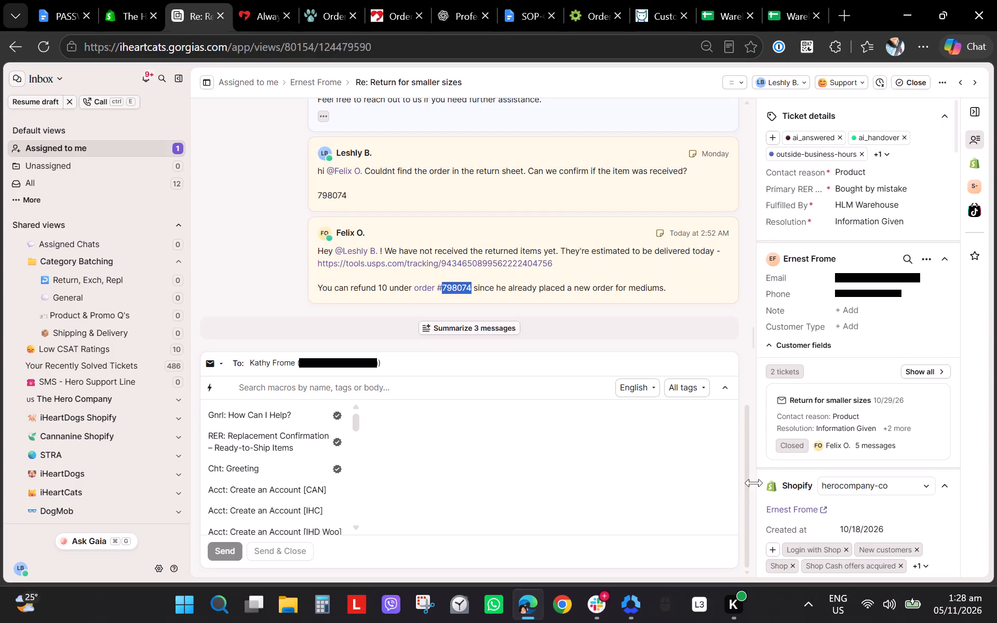
drag(748, 498, 739, 415)
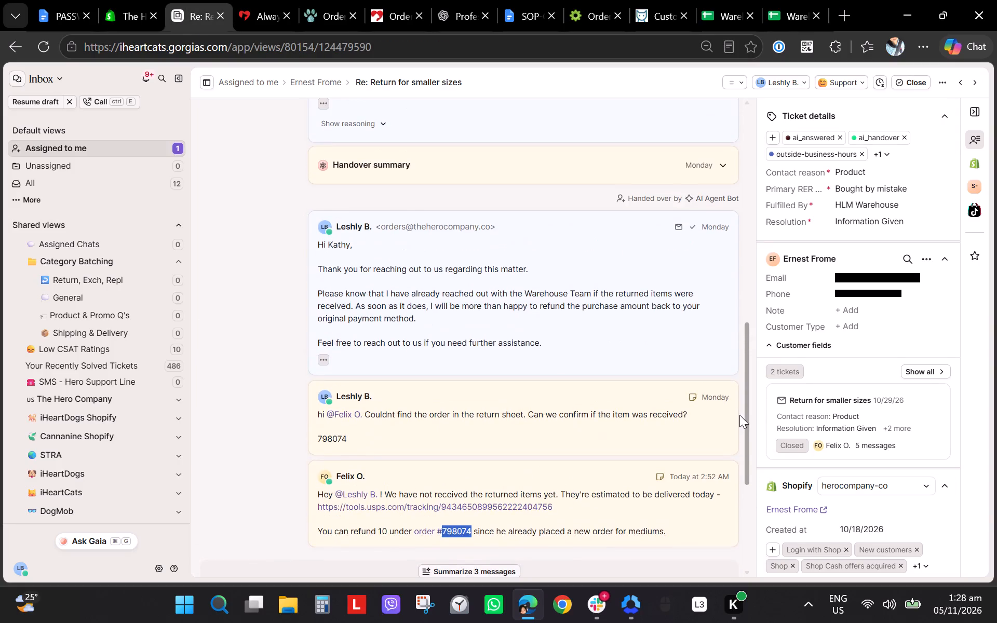
drag(739, 415, 729, 248)
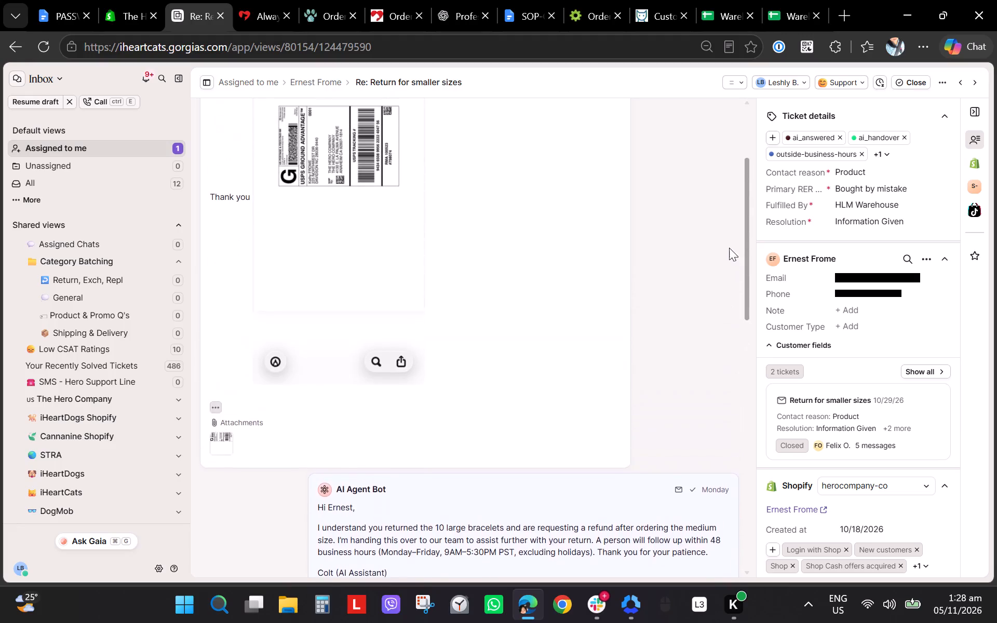
drag(729, 248, 729, 197)
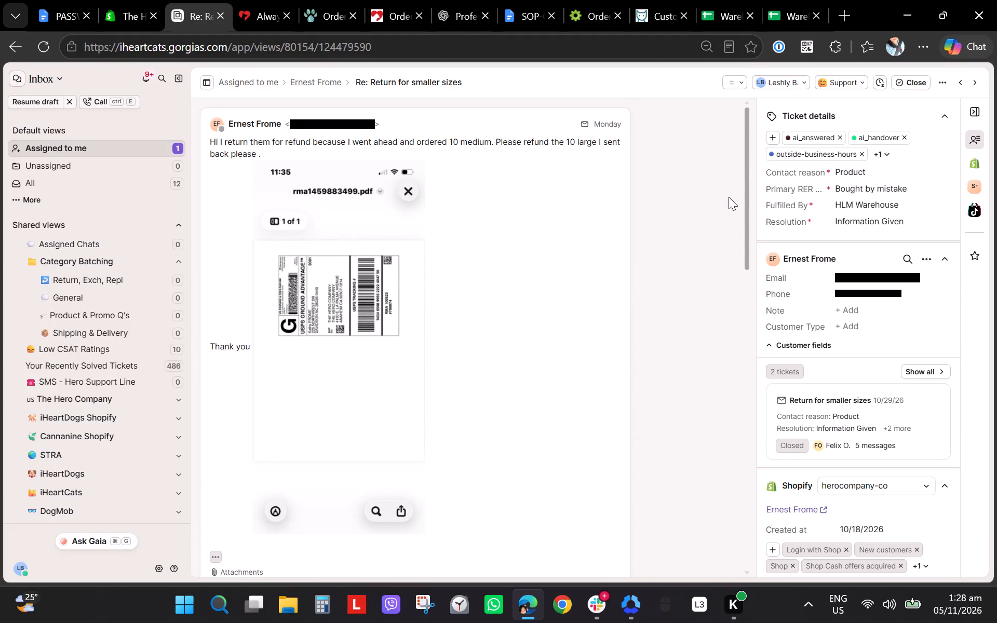
drag(729, 197, 729, 198)
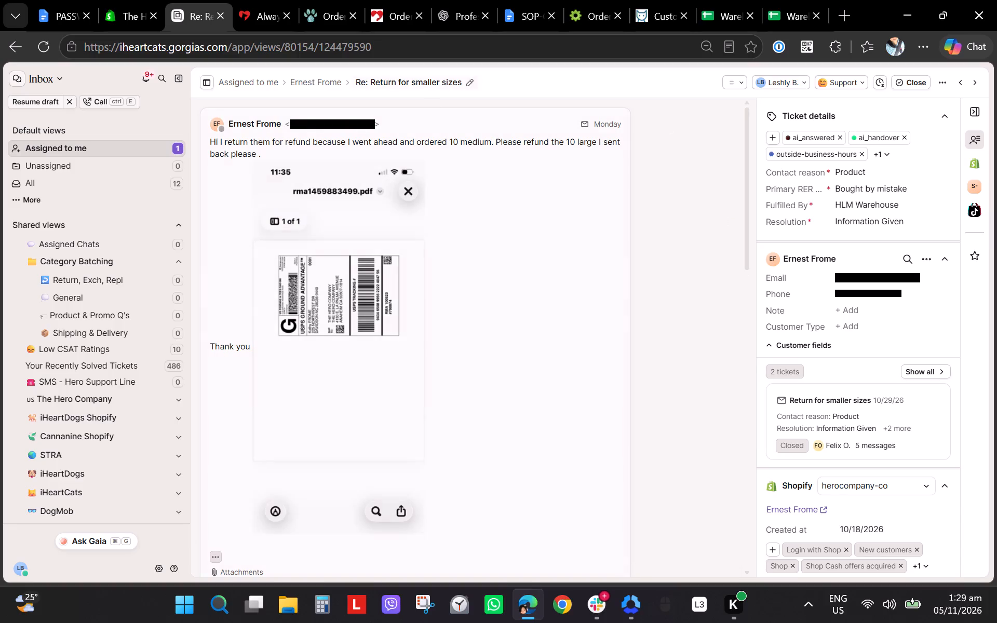
click(124, 19)
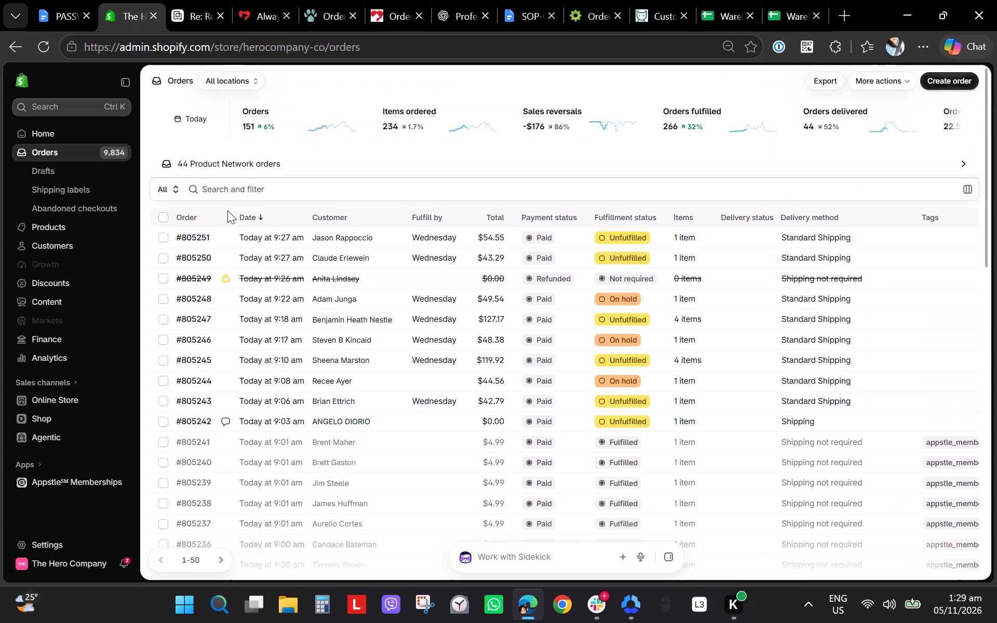
click(237, 192)
key(ctrl+v)
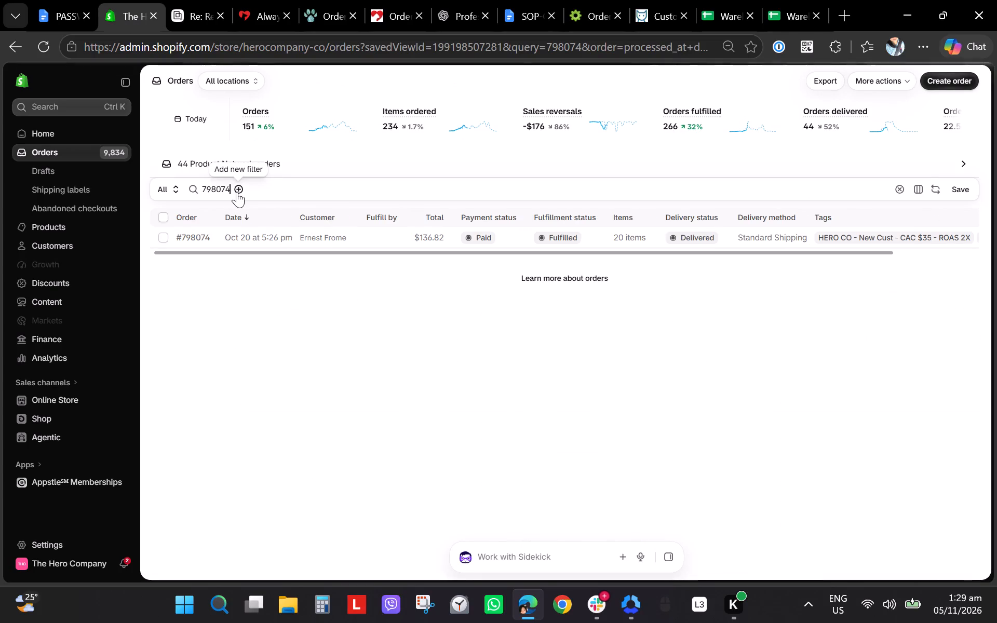
click(198, 239)
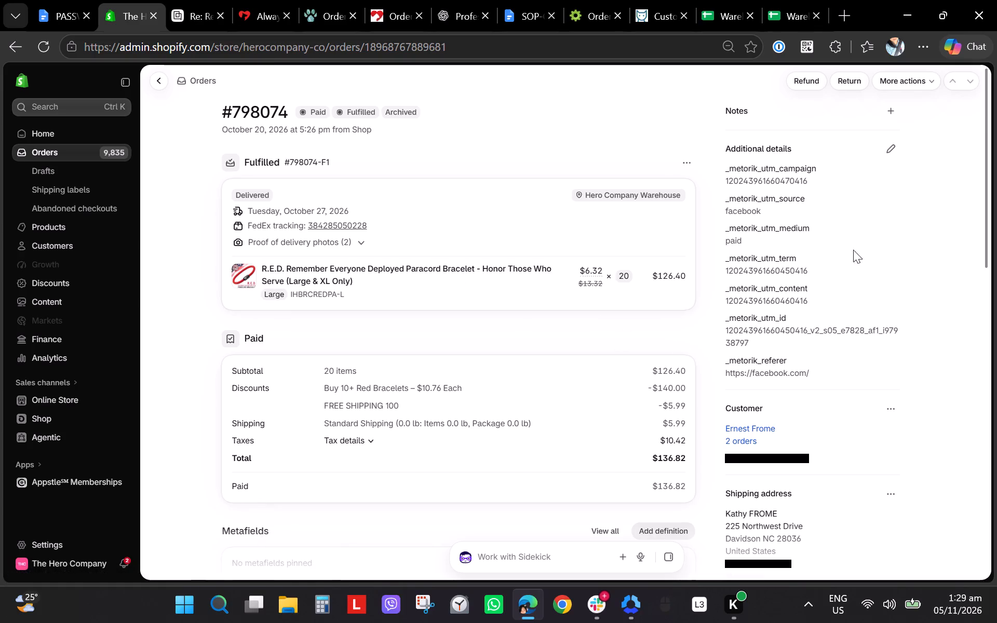
click(802, 77)
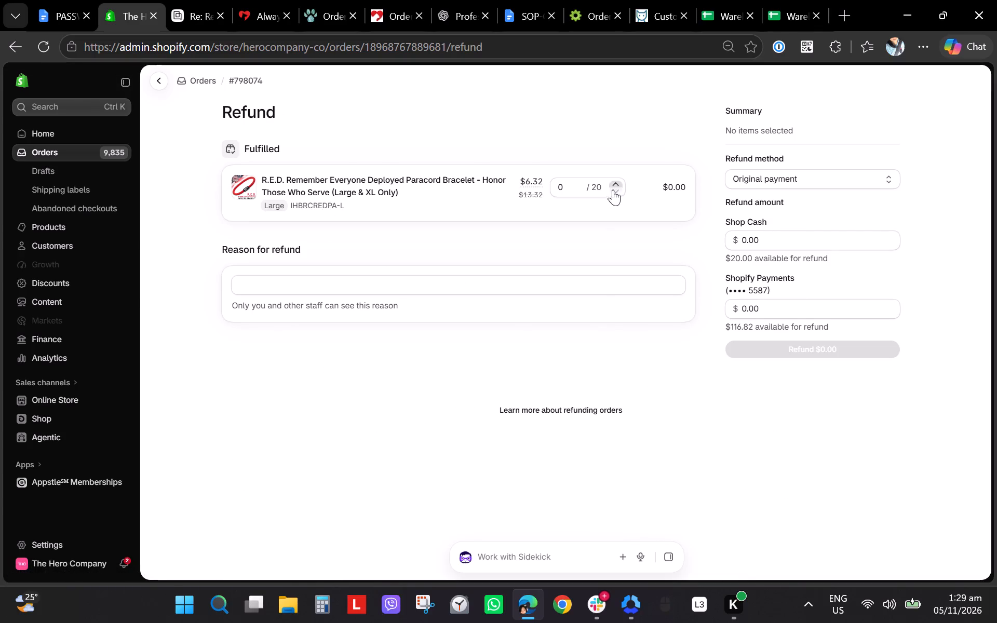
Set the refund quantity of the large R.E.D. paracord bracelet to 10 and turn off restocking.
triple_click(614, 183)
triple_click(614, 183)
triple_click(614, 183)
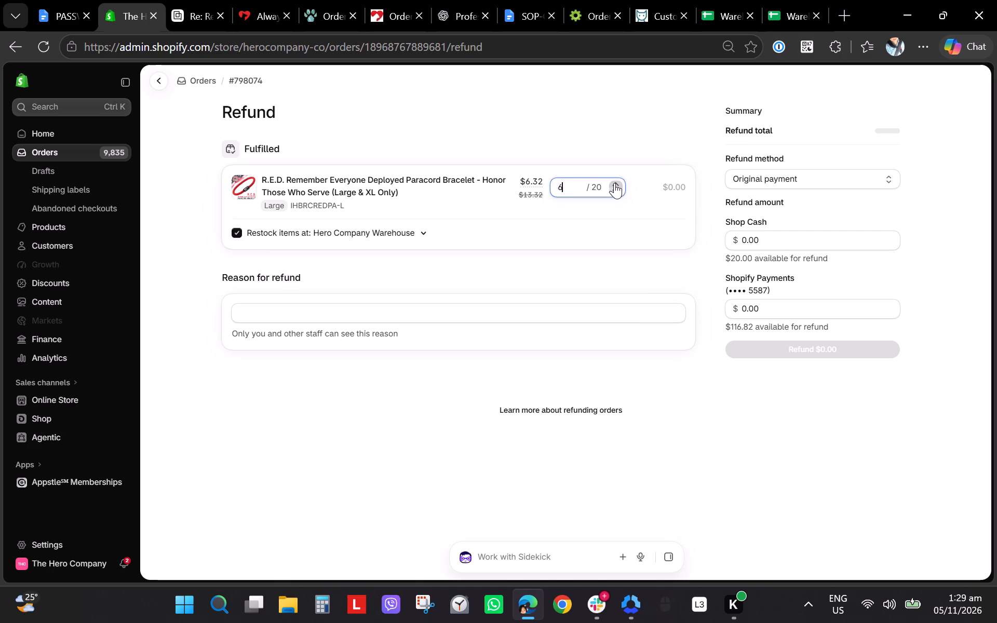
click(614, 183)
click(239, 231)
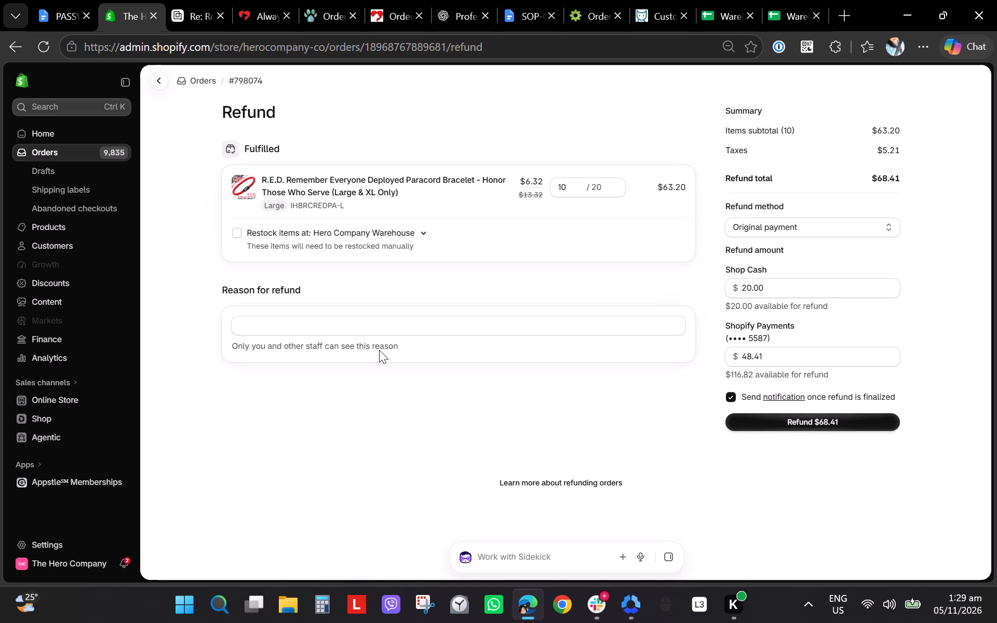
Enter 018 as the reason for the refund.
click(380, 323)
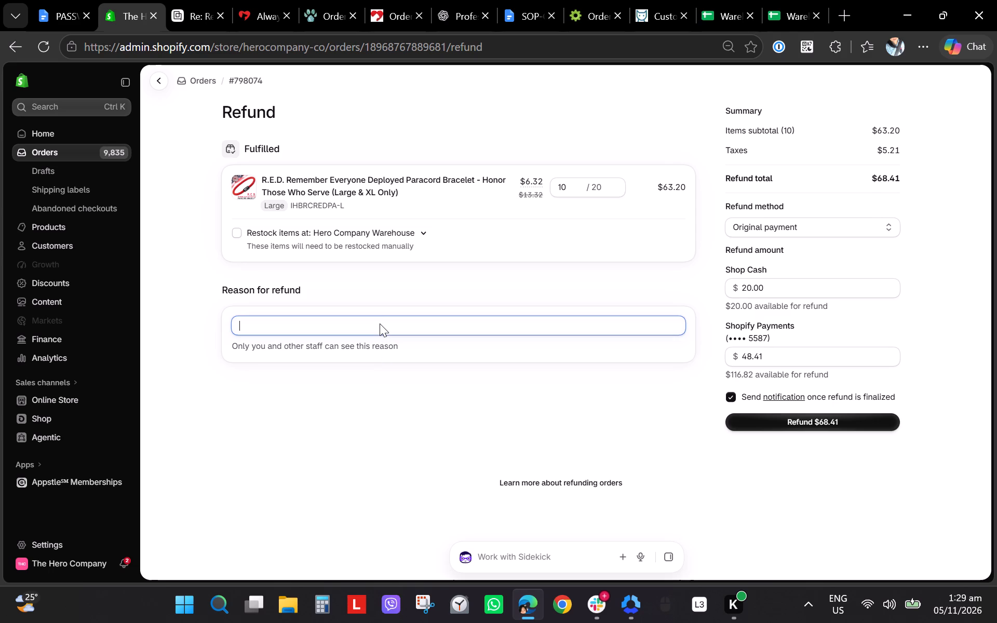
text(018)
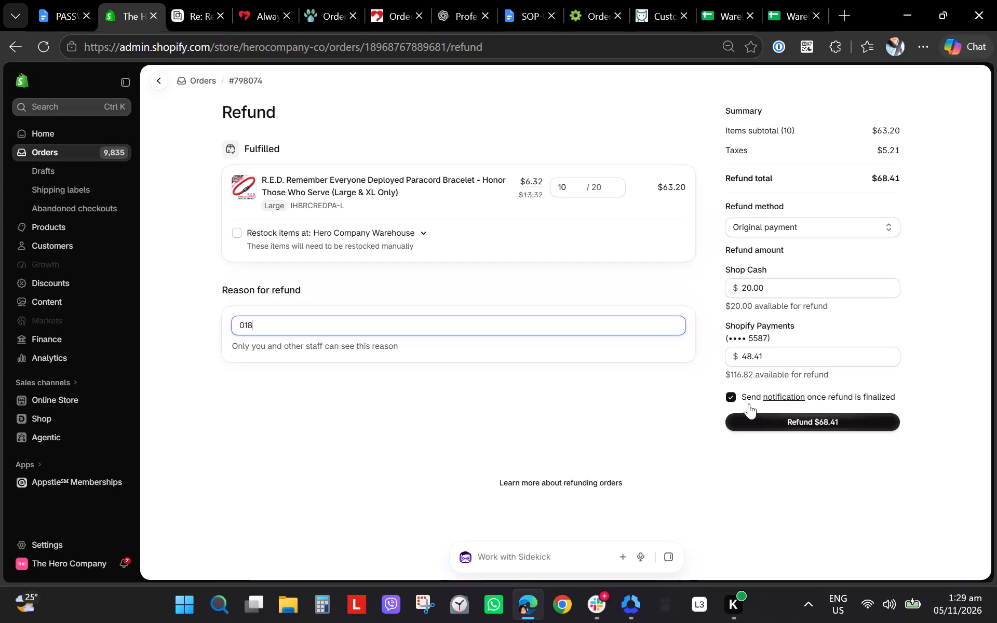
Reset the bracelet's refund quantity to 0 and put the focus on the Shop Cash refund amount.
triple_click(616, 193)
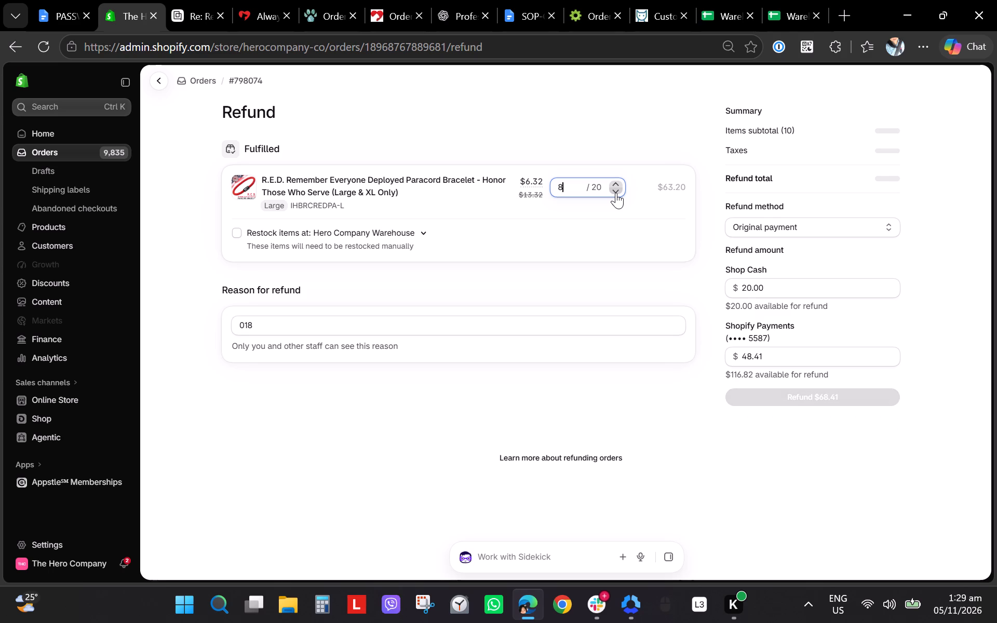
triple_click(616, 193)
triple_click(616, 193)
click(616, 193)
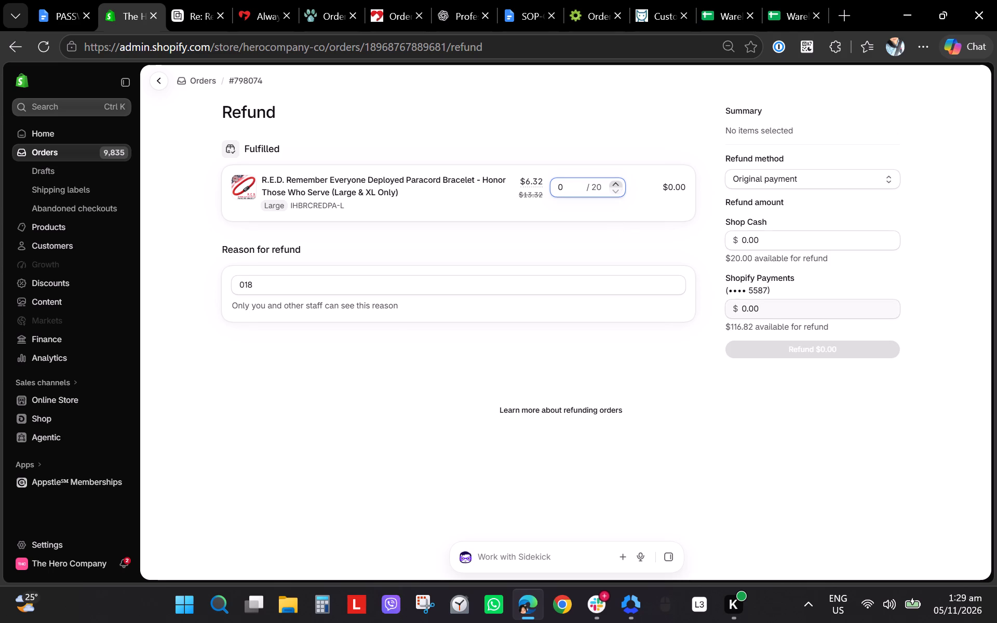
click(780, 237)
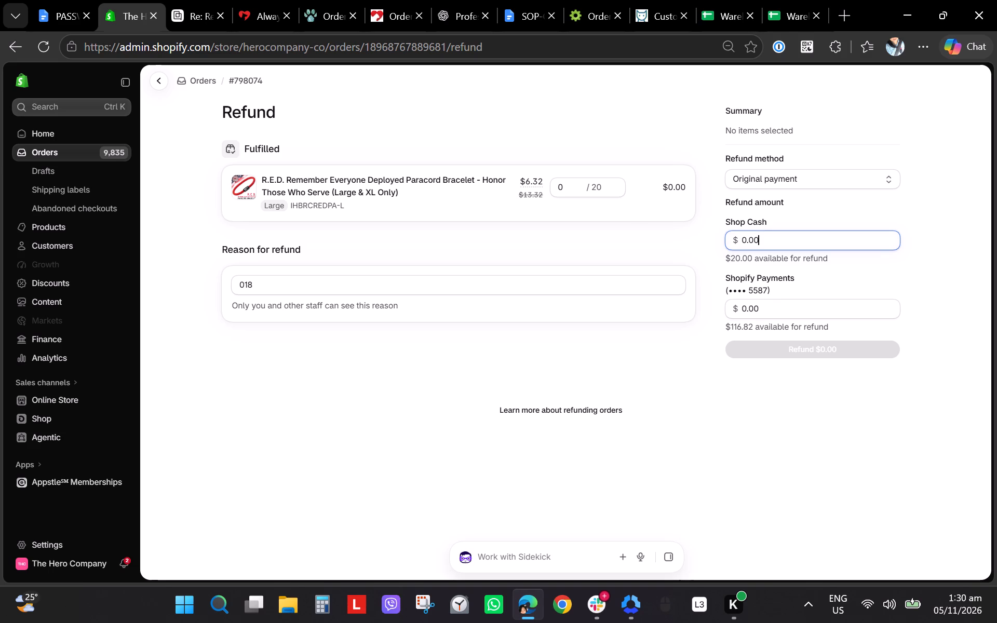
Go back to the Gorgias ticket and reread the earlier reply and the internal notes about the return and refund.
click(198, 12)
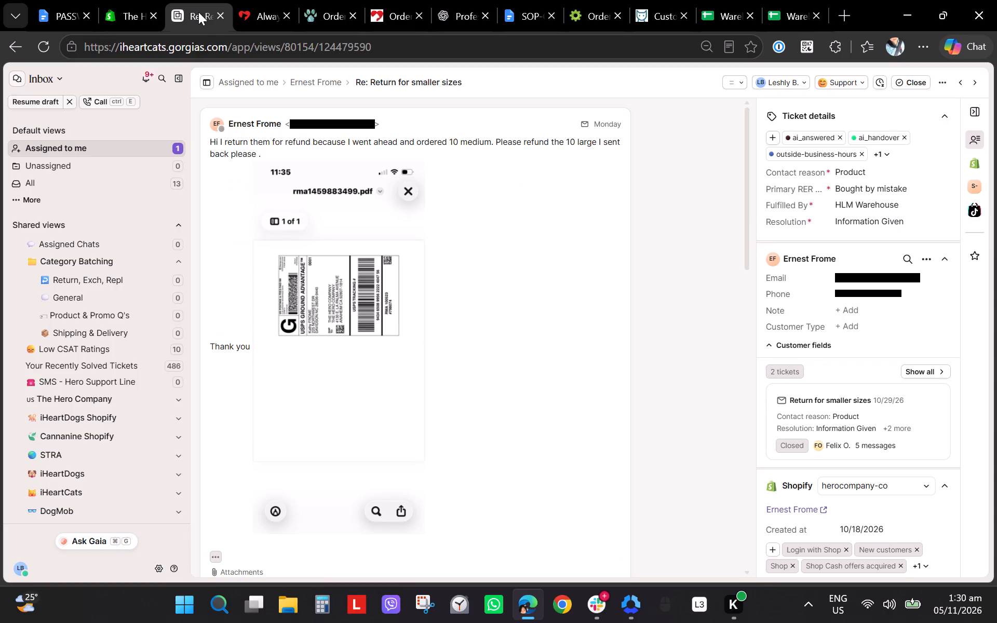
click(750, 213)
drag(746, 218, 755, 416)
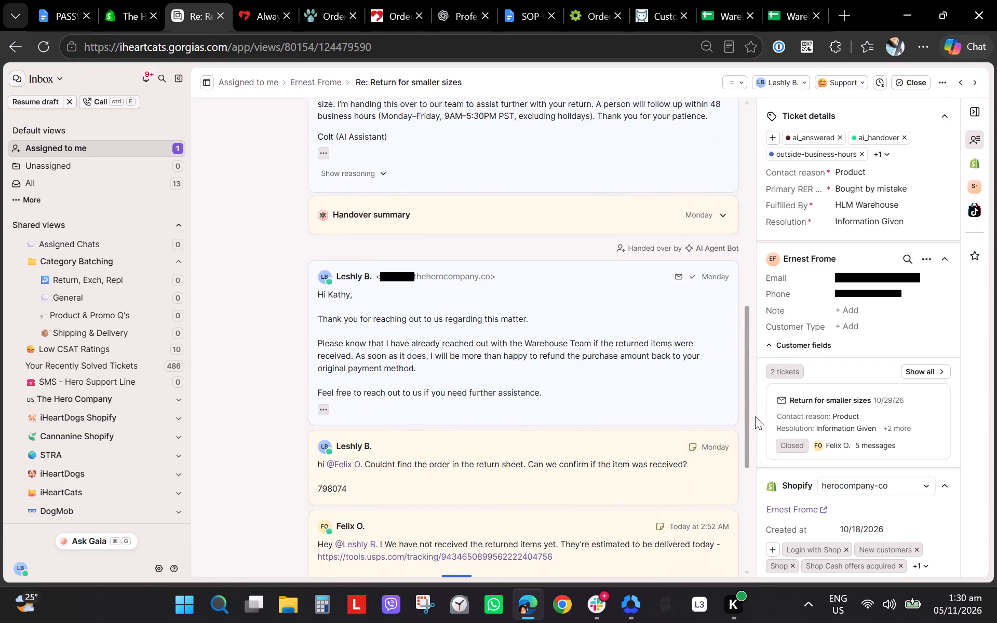
drag(755, 416, 753, 449)
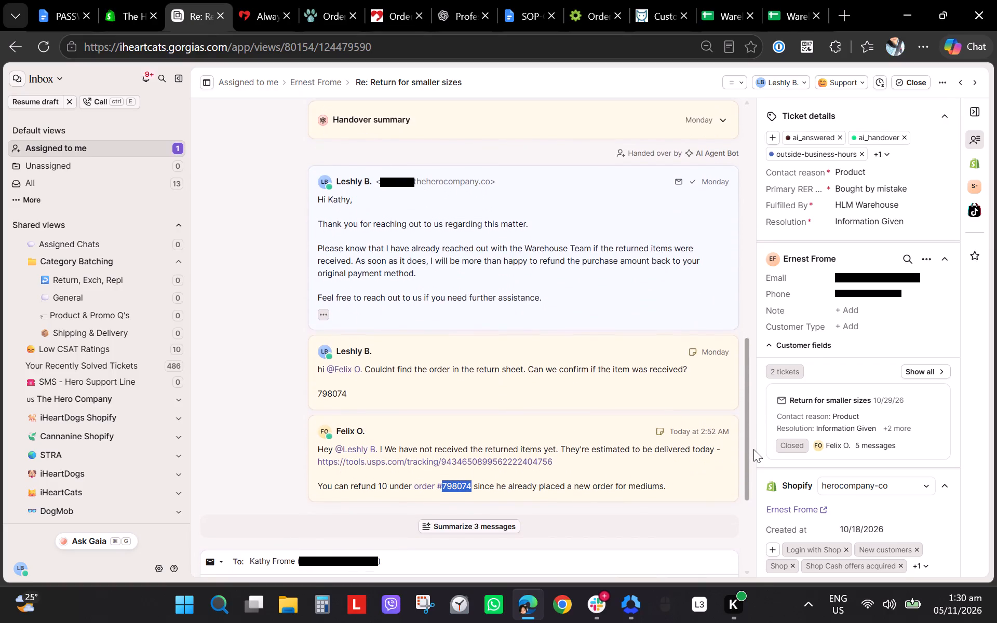
drag(753, 449, 753, 451)
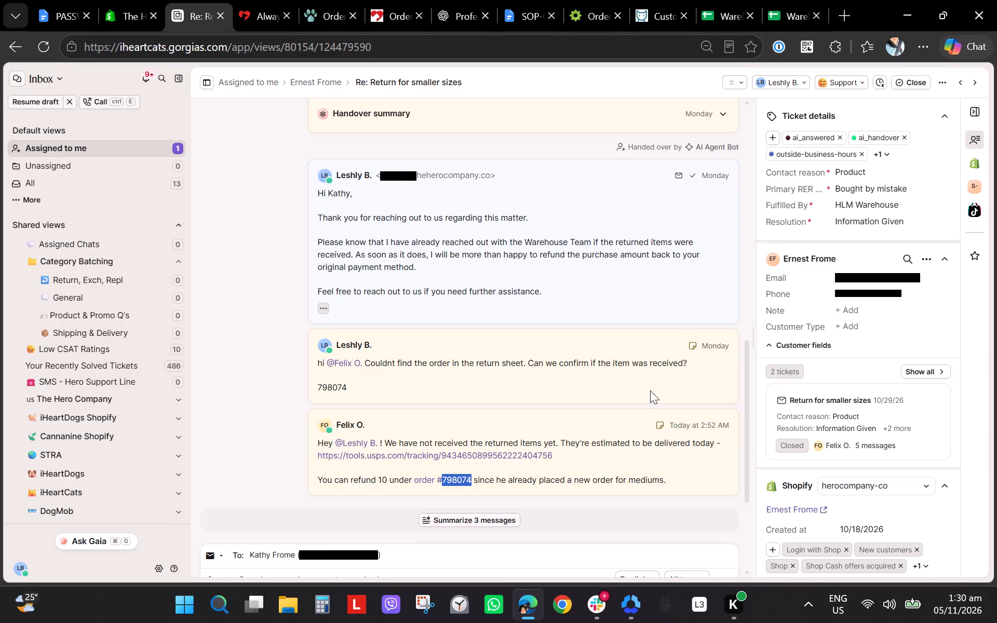
Set the bracelet's refund quantity to 10 on the Shopify refund page to check the payment split, and reset it to 0.
click(136, 10)
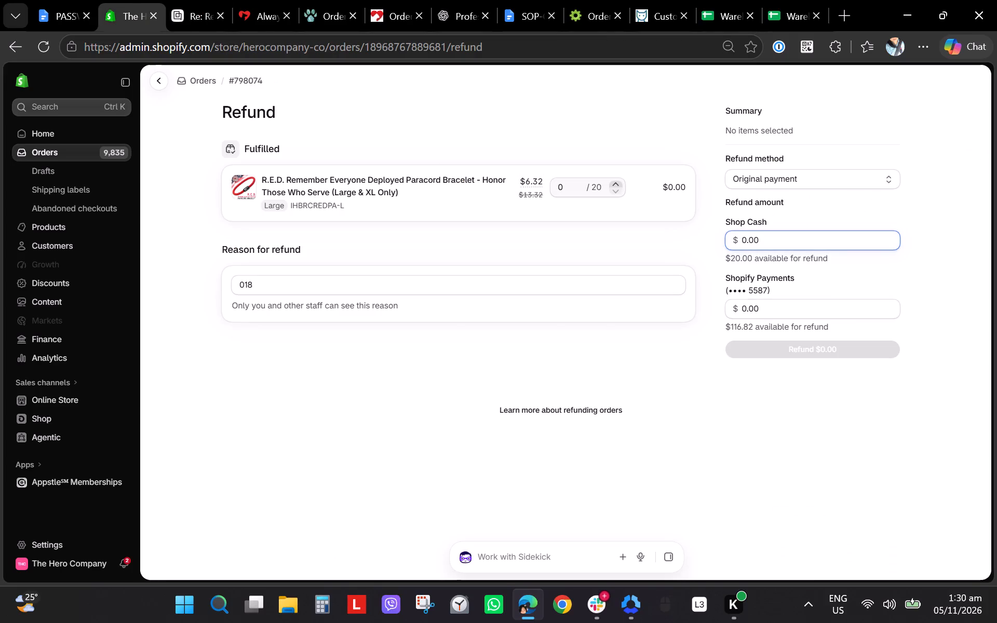
click(613, 186)
click(613, 186)
triple_click(613, 186)
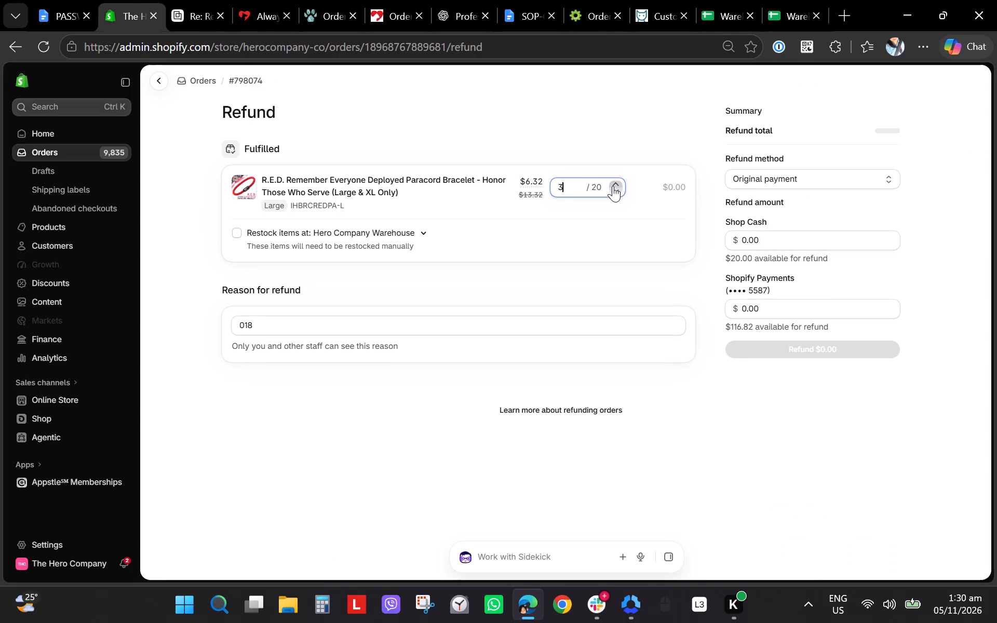
triple_click(613, 186)
double_click(613, 186)
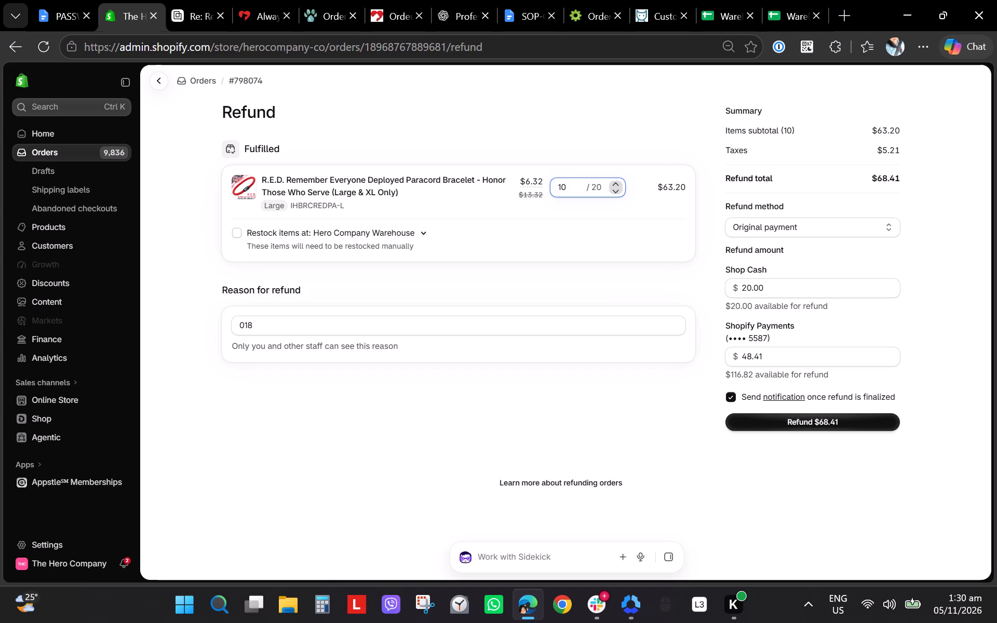
drag(575, 188, 489, 193)
key(0)
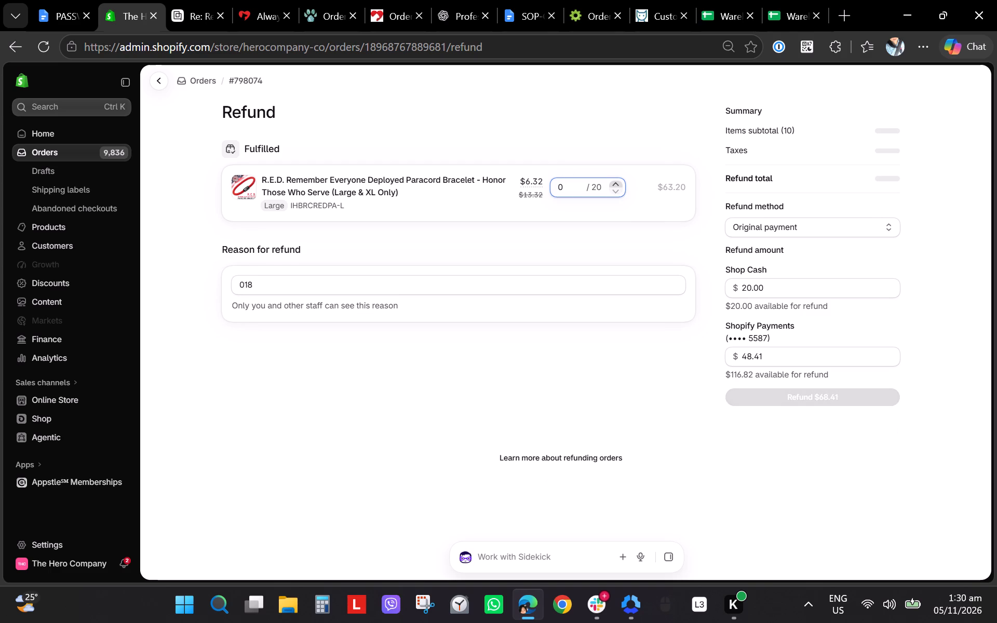
Issue the refund with $48.41 to Shopify Payments and $20 to Shop Cash, leaving the item quantity at 0.
double_click(774, 311)
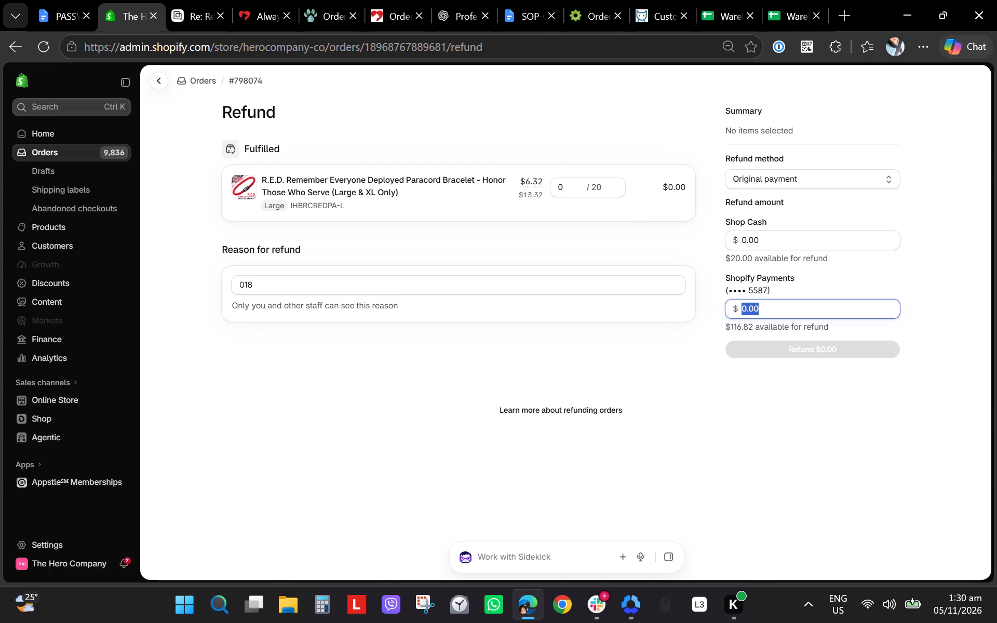
text(48.41)
double_click(795, 240)
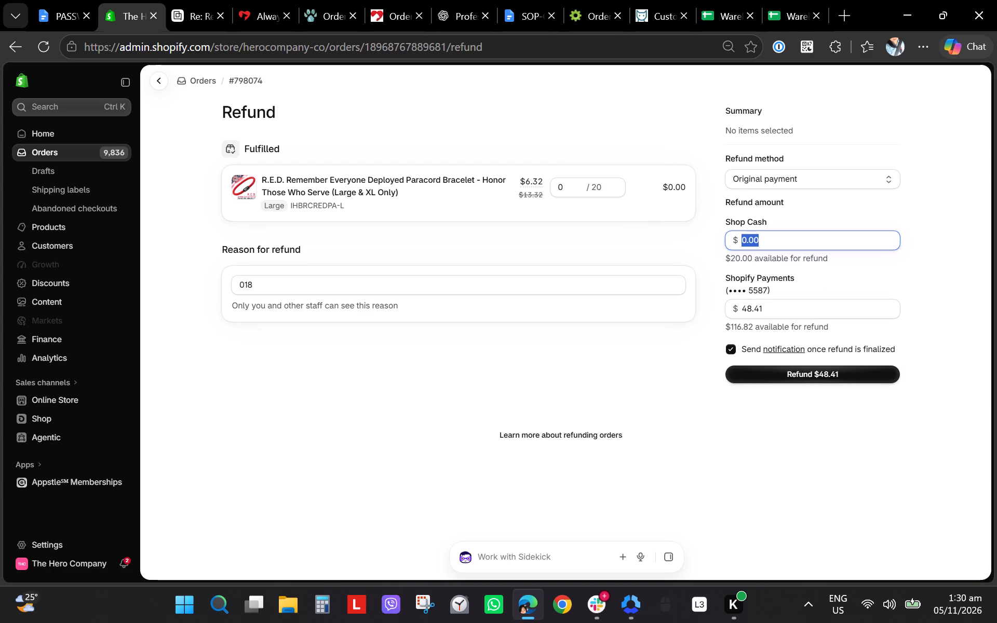
click(795, 240)
text(20)
key(BackSpace)
key(BackSpace)
key(BackSpace)
key(BackSpace)
key(BackSpace)
key(BackSpace)
key(BackSpace)
key(BackSpace)
key(BackSpace)
key(BackSpace)
text(20)
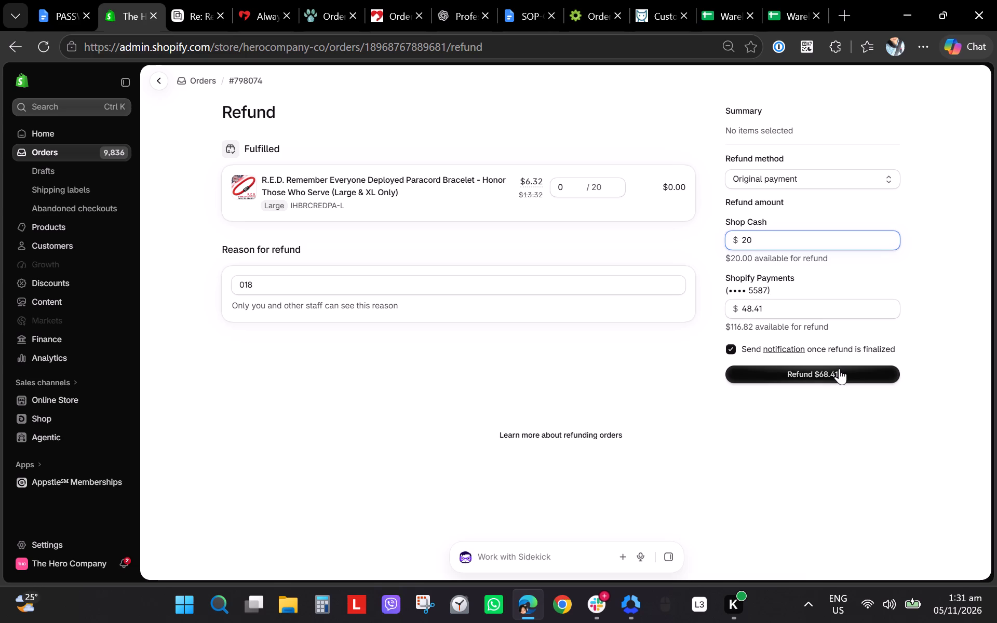
click(839, 369)
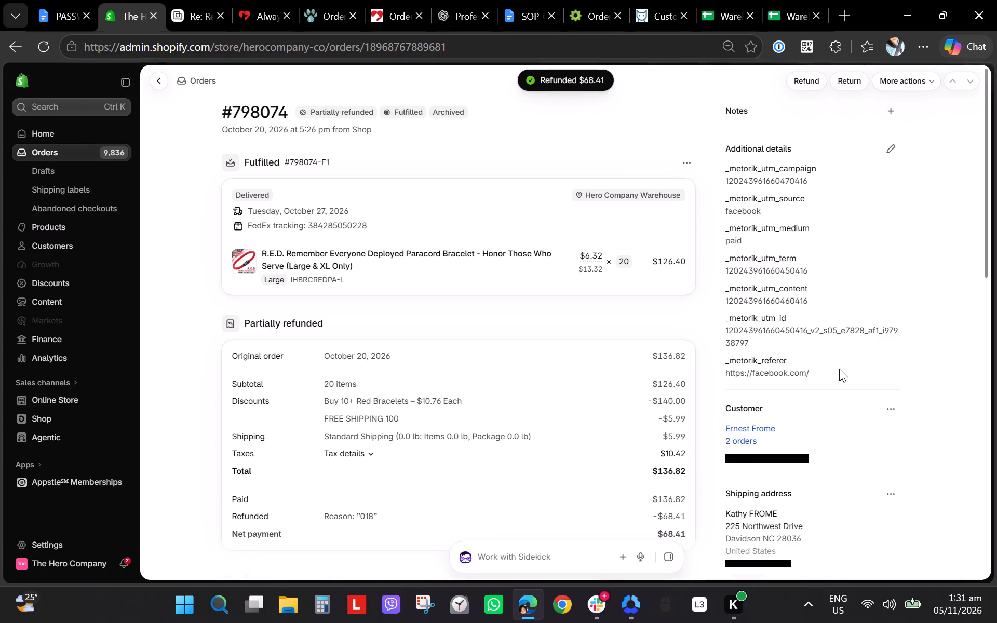
Insert the "RER: Refund Processing Info [THC]" macro into the reply on the "Return for smaller sizes" Gorgias ticket.
click(196, 18)
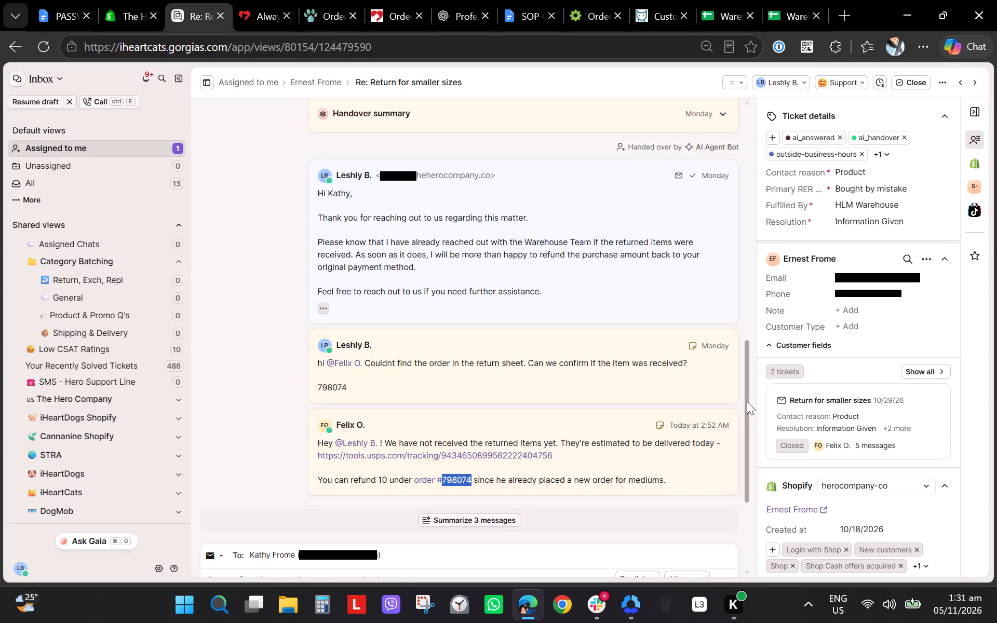
drag(747, 401, 741, 535)
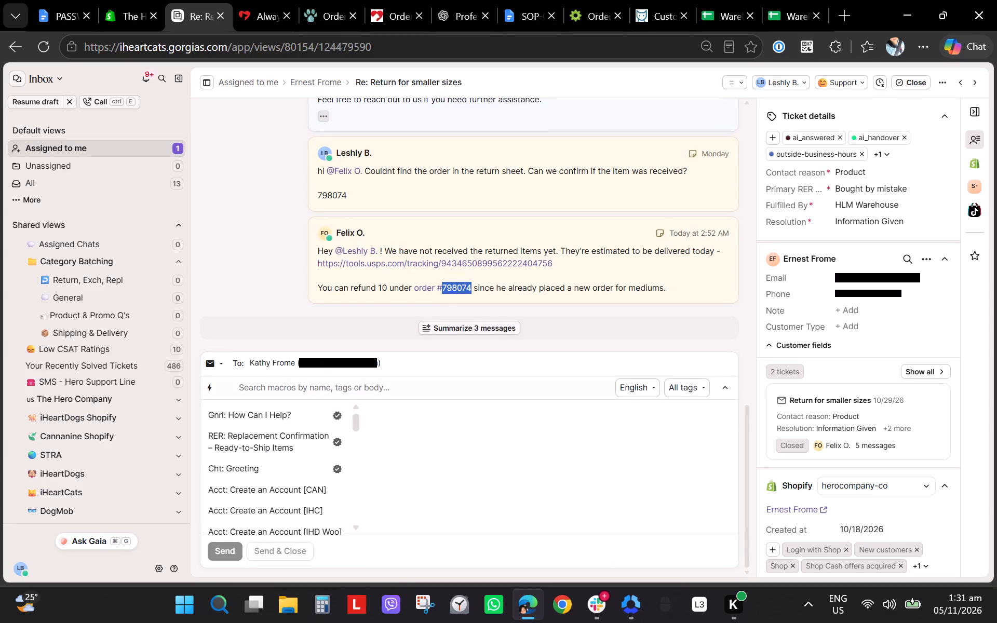
click(587, 395)
text(refund)
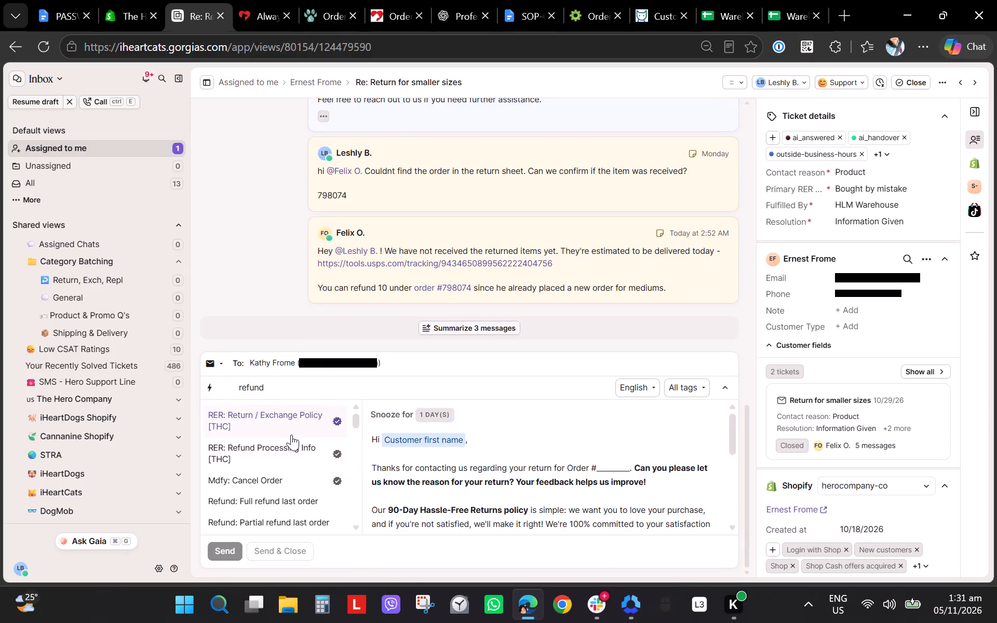
click(291, 448)
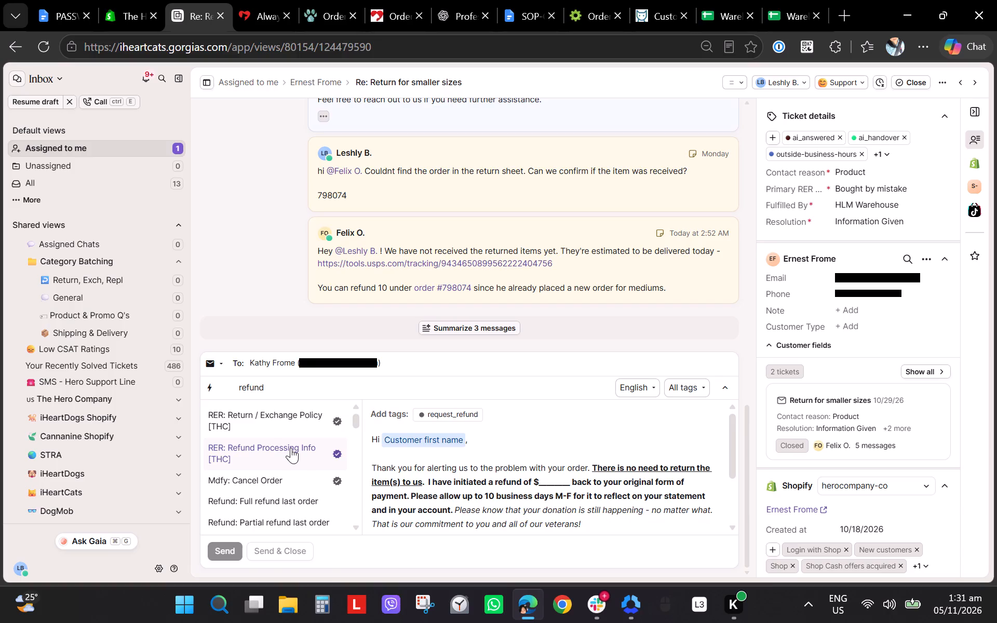
Add a new paragraph below the reply's greeting reading "Thank you for your cooperation.".
click(299, 415)
key(Return)
key(Return)
text(Thank you for your cooperation)
text(. Were)
key(BackSpace)
key(BackSpace)
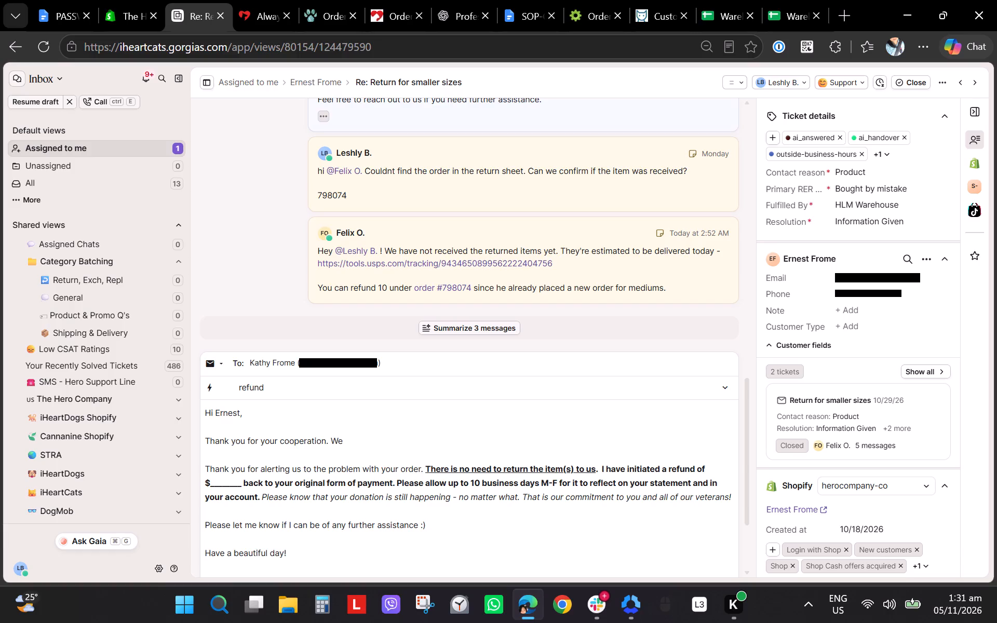
text('re)
key(space)
key(BackSpace)
key(BackSpace)
key(BackSpace)
key(BackSpace)
key(BackSpace)
key(BackSpace)
Continue the new paragraph with "We're still waiting for the returned items".
text(We're waiting for)
key(BackSpace)
key(BackSpace)
key(BackSpace)
key(BackSpace)
key(BackSpace)
key(BackSpace)
key(BackSpace)
key(BackSpace)
key(BackSpace)
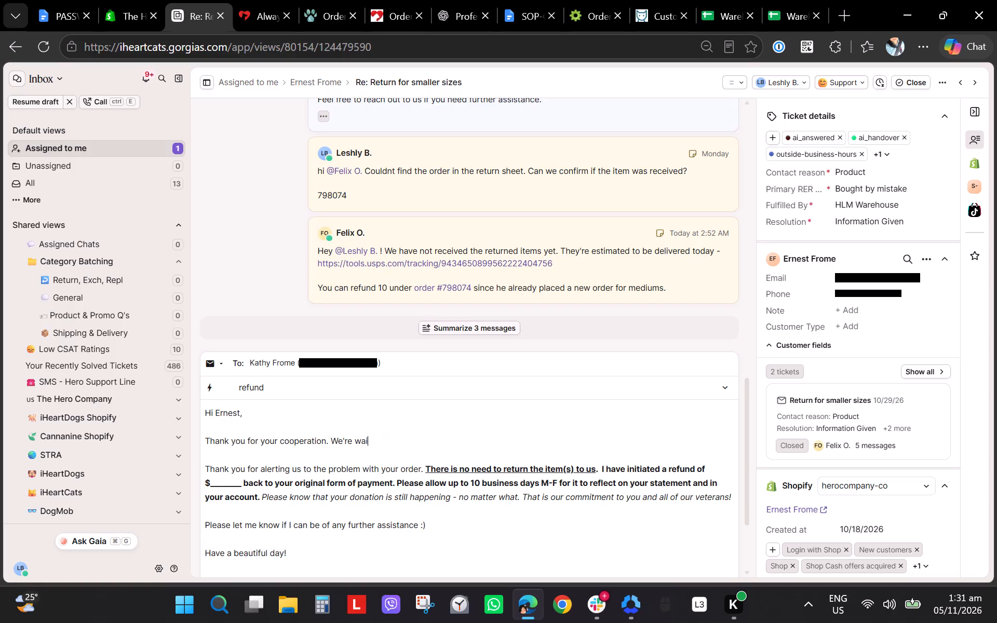
key(BackSpace)
key(BackSpace)
key(BackSpace)
text(s)
key(space)
key(BackSpace)
key(BackSpace)
key(space)
text(still waiting for the returned items)
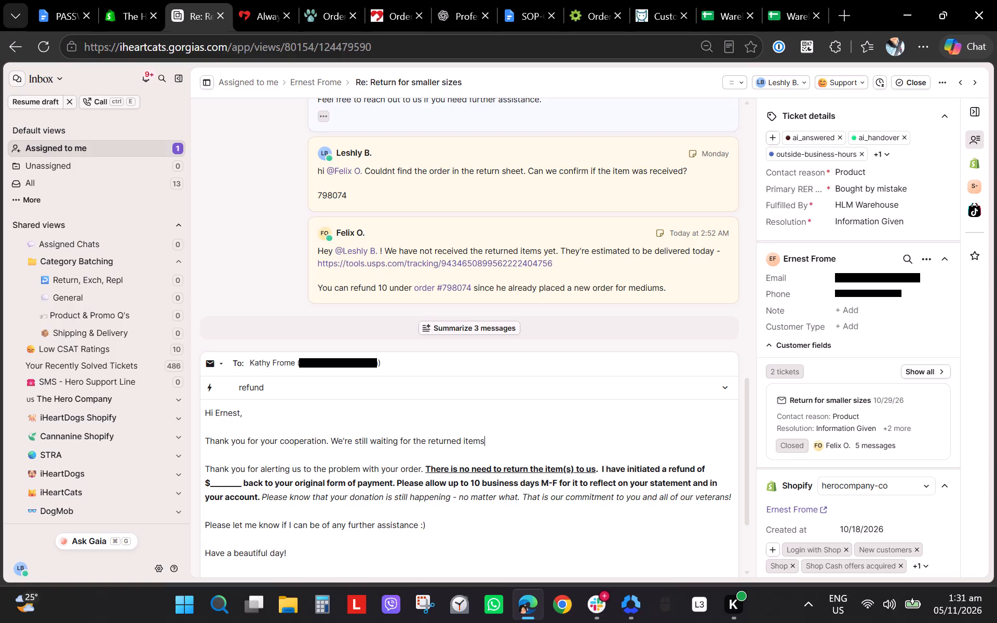
Complete the sentence with ", but I have already processed a refund in the amount of $68.41 back to your original payment method.".
text(, but I h)
text(ave already processed a refund)
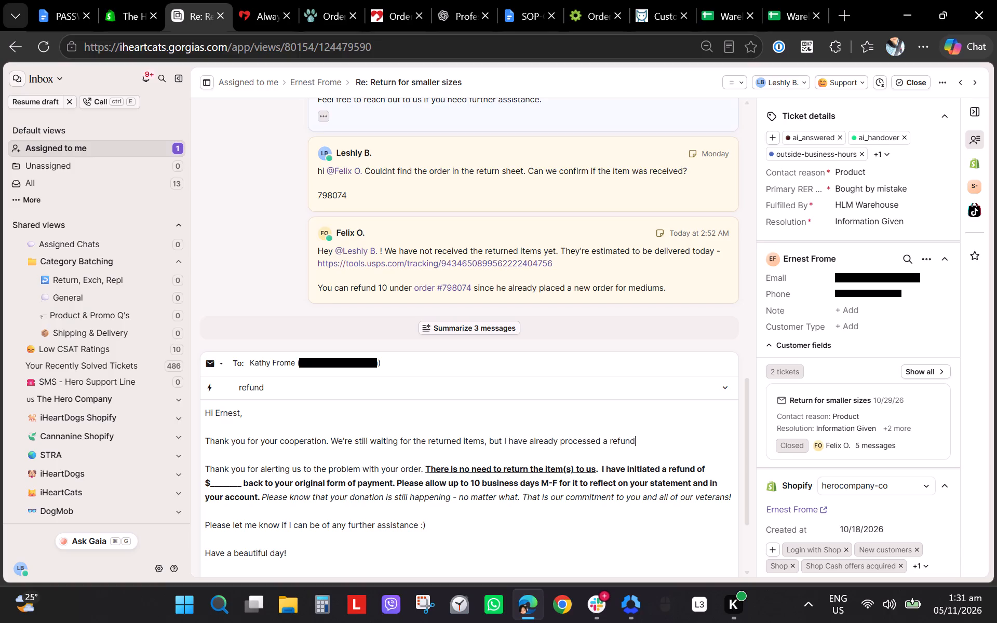
key(space)
text(in the amount of)
key(space)
key(shift+dollar)
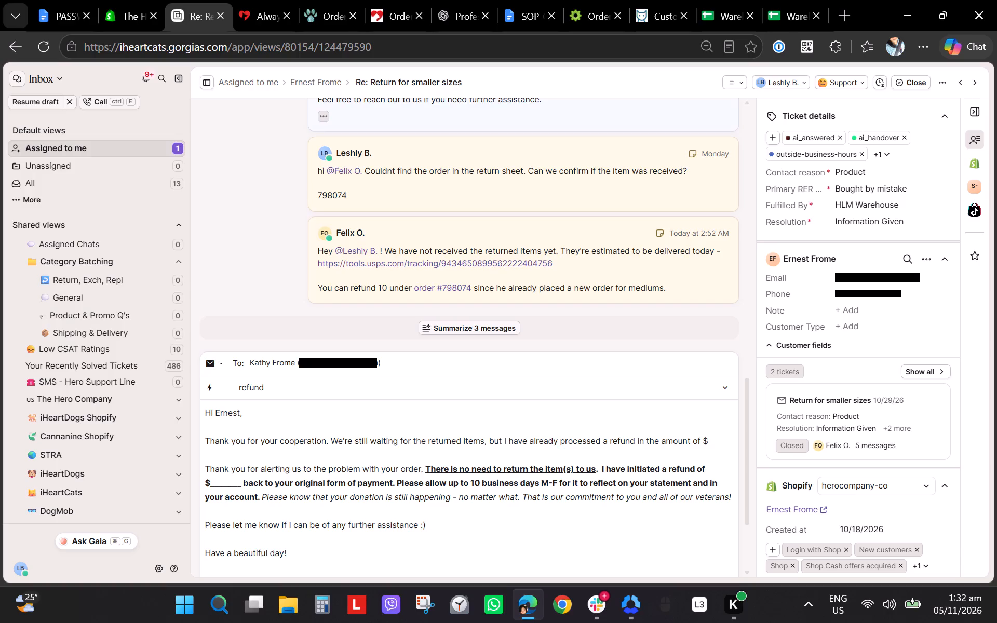
click(133, 11)
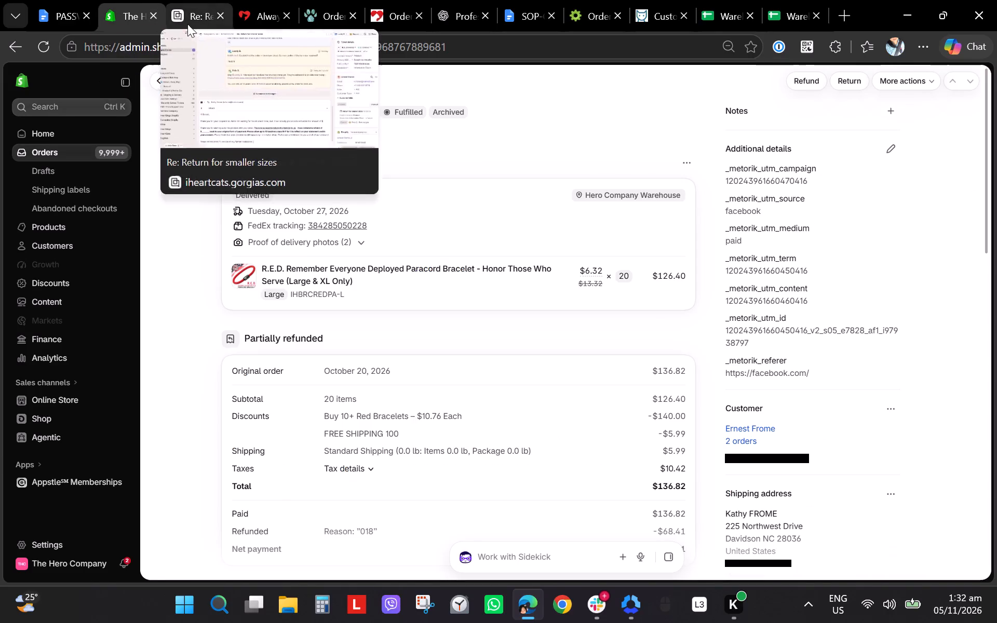
click(190, 17)
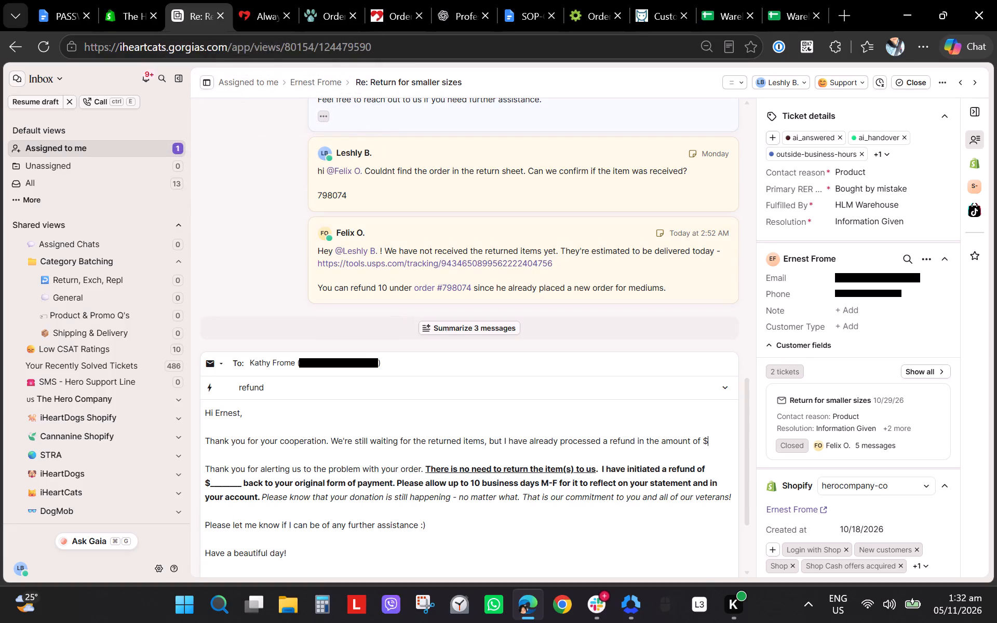
scroll(628, 463, right, 1)
click(628, 463)
text(68.41)
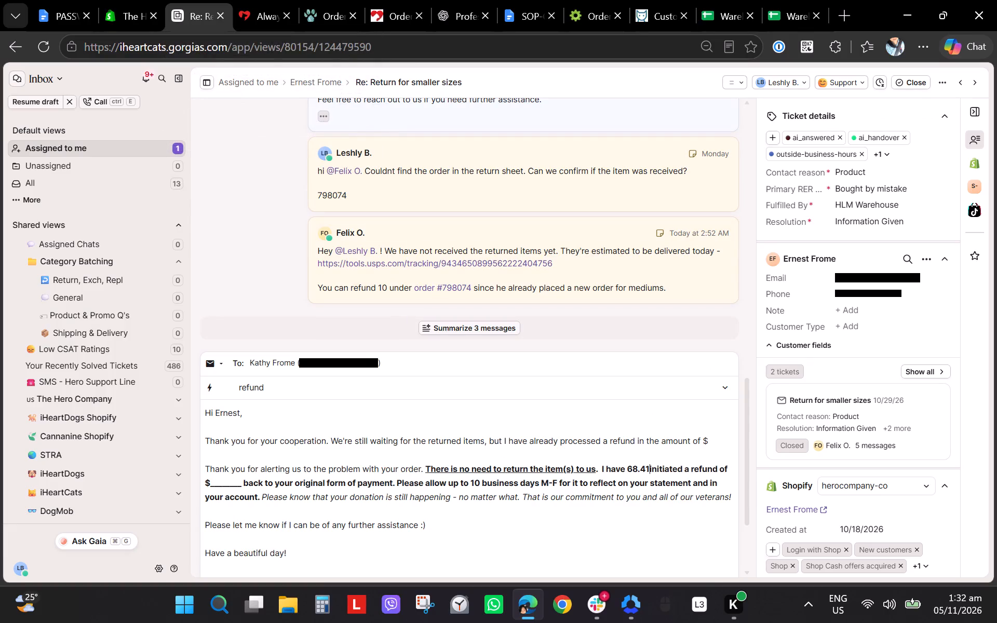
click(718, 442)
text(68.41 pac)
key(BackSpace)
key(BackSpace)
key(BackSpace)
text(back to your original payment method.)
key(space)
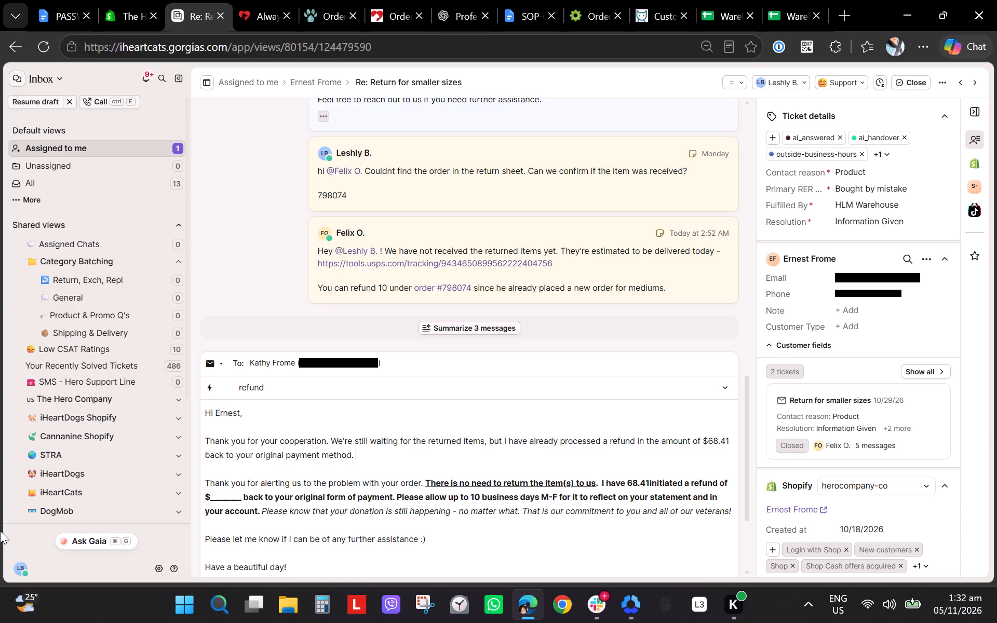
Remove the macro text from "Thank you for alerting us" through "original form of payment.", keeping the 10-business-day sentence.
key(Down)
key(Down)
key(Up)
key(Right)
key(shift+Down)
key(shift+Right)
key(shift+Right)
key(shift+Right)
key(shift+Right)
key(shift+Right)
key(shift+Right)
key(shift+Right)
key(shift+Right)
key(shift+Right)
key(shift+Right)
key(shift+Right)
key(shift+Right)
key(shift+Right)
key(shift+Right)
key(shift+Right)
key(shift+Right)
key(shift+Right)
key(shift+Right)
key(shift+Right)
key(shift+Right)
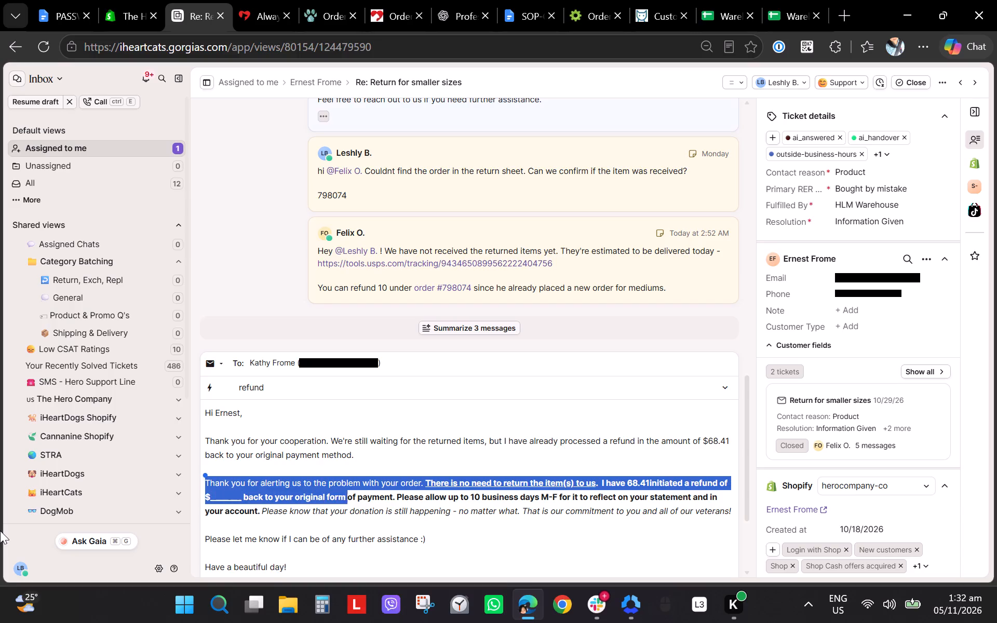
key(ctrl+x)
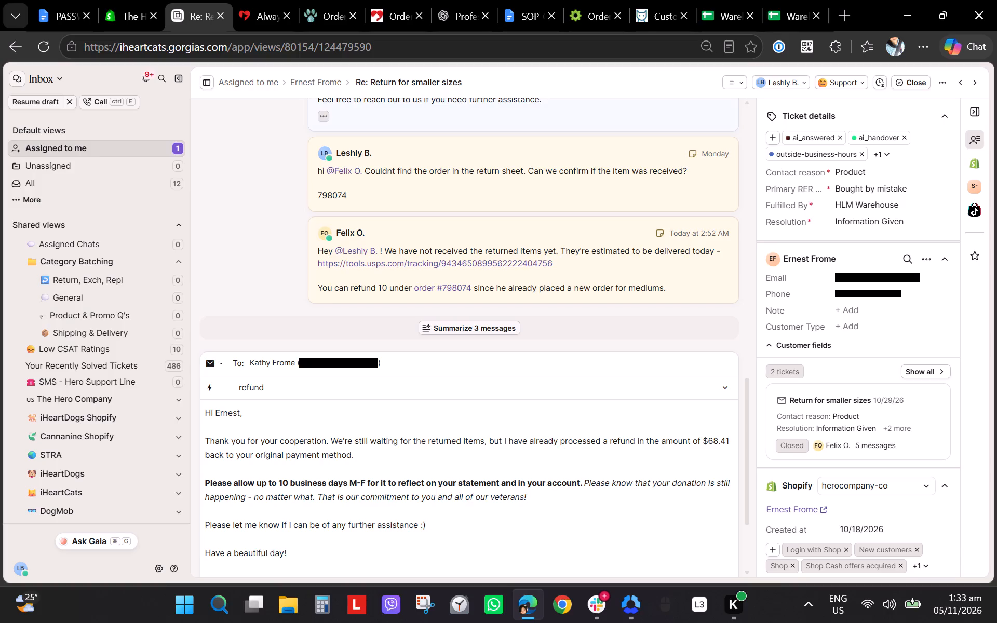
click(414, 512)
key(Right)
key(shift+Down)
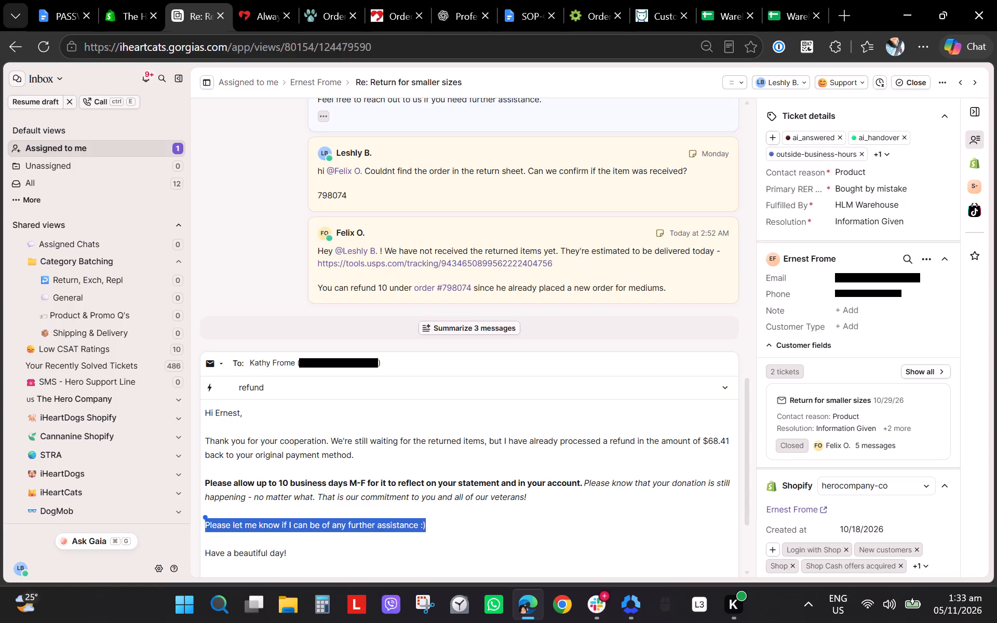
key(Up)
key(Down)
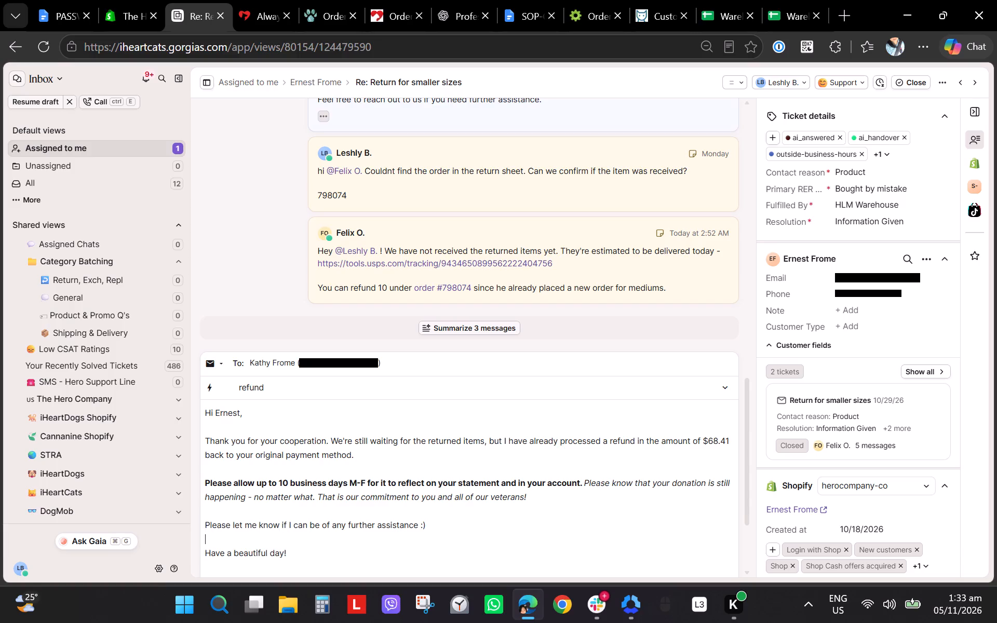
Remove the line "Please let me know if I can be of any further assistance :)" from the reply, keeping "Have a beautiful day!".
key(Up)
key(Up)
key(Down)
key(shift+Down)
key(ctrl+x)
key(shift+Down)
key(ctrl+x)
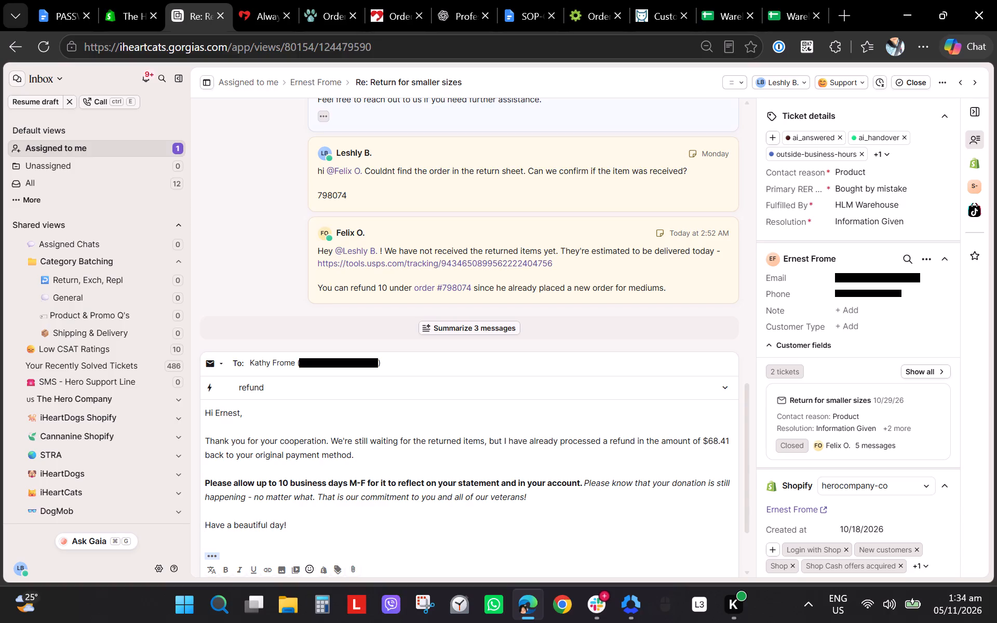
Open Facebook in a new browser tab.
click(841, 20)
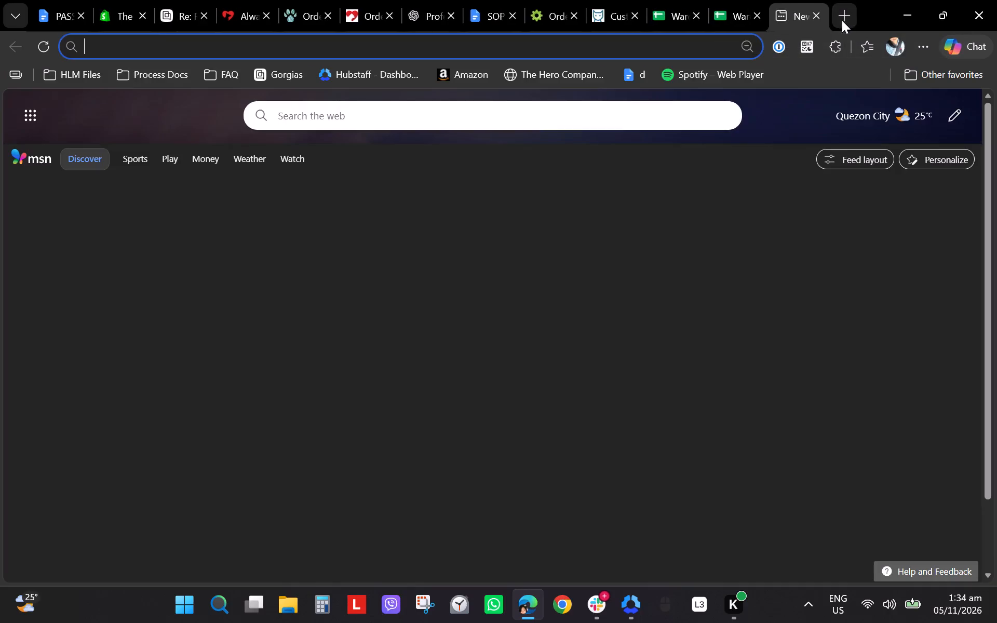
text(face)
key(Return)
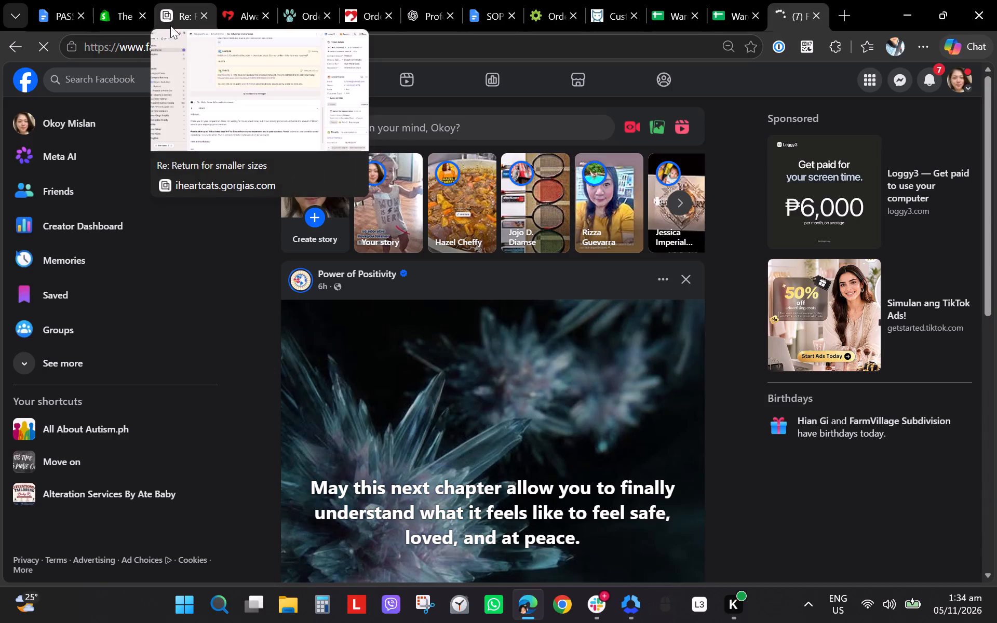
Set the Resolution field of the "Return for smaller sizes" ticket in Gorgias to Issued refund.
click(170, 17)
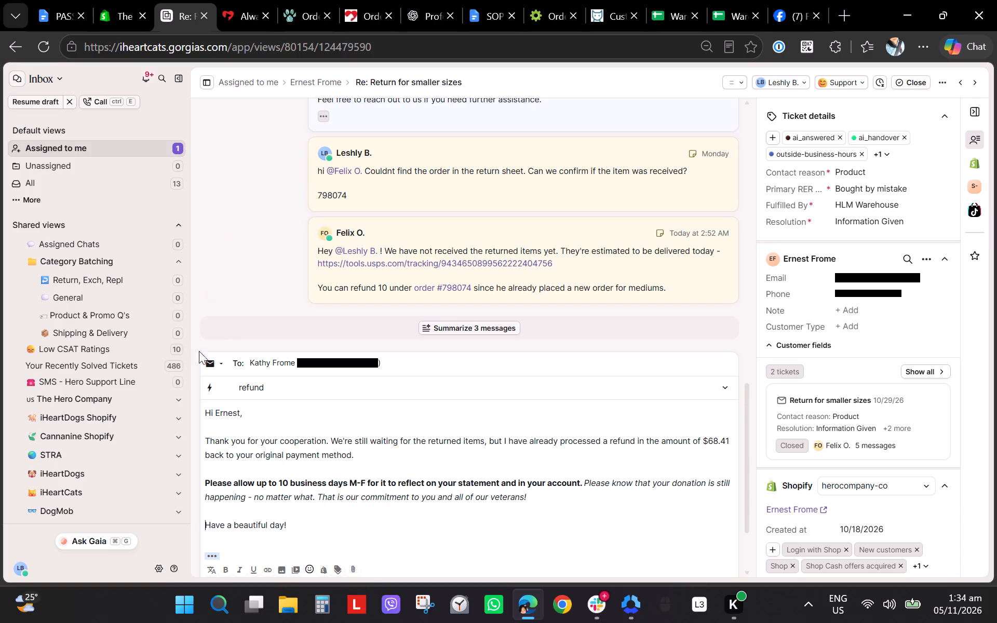
scroll(429, 462, down, 1)
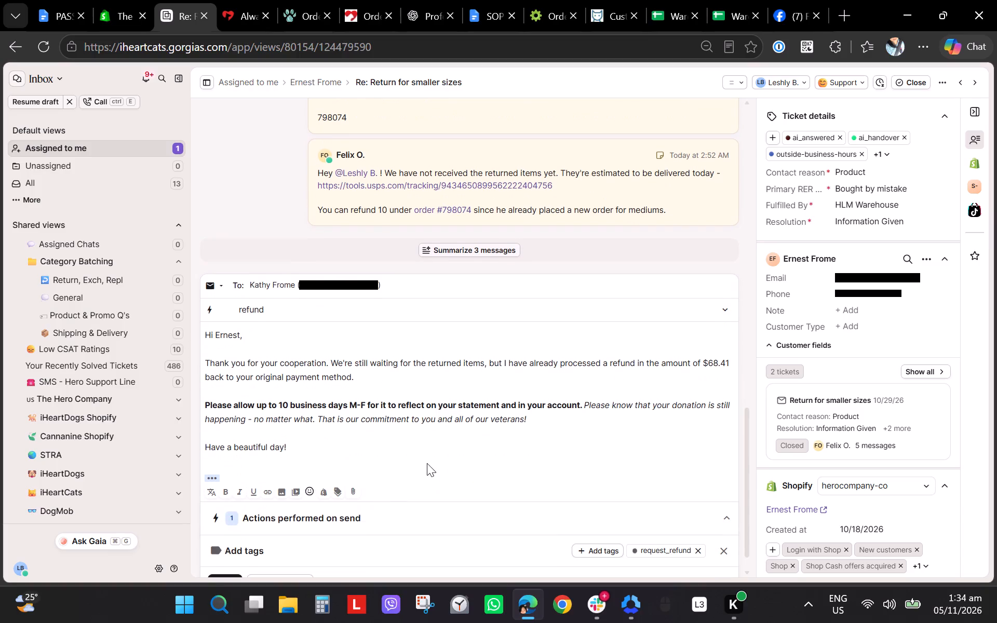
click(871, 225)
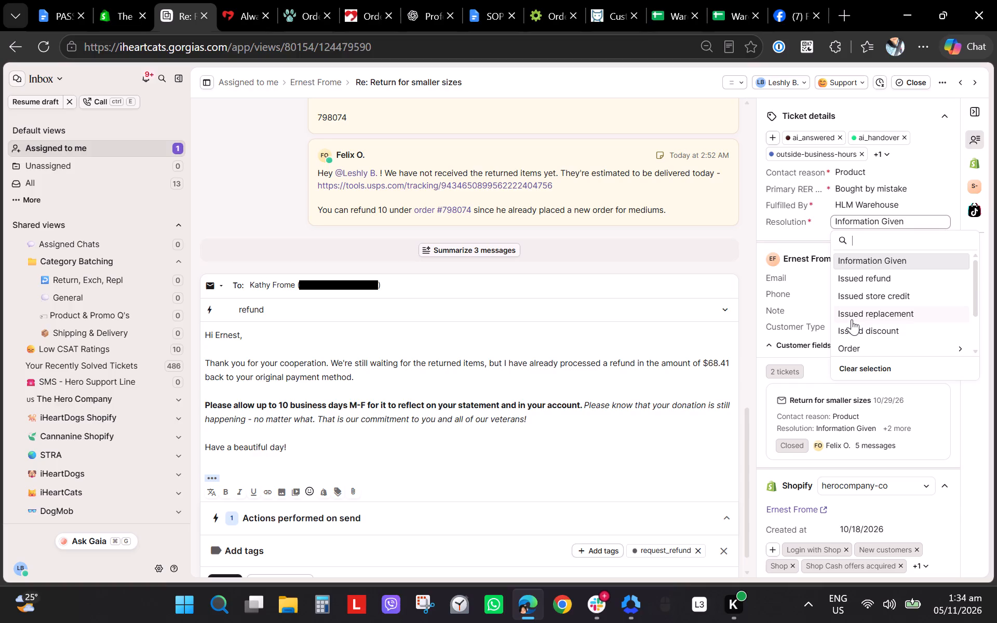
click(855, 274)
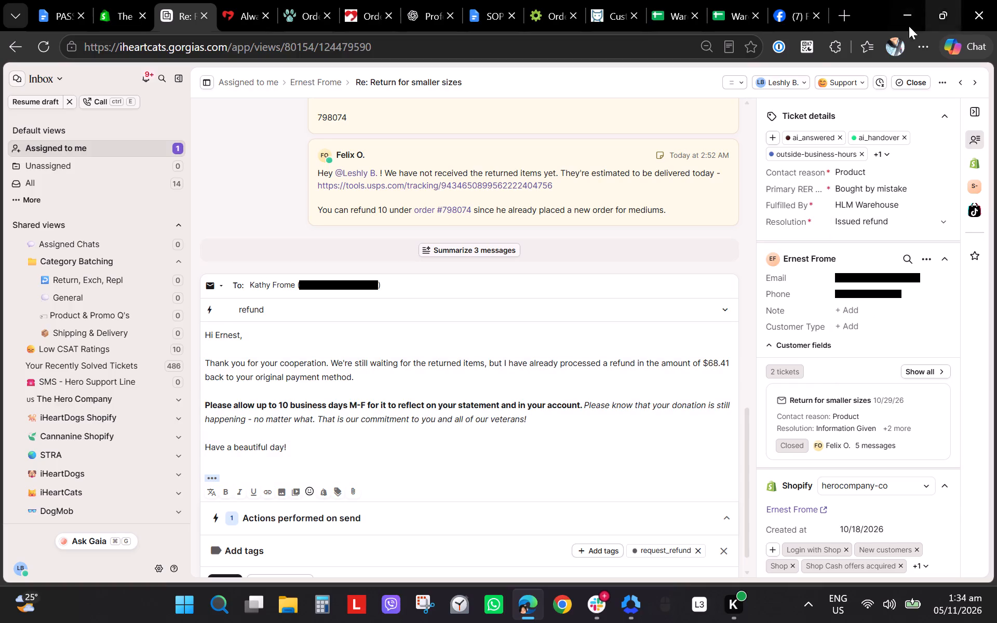
Back on Facebook, close the open conversation and check the notifications and recent chats.
click(791, 13)
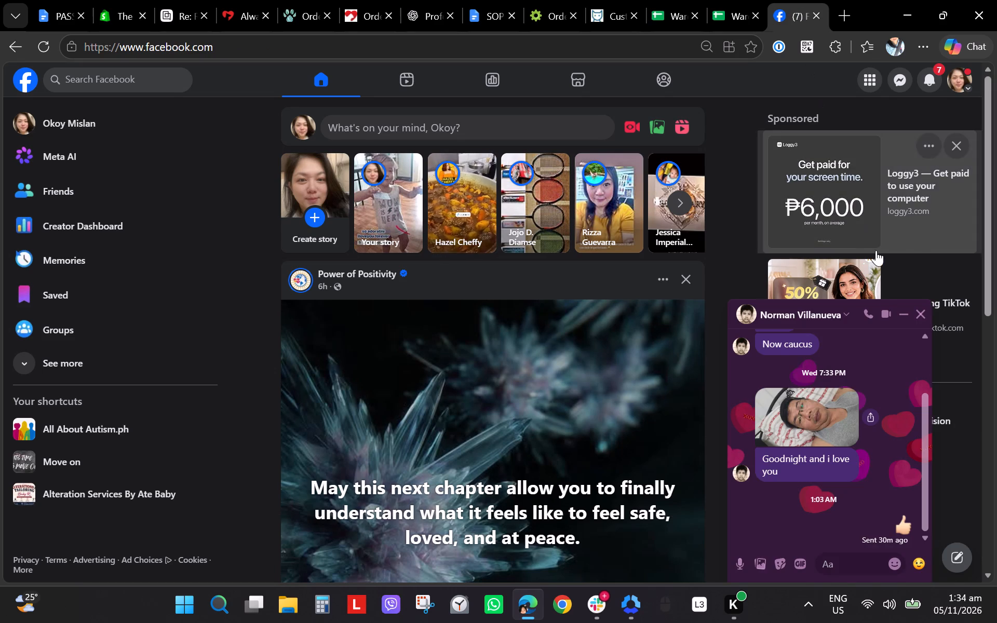
click(921, 318)
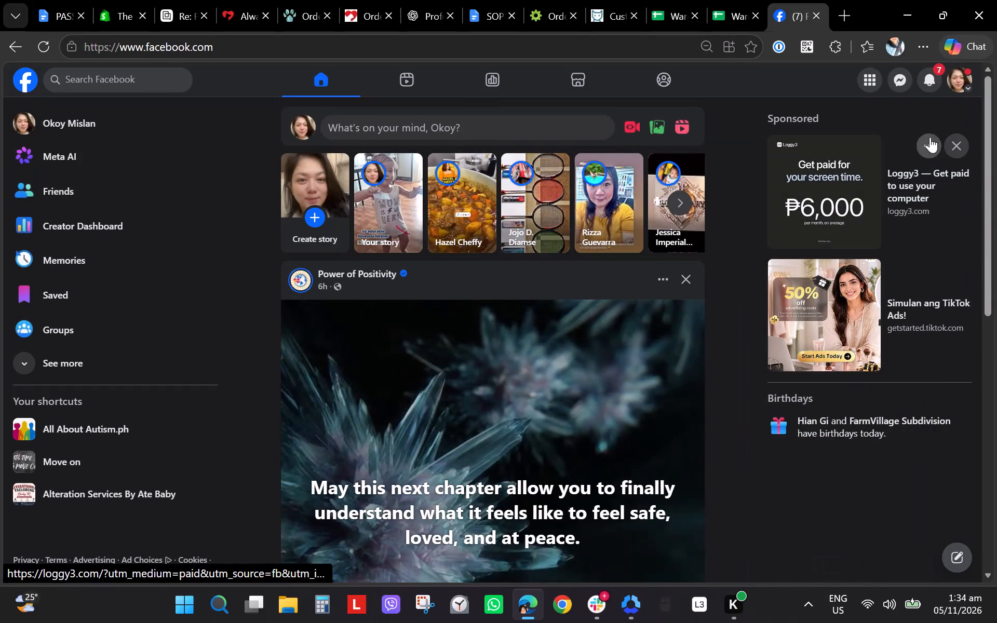
click(928, 79)
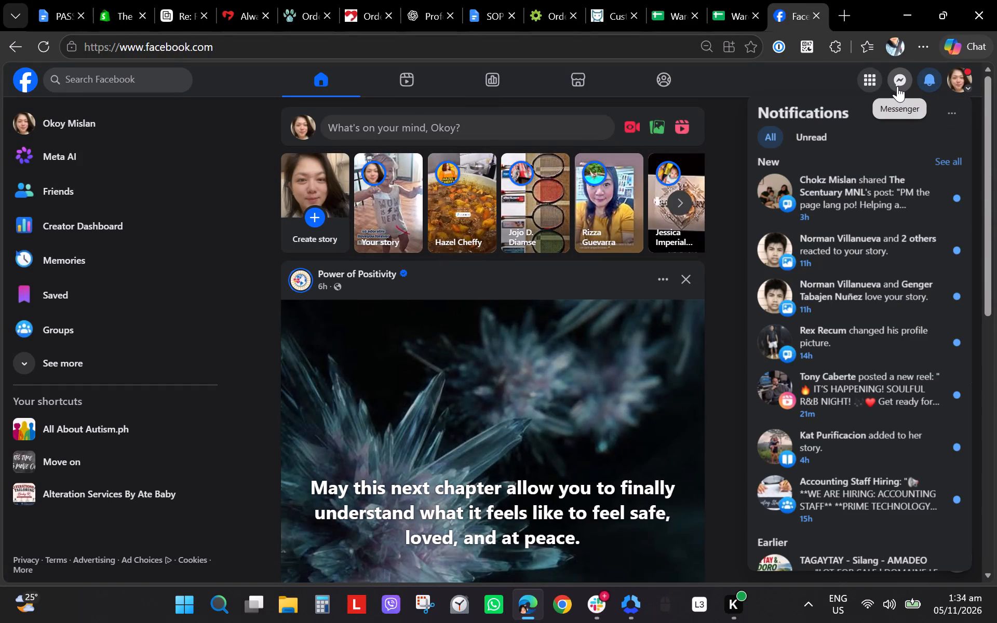
click(897, 86)
Open the notification about the shared The Scentuary MNL post, read through the post and close it.
click(927, 90)
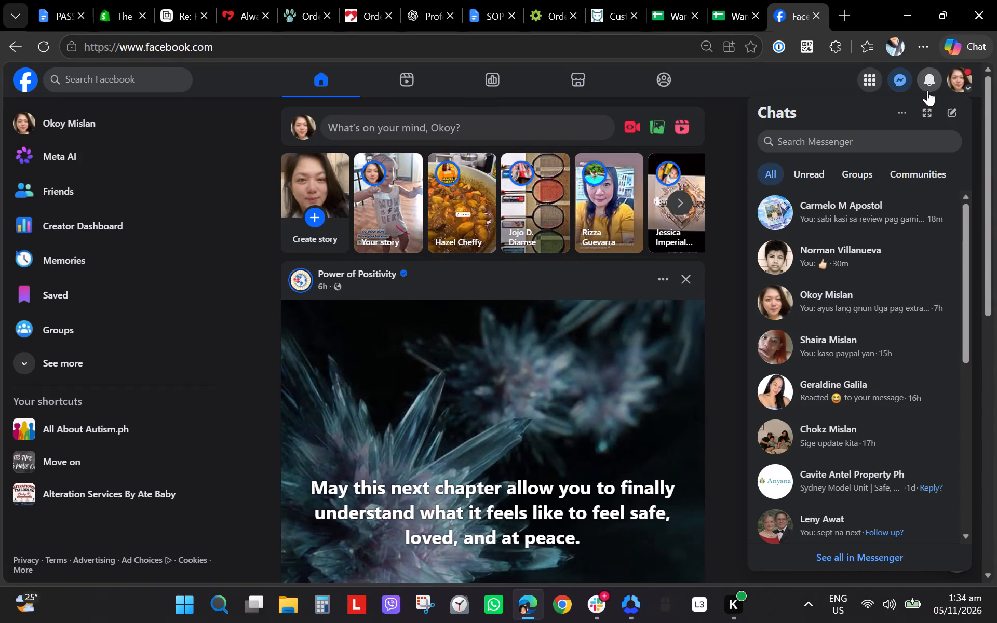
click(905, 194)
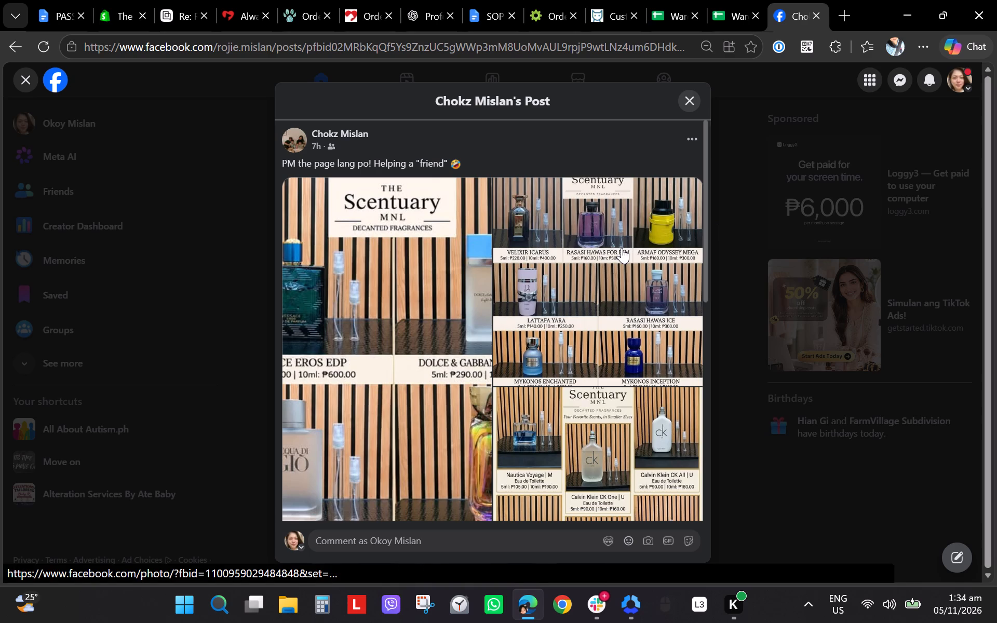
scroll(622, 248, down, 1)
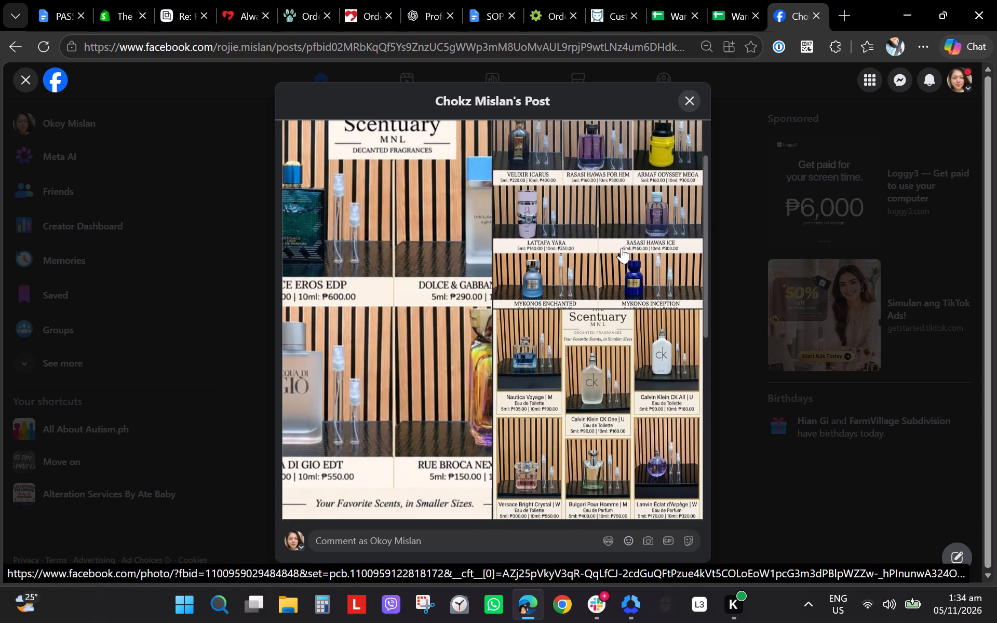
scroll(621, 250, down, 1)
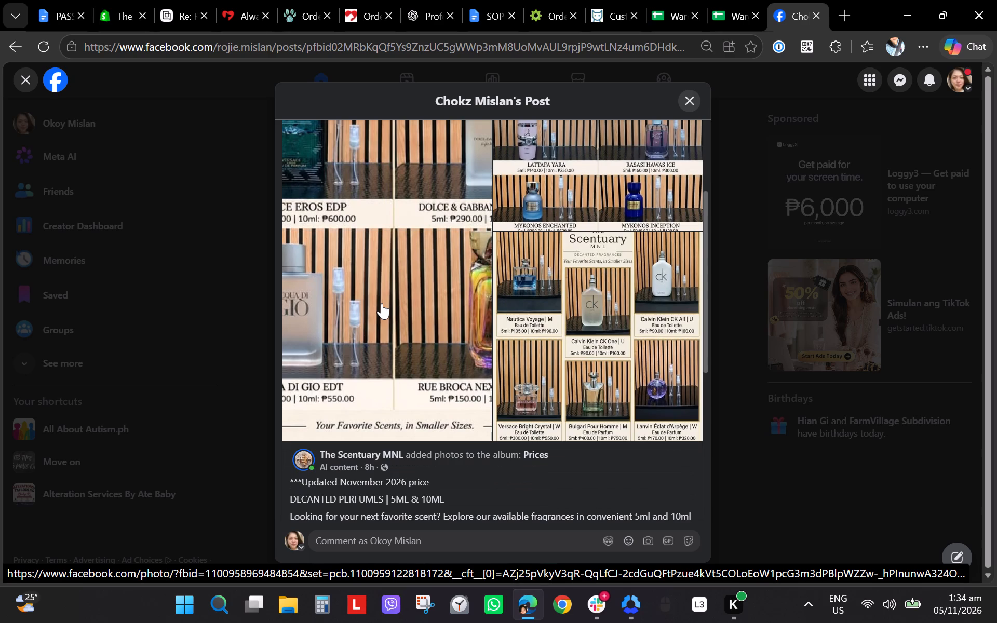
scroll(382, 304, up, 2)
scroll(382, 304, down, 5)
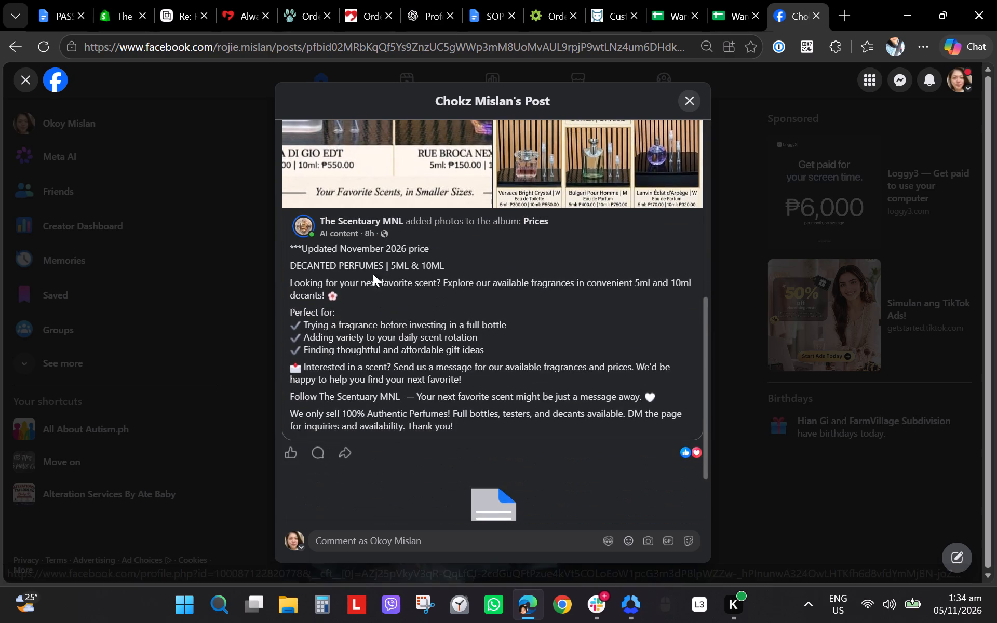
scroll(369, 262, up, 4)
click(680, 103)
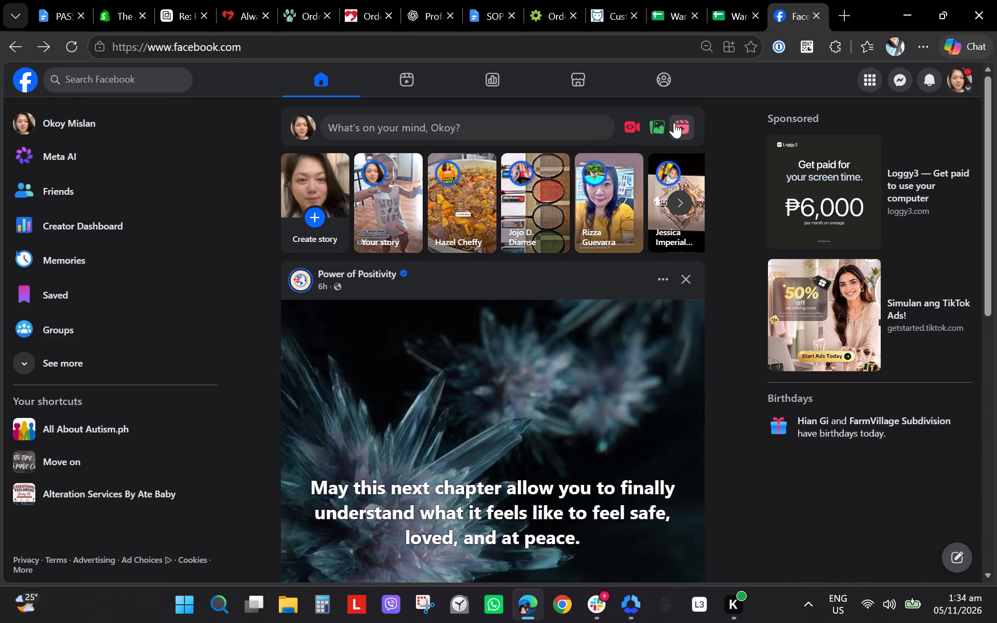
Search Facebook for "cho", open the matching friend's profile and add a Love reaction to the shared The Scentuary MNL price post.
click(897, 82)
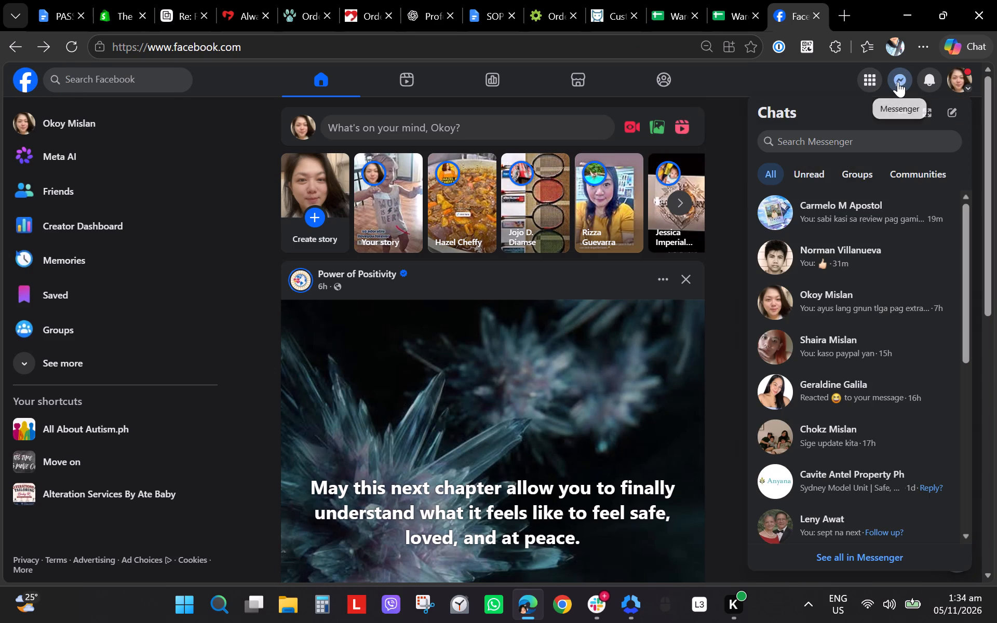
click(142, 73)
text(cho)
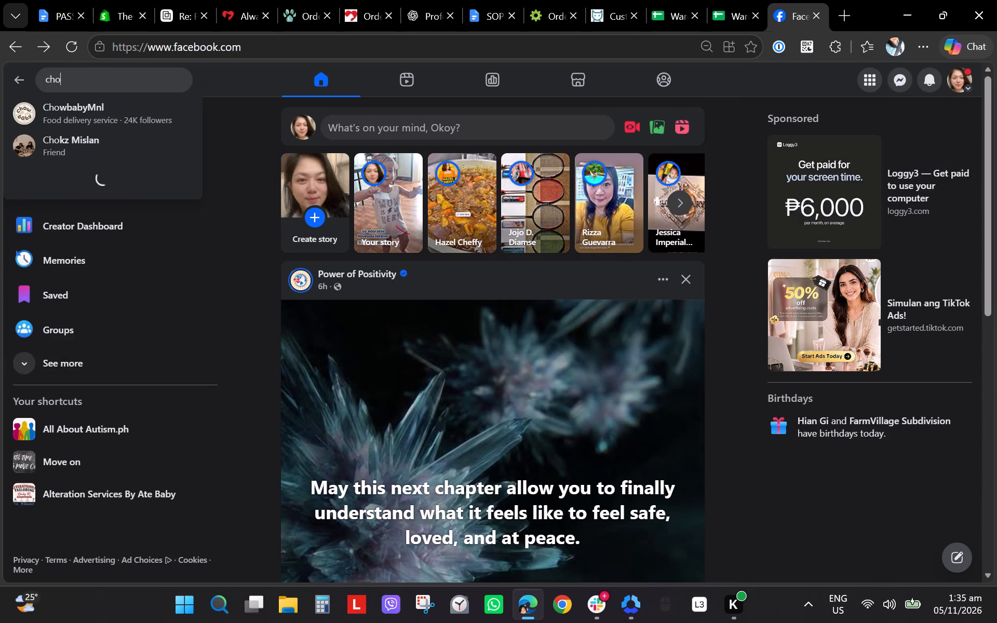
click(139, 150)
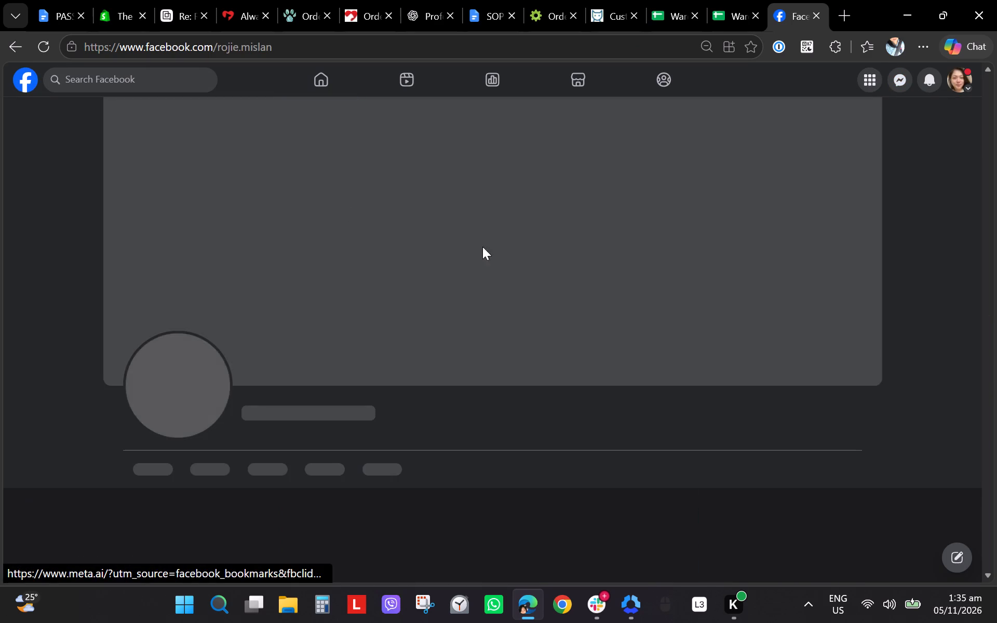
scroll(485, 253, down, 8)
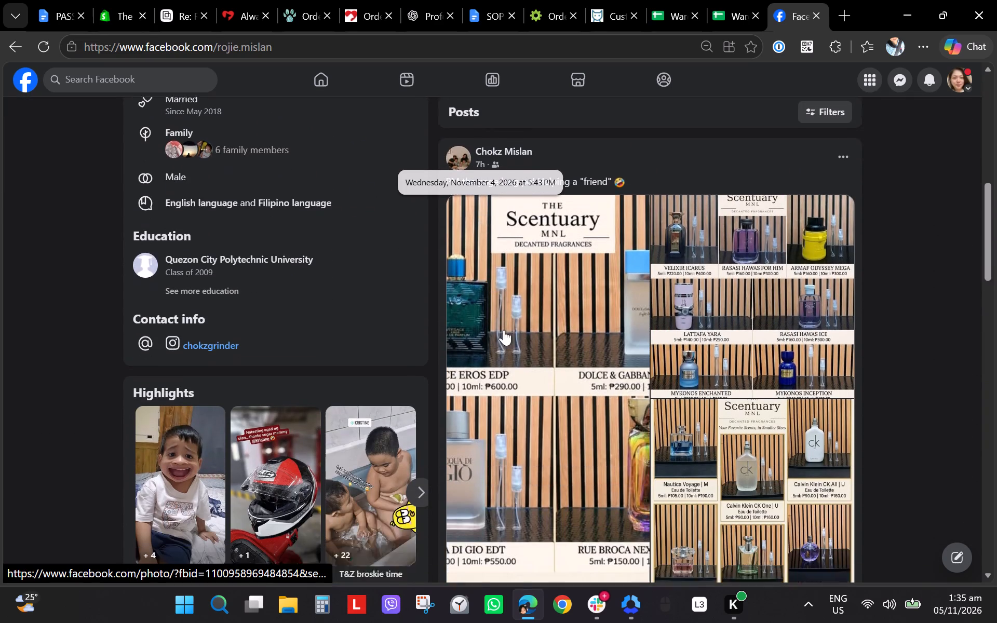
scroll(504, 330, down, 2)
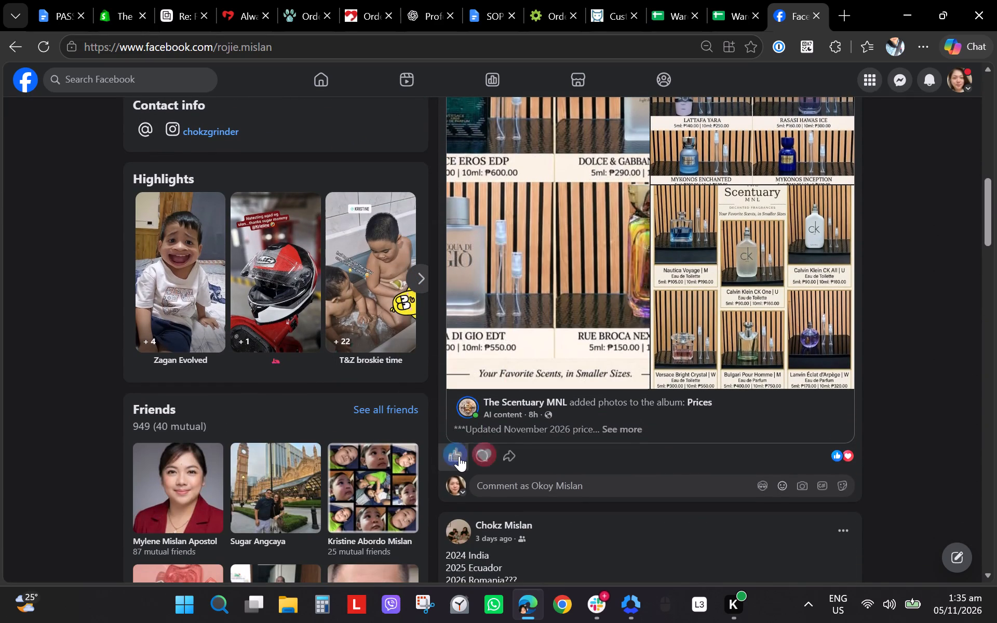
click(496, 426)
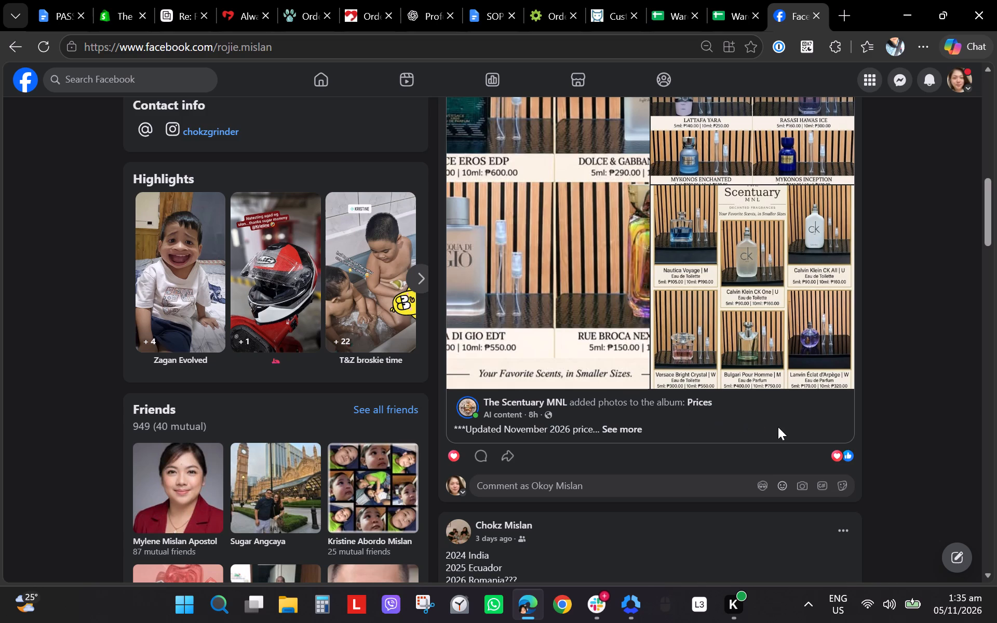
Look through the recent posts on the friend's profile.
scroll(778, 427, up, 2)
scroll(777, 429, down, 4)
scroll(777, 429, up, 3)
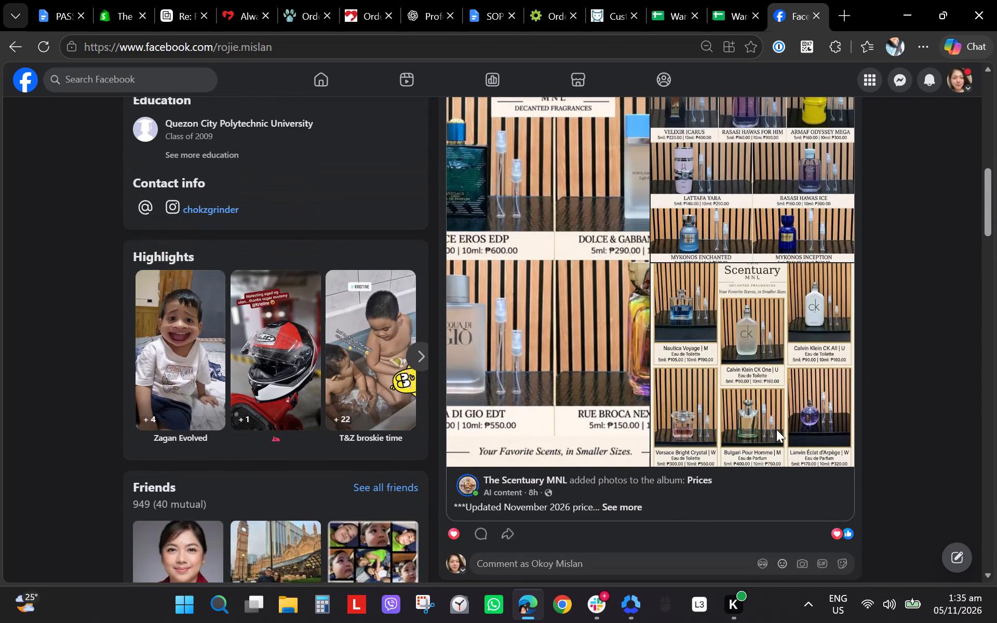
scroll(772, 435, down, 6)
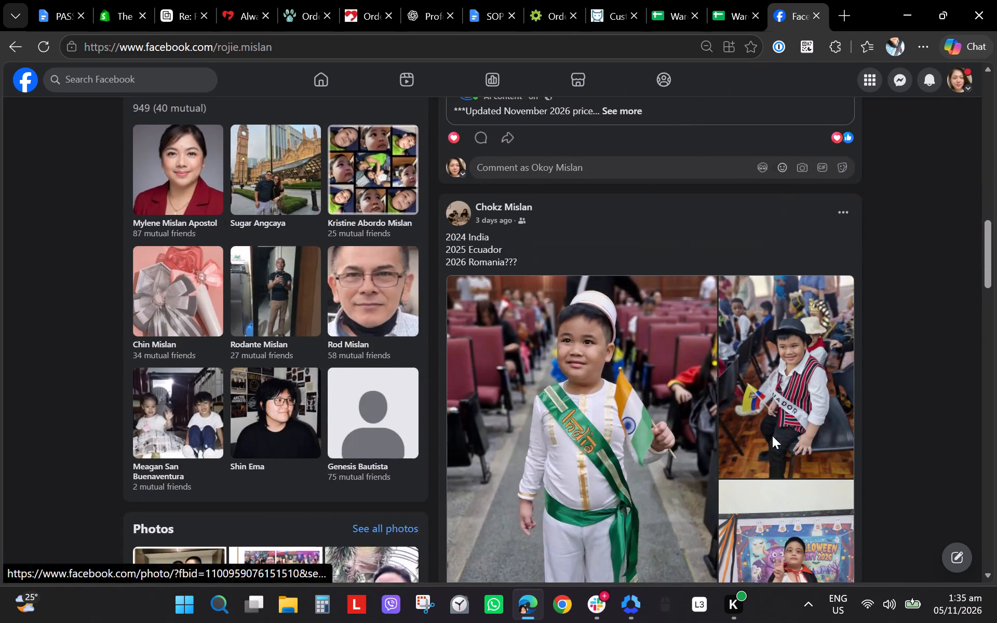
scroll(772, 436, up, 1)
scroll(771, 438, down, 15)
scroll(770, 440, up, 1)
scroll(770, 441, down, 4)
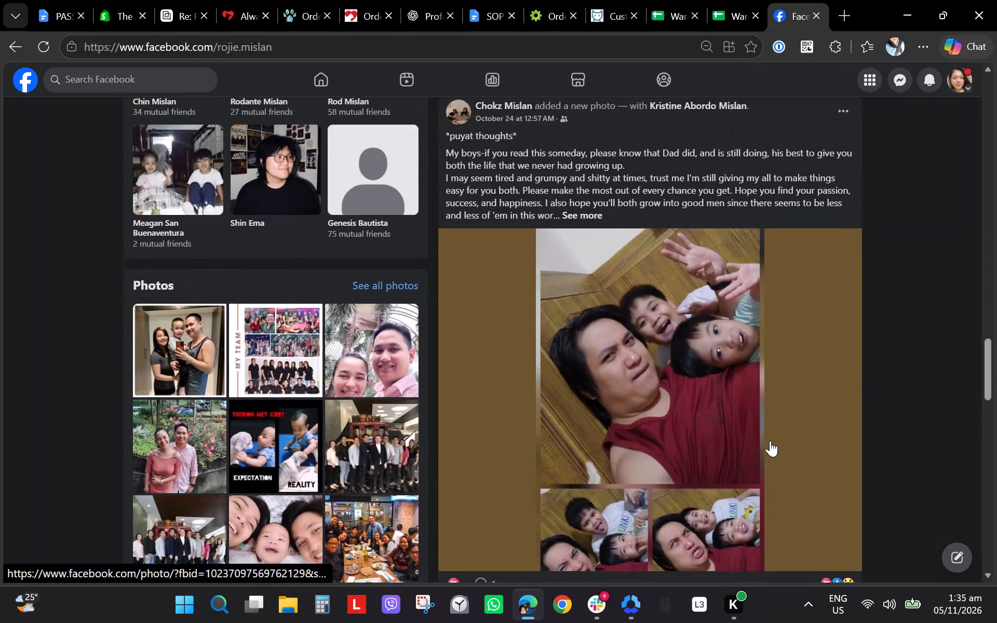
scroll(770, 441, up, 20)
scroll(770, 441, up, 4)
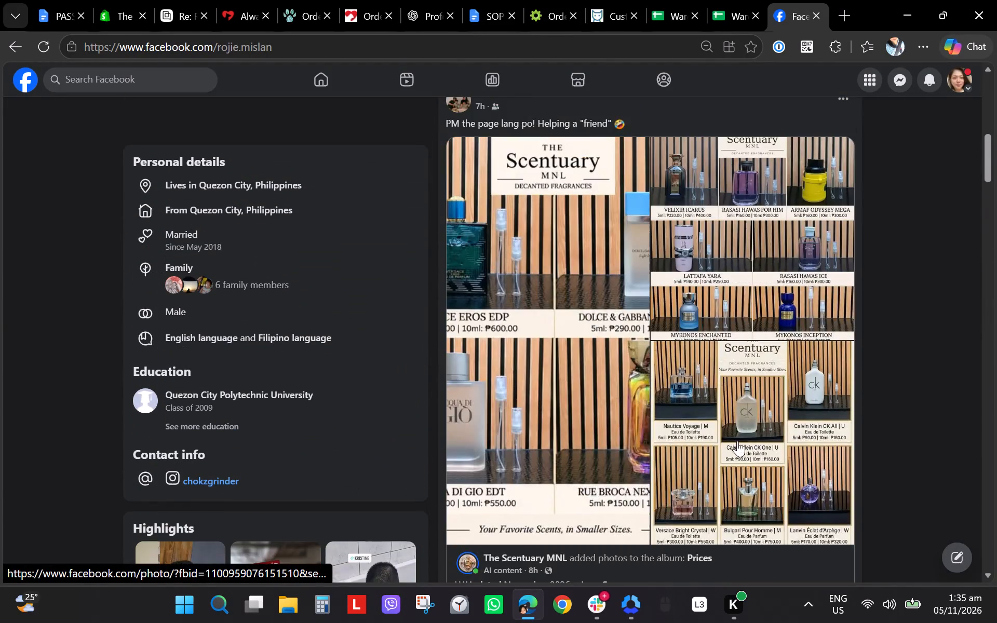
scroll(716, 443, up, 6)
scroll(519, 562, down, 2)
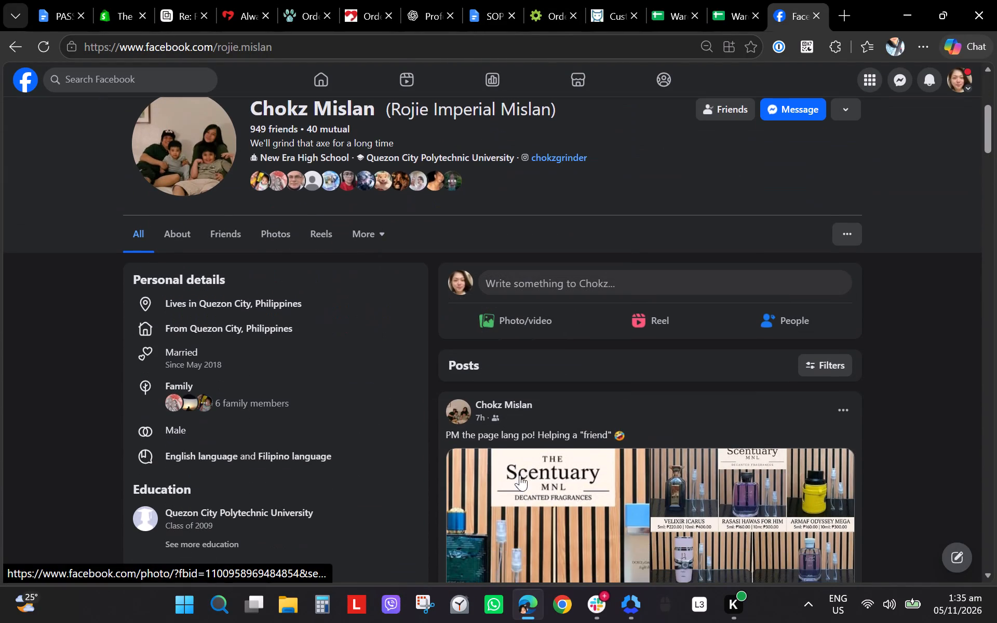
scroll(526, 446, down, 2)
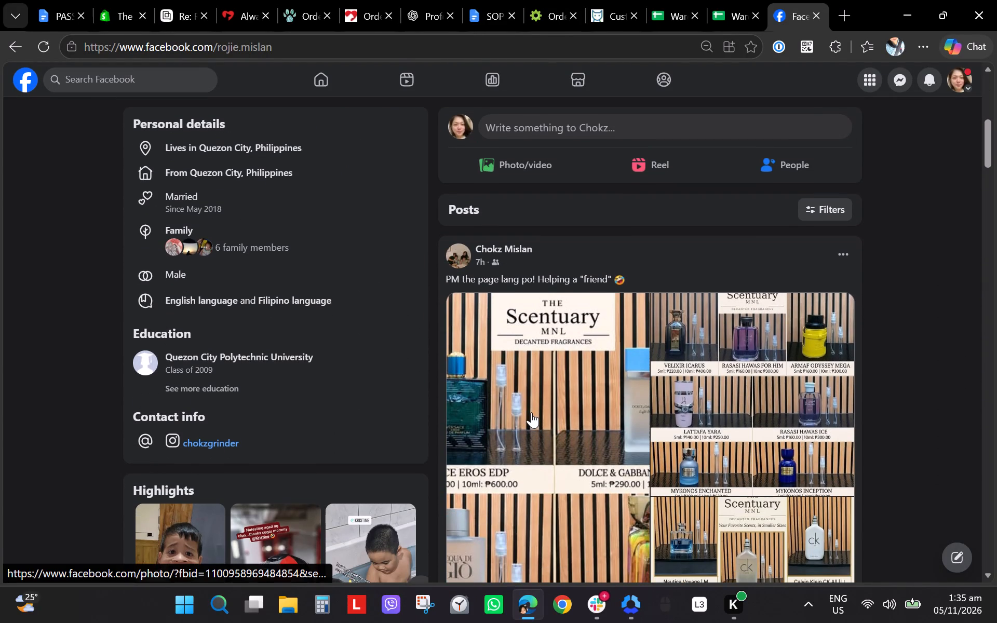
scroll(531, 411, down, 5)
scroll(531, 411, up, 7)
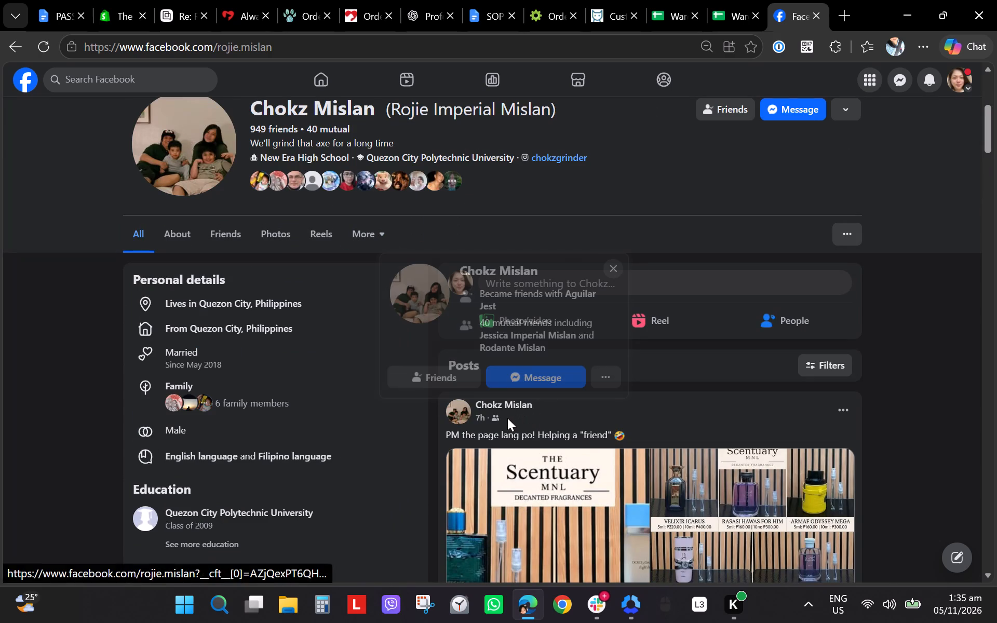
Open The Scentuary MNL page from the shared post and like its updated November 2026 price post.
scroll(567, 425, down, 5)
click(548, 479)
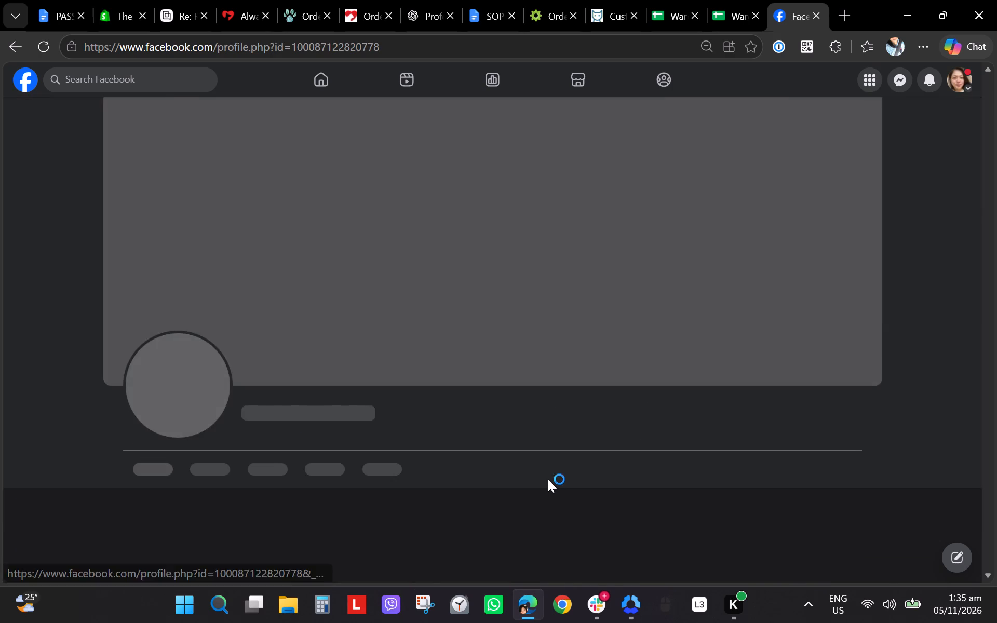
scroll(547, 479, down, 9)
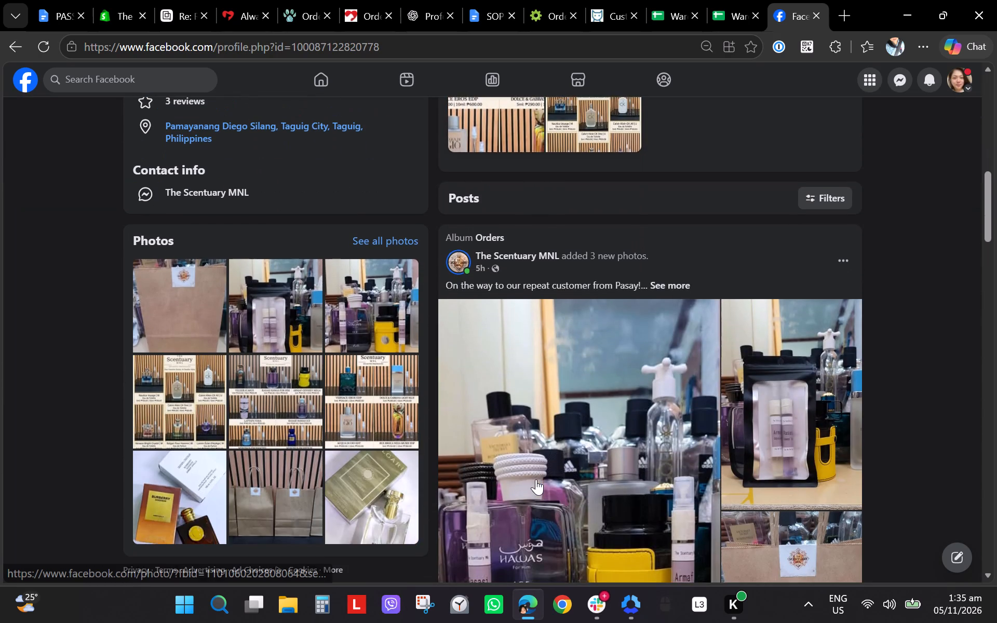
scroll(536, 479, down, 8)
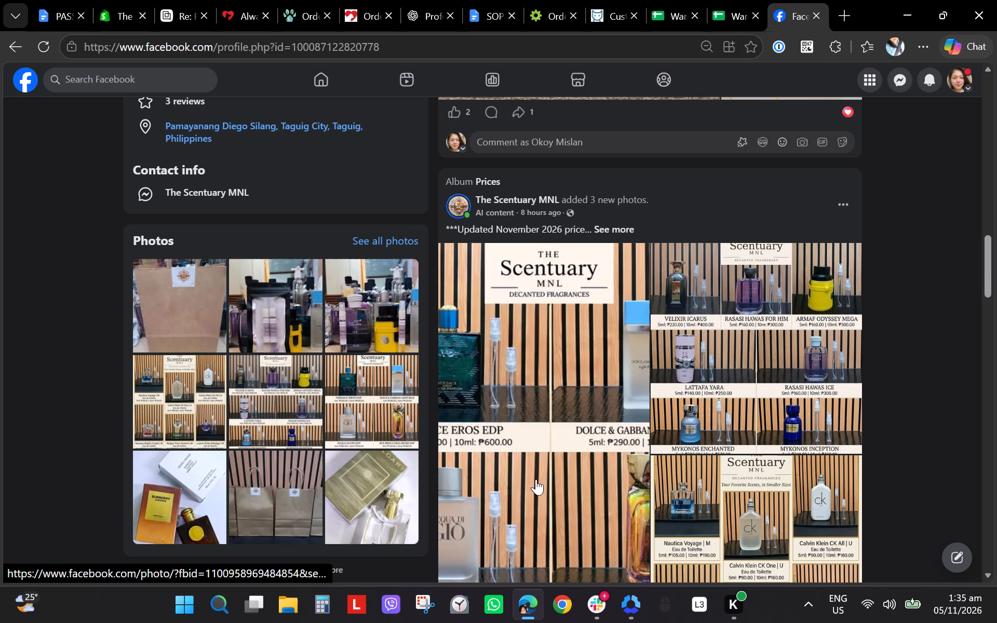
scroll(535, 479, down, 4)
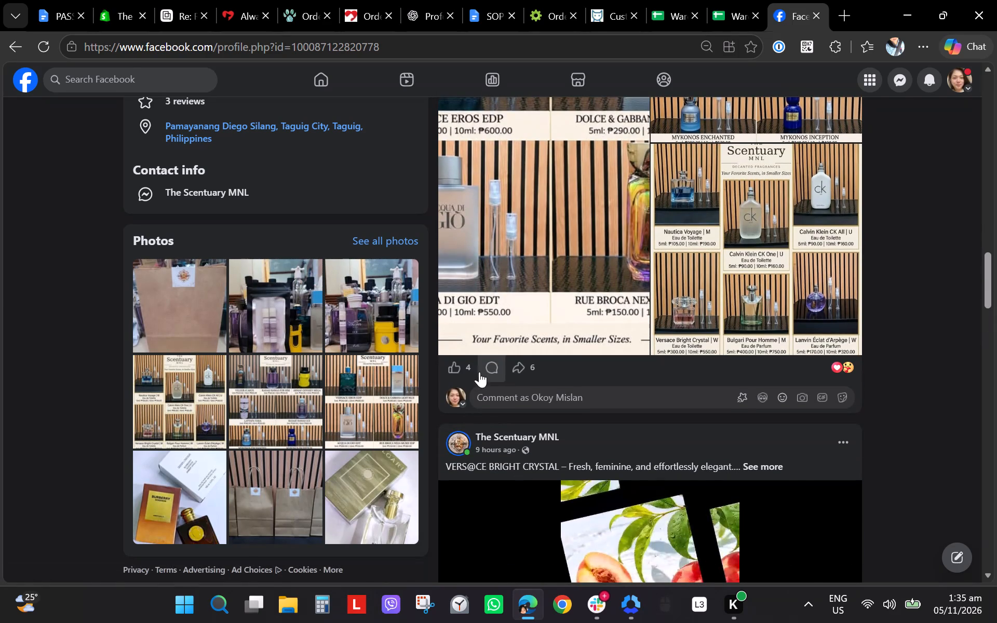
click(443, 364)
Look through the perfume and order posts further down The Scentuary MNL page.
scroll(467, 395, down, 7)
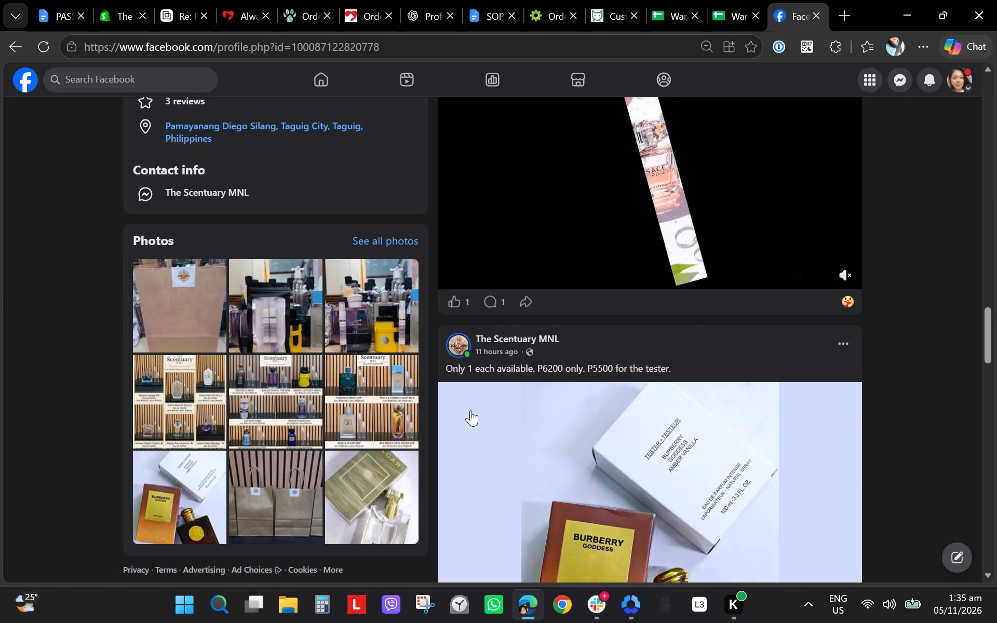
scroll(470, 411, up, 1)
scroll(470, 411, down, 10)
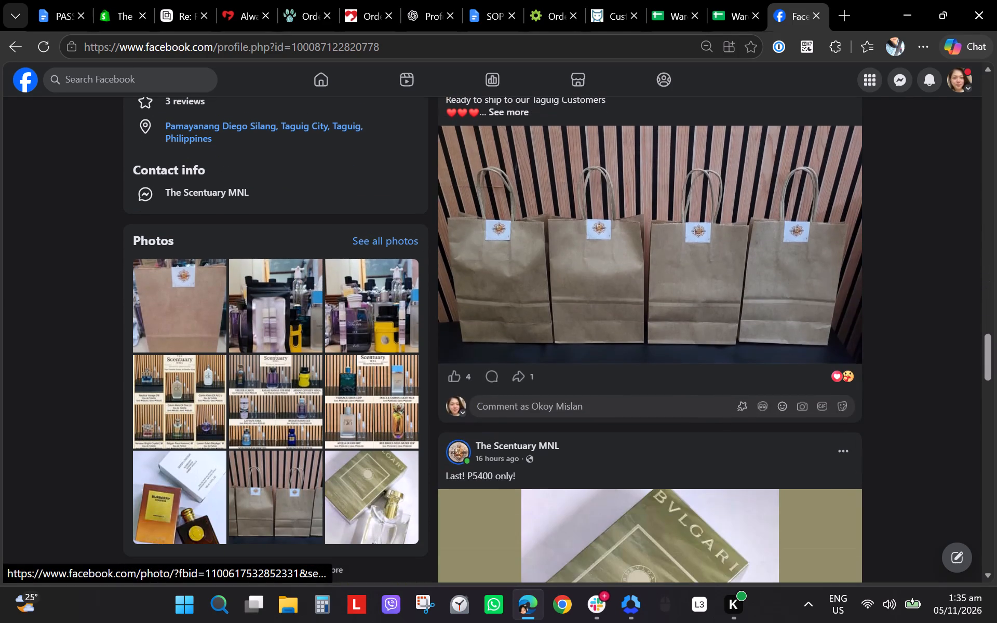
scroll(470, 412, up, 2)
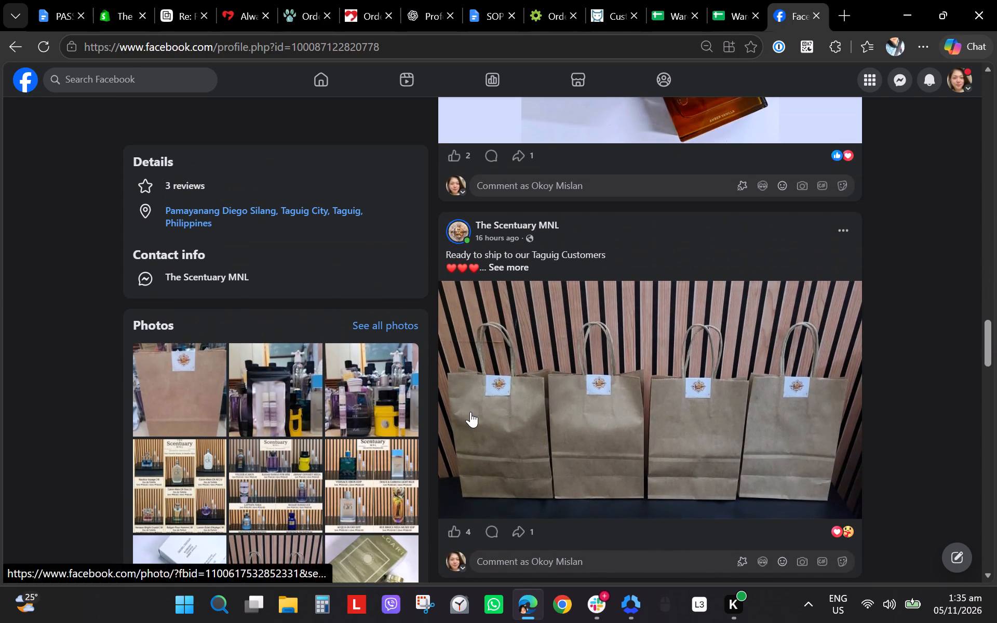
scroll(470, 412, down, 3)
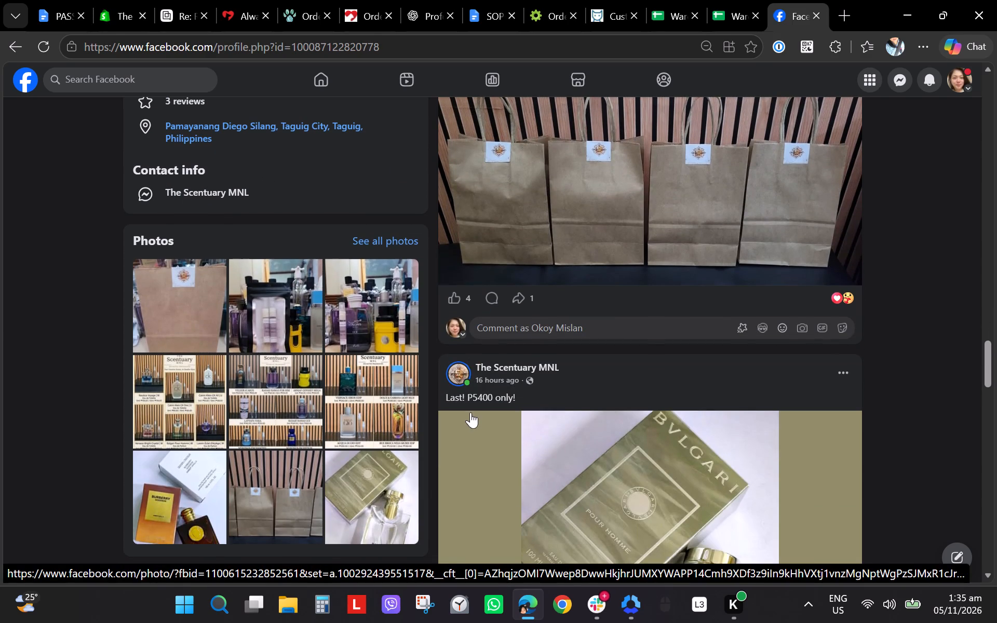
scroll(465, 322, down, 10)
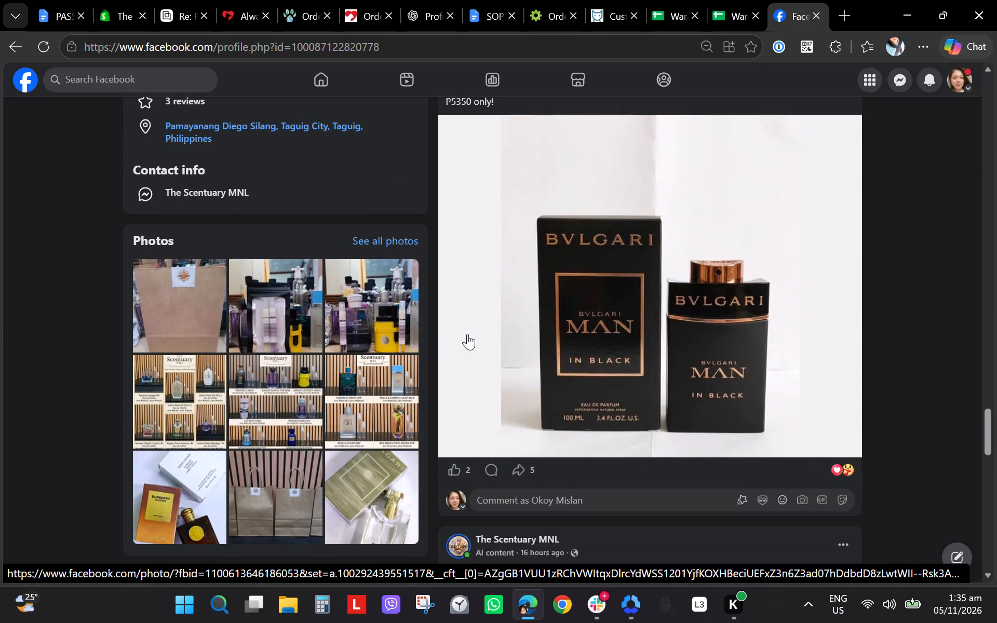
Search Facebook for "cho" and open the matching friend's profile.
click(177, 85)
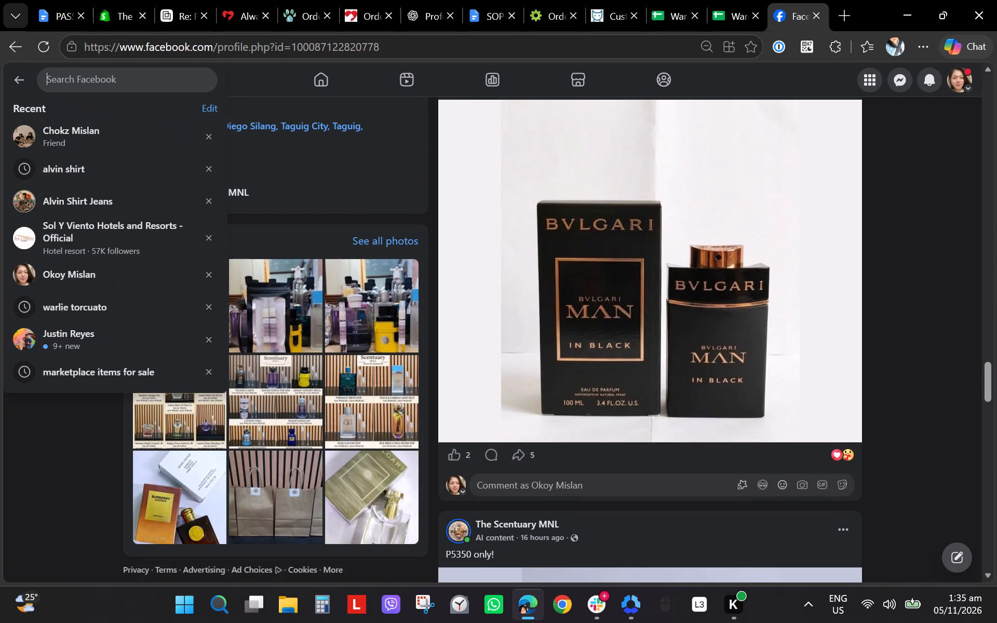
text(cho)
click(181, 160)
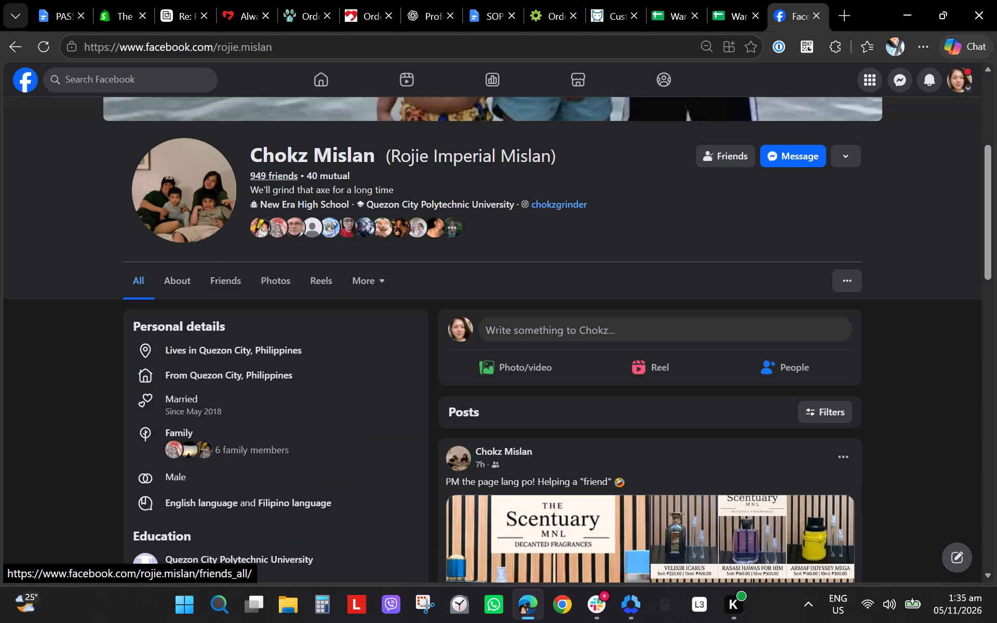
Find the shared The Scentuary MNL reunion souvenir post on the friend's profile, view its photo and close it.
scroll(521, 274, down, 7)
scroll(532, 294, down, 20)
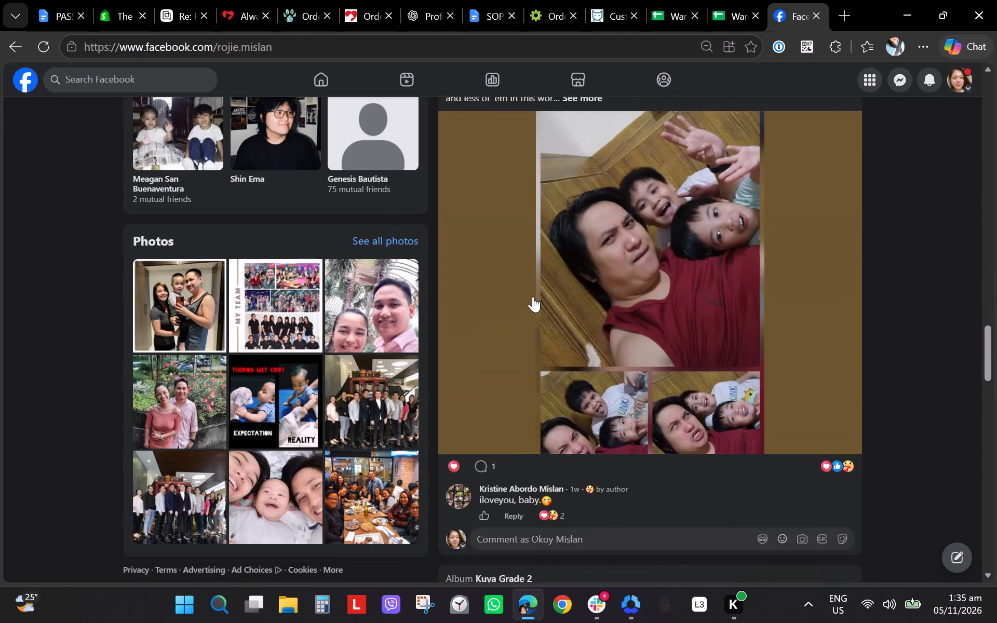
scroll(533, 296, down, 15)
scroll(533, 297, up, 3)
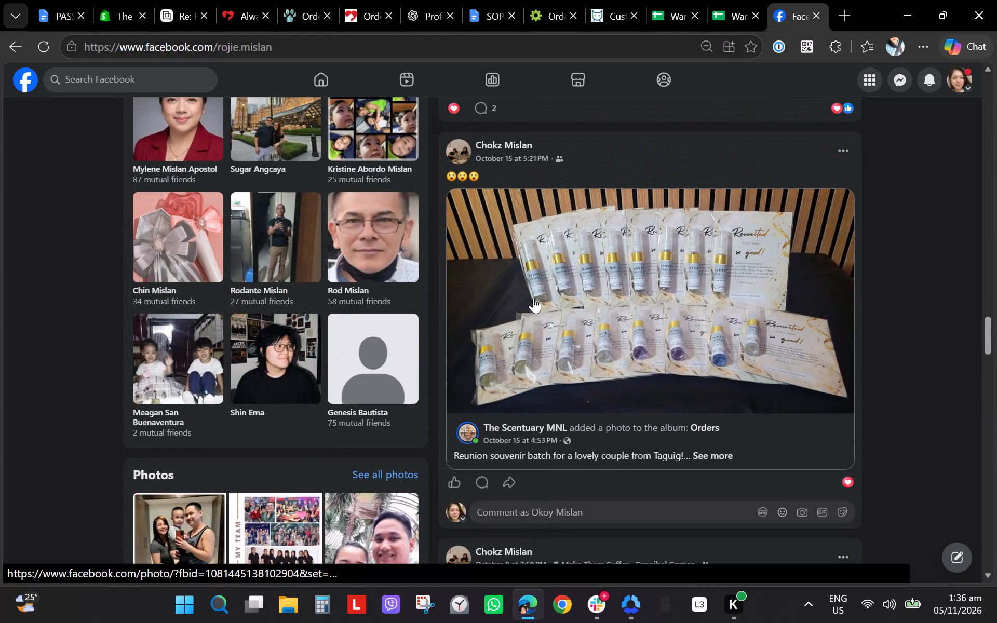
click(533, 297)
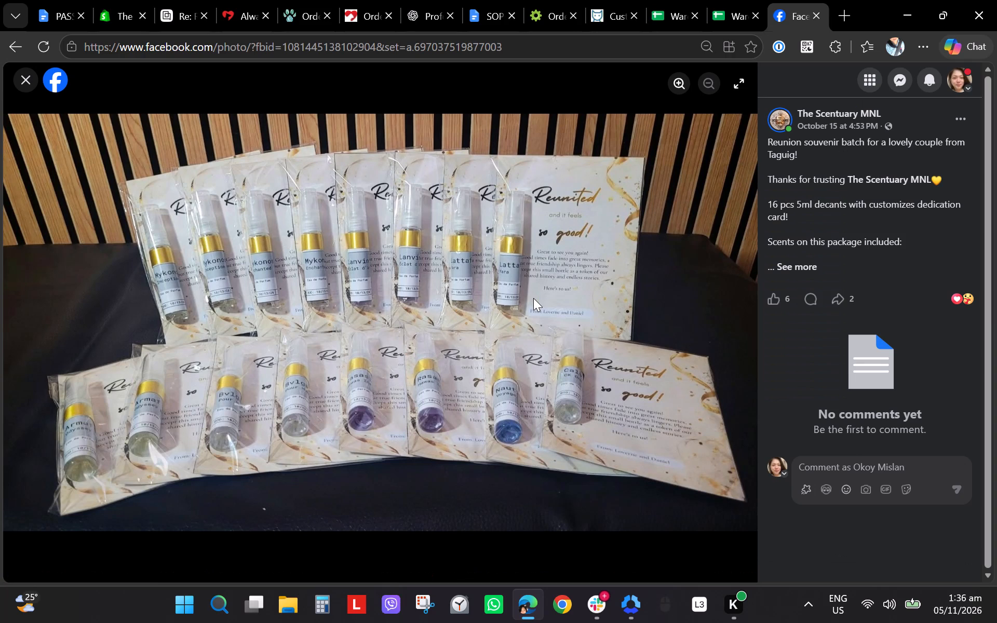
click(31, 81)
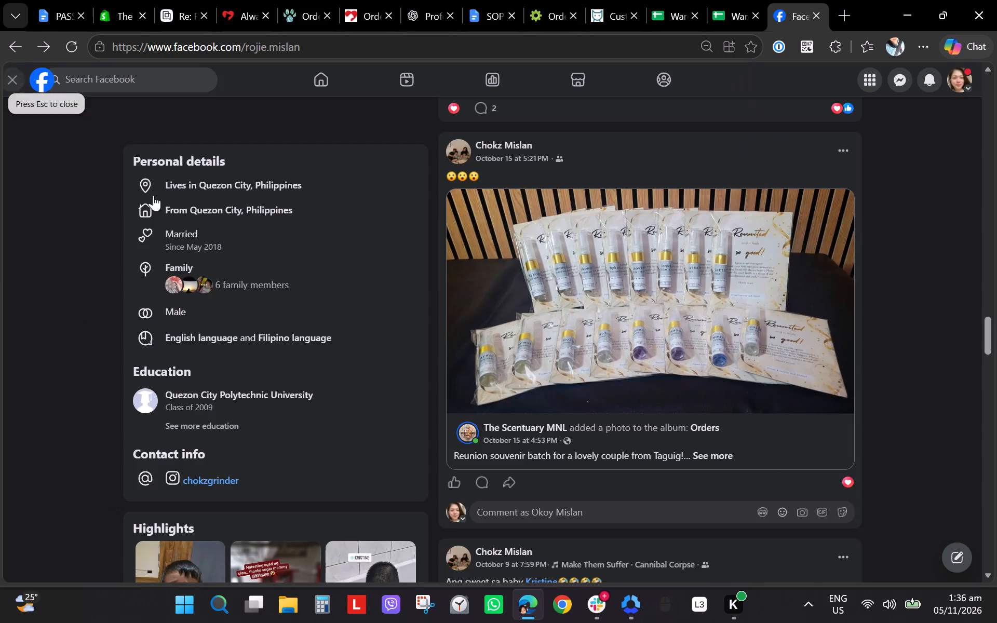
Look through the older posts on the friend's profile and close the Facebook page.
scroll(324, 364, down, 6)
scroll(429, 441, down, 12)
scroll(446, 440, up, 1)
scroll(446, 440, down, 4)
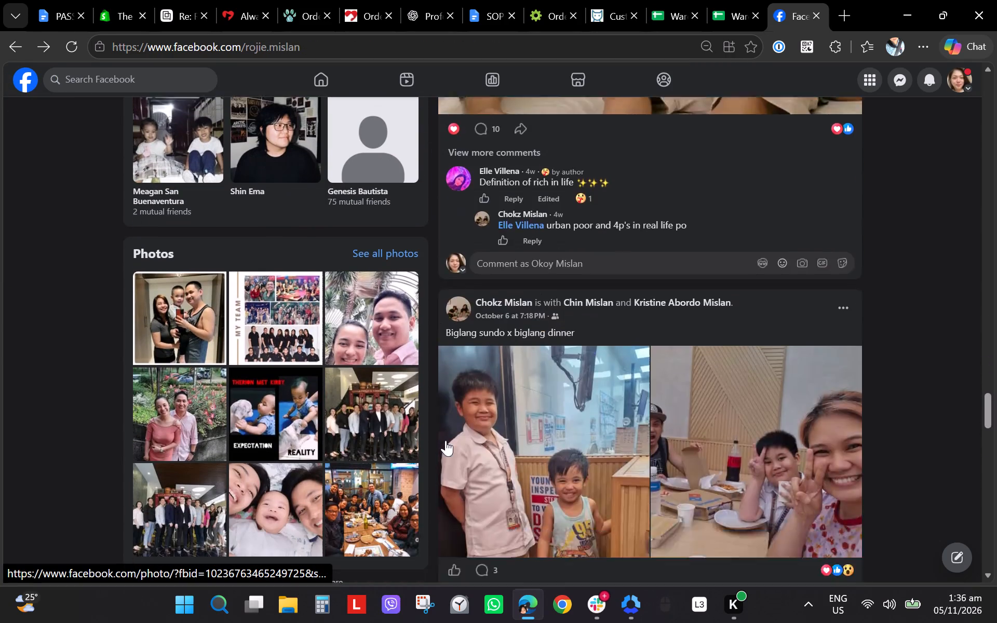
scroll(446, 440, down, 20)
scroll(446, 440, down, 3)
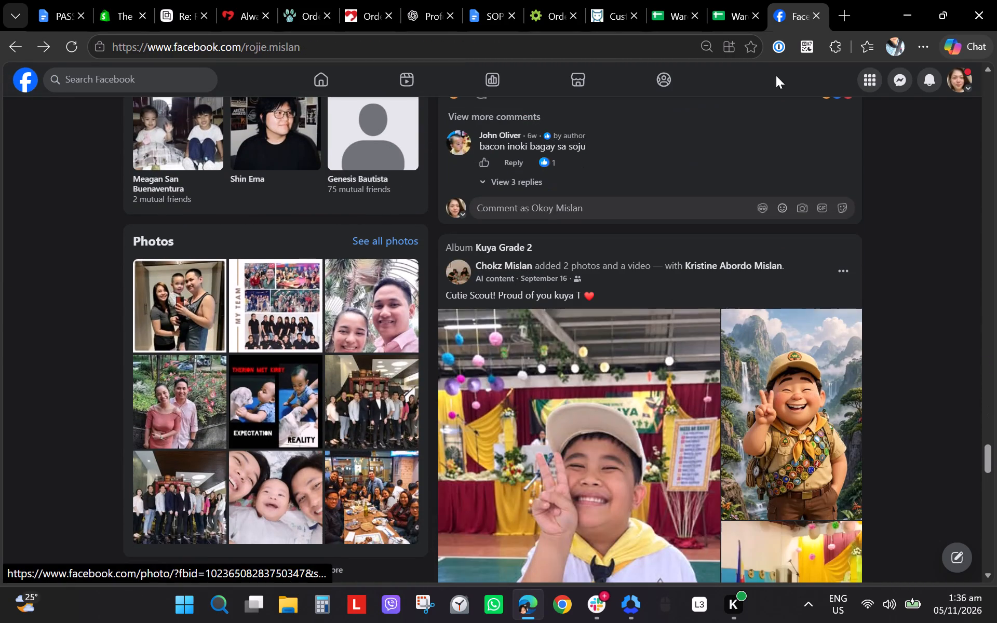
click(815, 12)
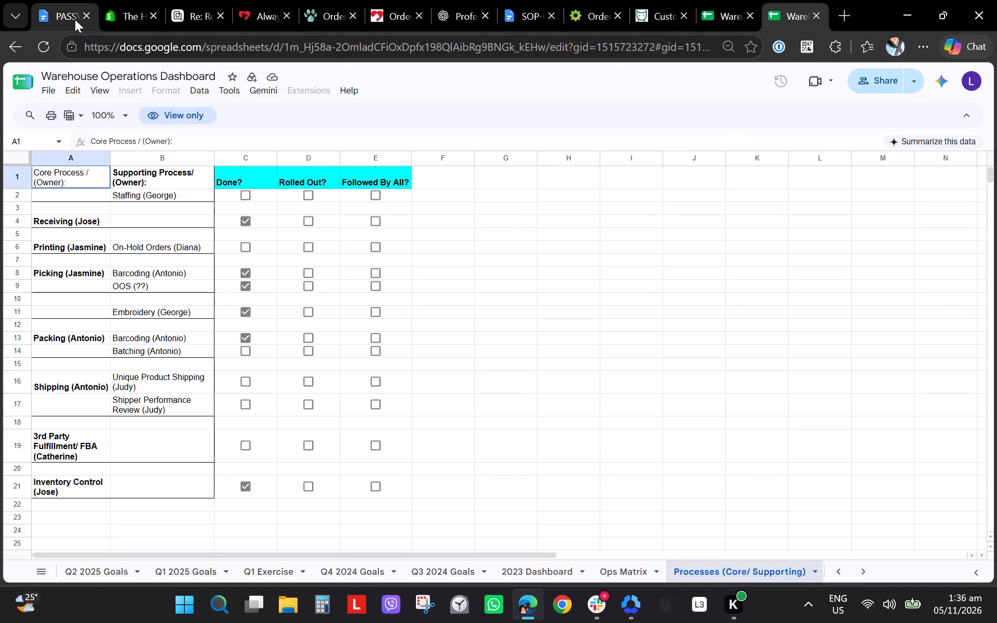
Return to the "Re: Return for smaller sizes" ticket in Gorgias, send the drafted $68.41 refund reply and close the ticket.
click(176, 24)
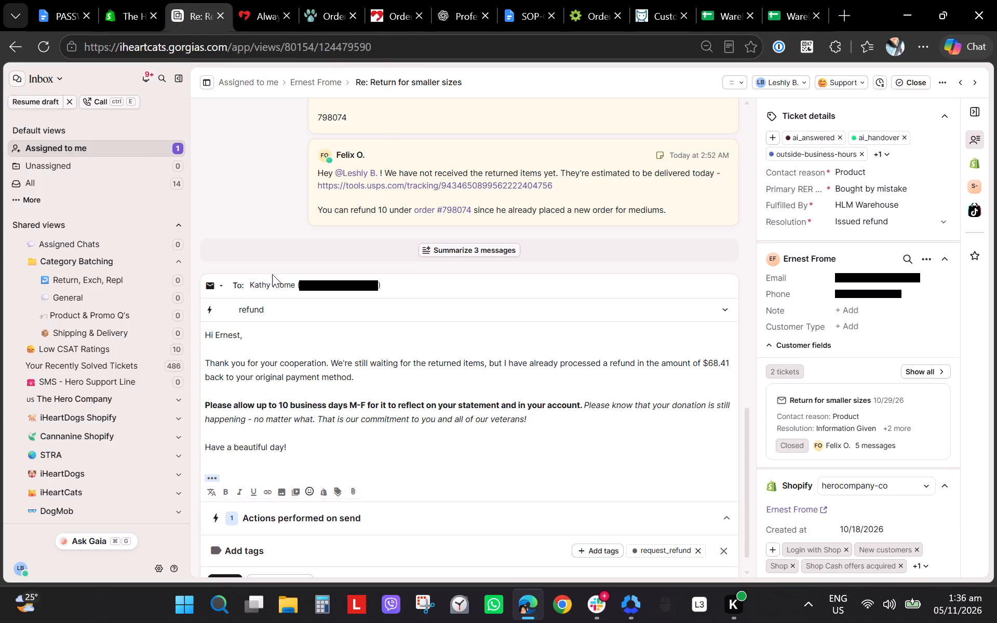
scroll(388, 444, down, 3)
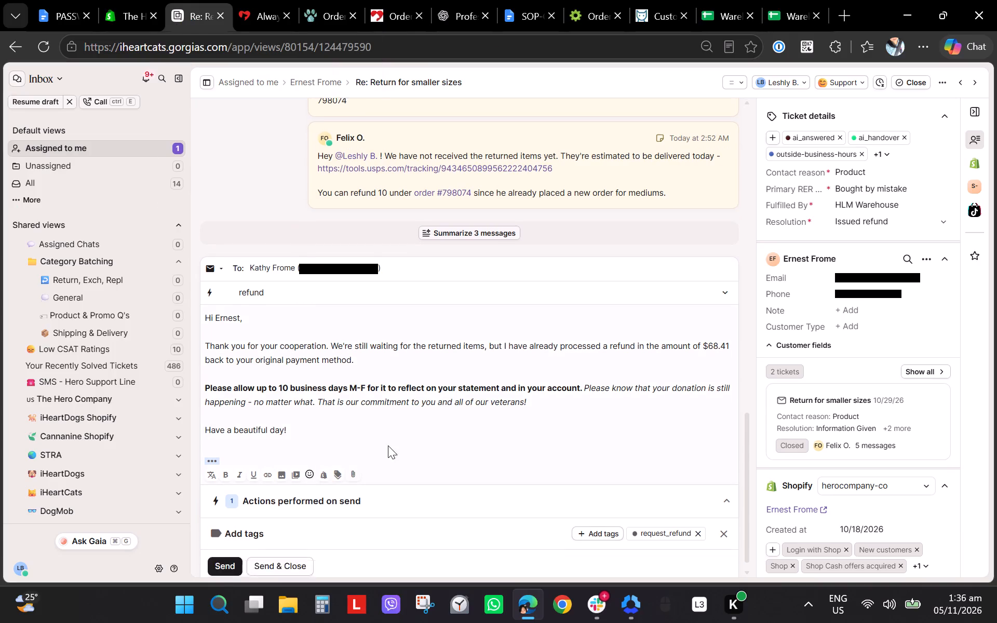
scroll(388, 445, down, 1)
click(306, 552)
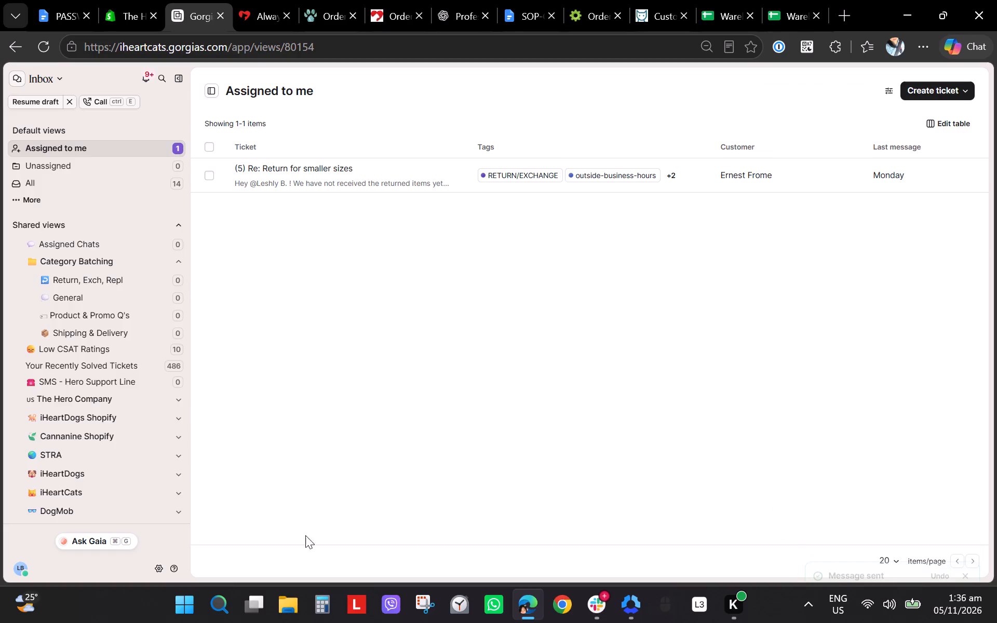
Reopen the "Re: Return for smaller sizes" ticket from the assigned tickets to check the sent reply.
click(370, 187)
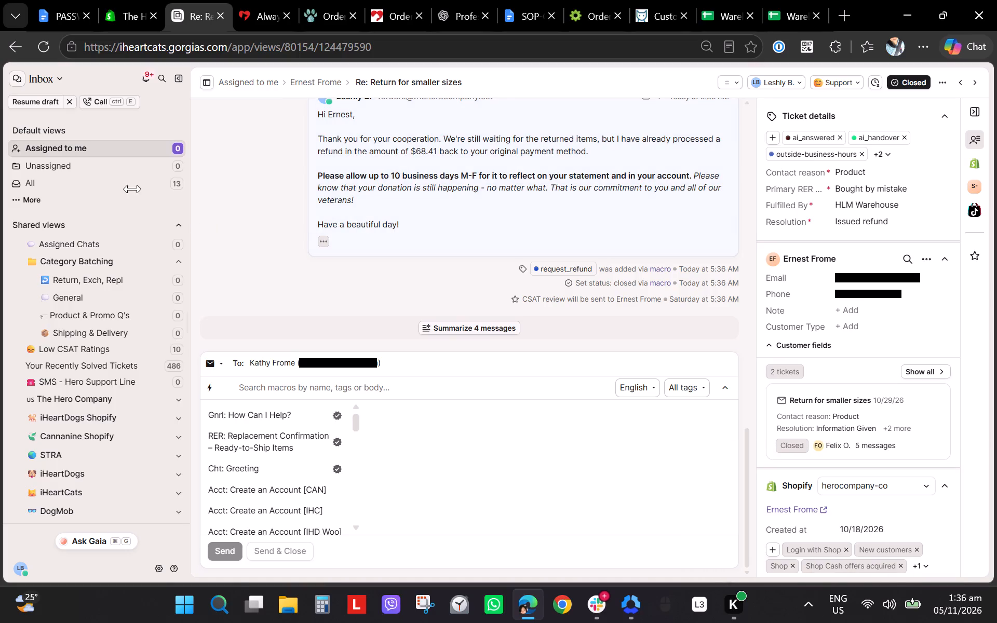
Open the "Report an issue - iHeartCats" ticket from the Snoozed view.
click(128, 204)
click(128, 204)
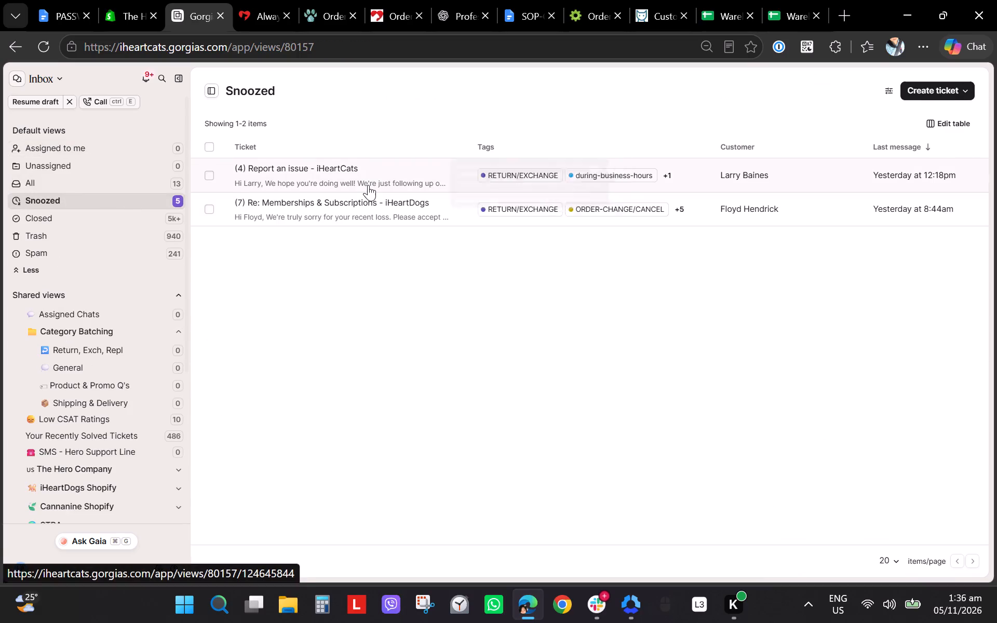
click(368, 185)
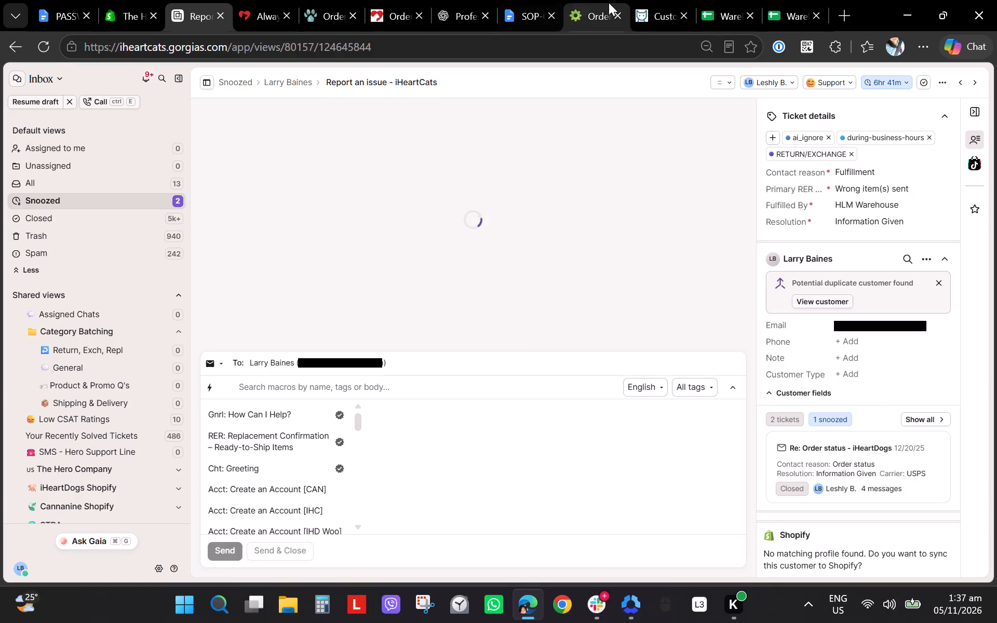
Search all sheets of the Warehouse Operations Dashboard spreadsheet for "fides cross".
click(775, 27)
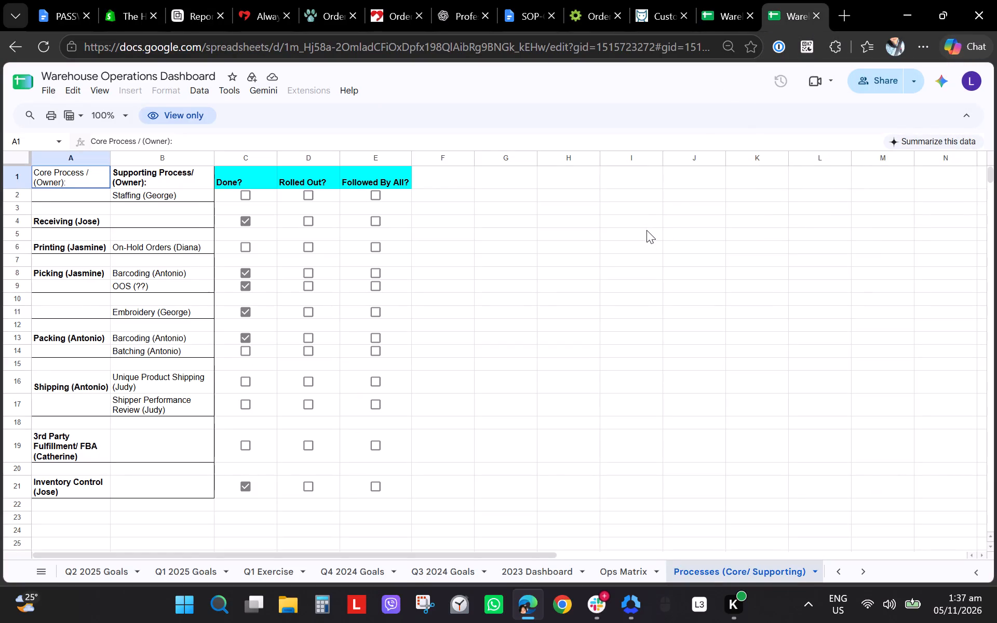
key(ctrl+h)
text(fides cross)
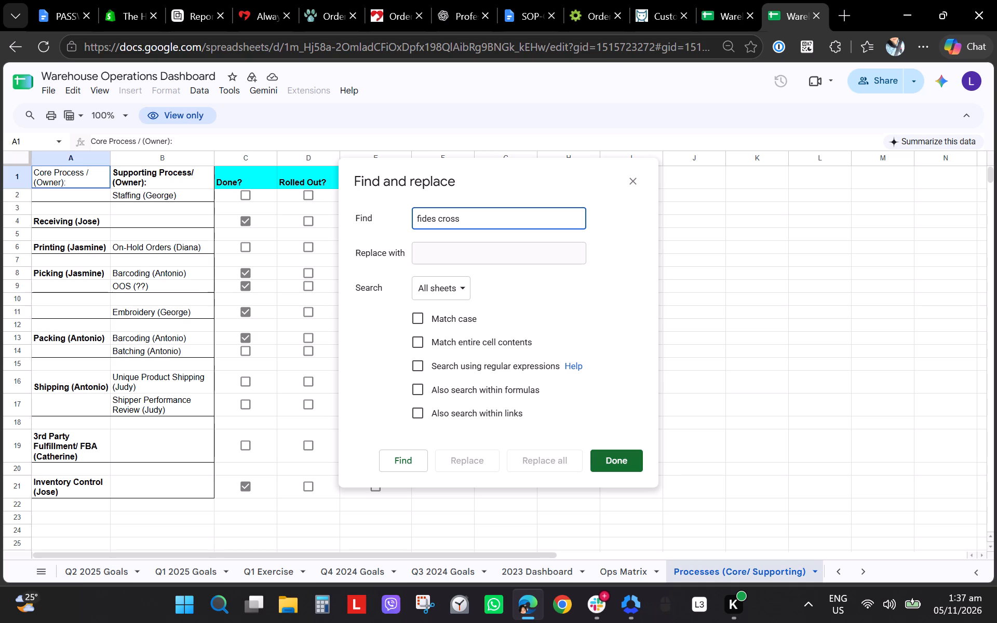
key(Return)
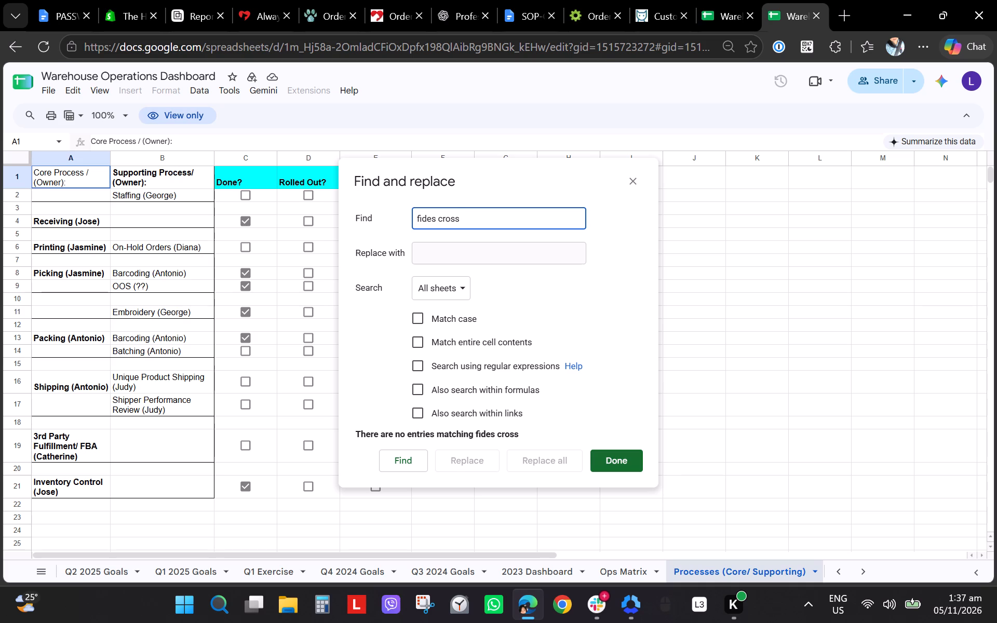
Search all sheets of the Warehouse Operations Dashboard for "loyal", and close the search once a matching row is reached.
key(ctrl+a)
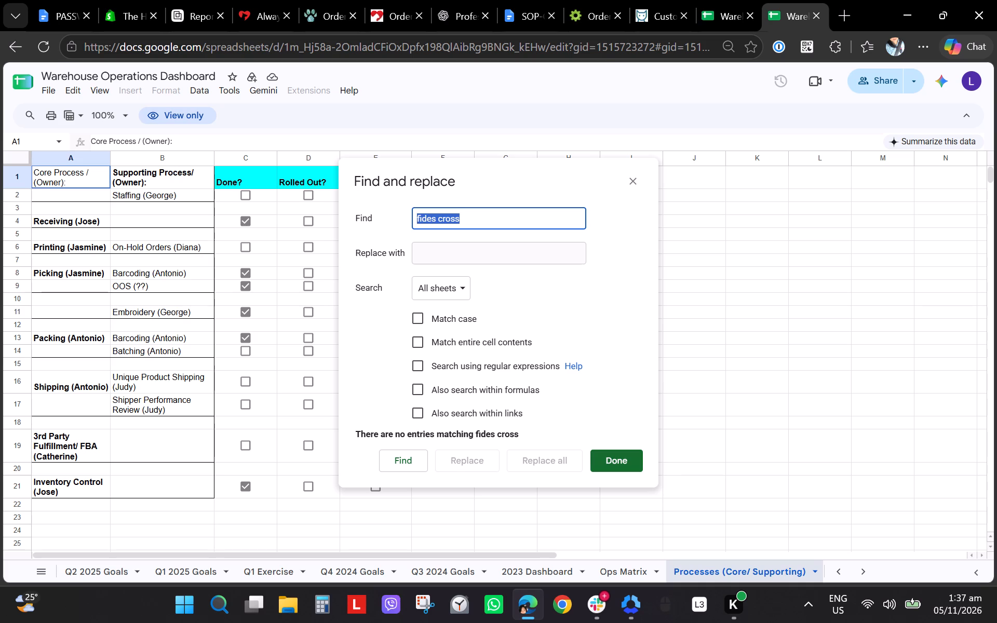
text(loyal)
key(Return)
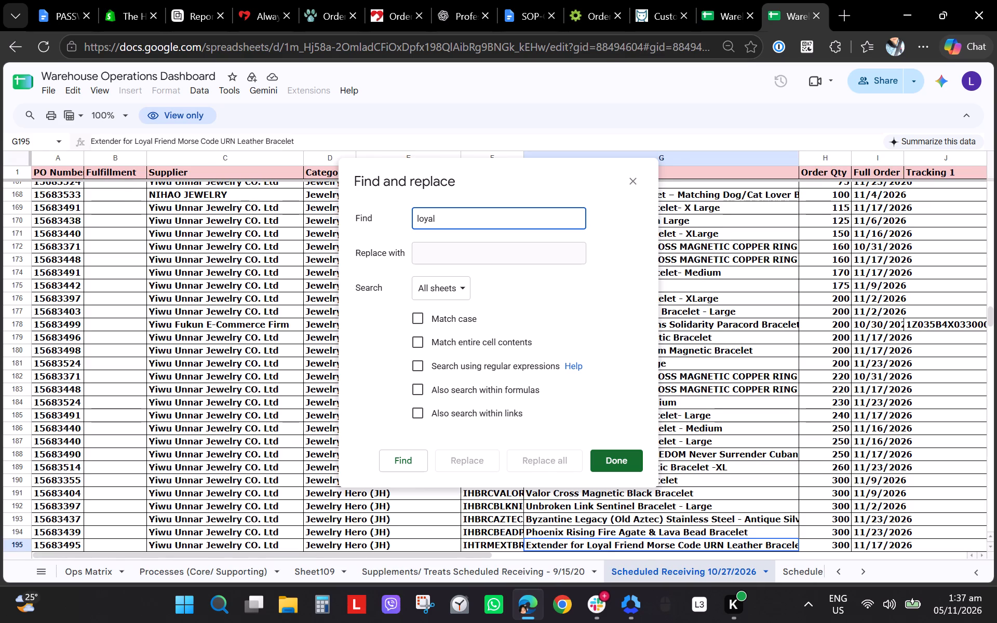
click(628, 182)
Examine the product rows below the Loyal Friend bracelet extender in the Scheduled Receiving 10/27/2026 sheet.
scroll(449, 394, down, 2)
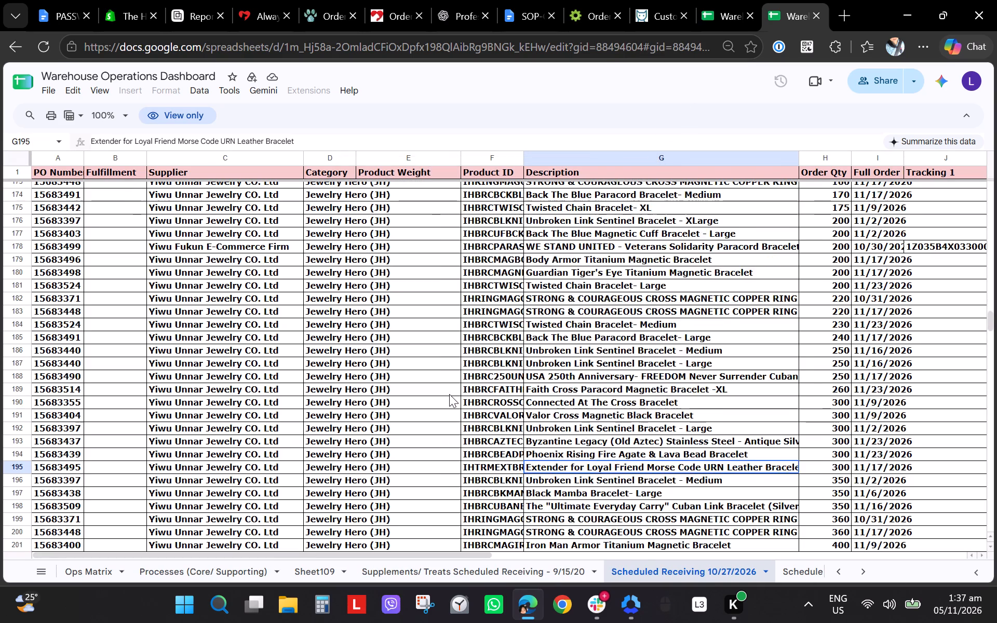
scroll(449, 394, down, 4)
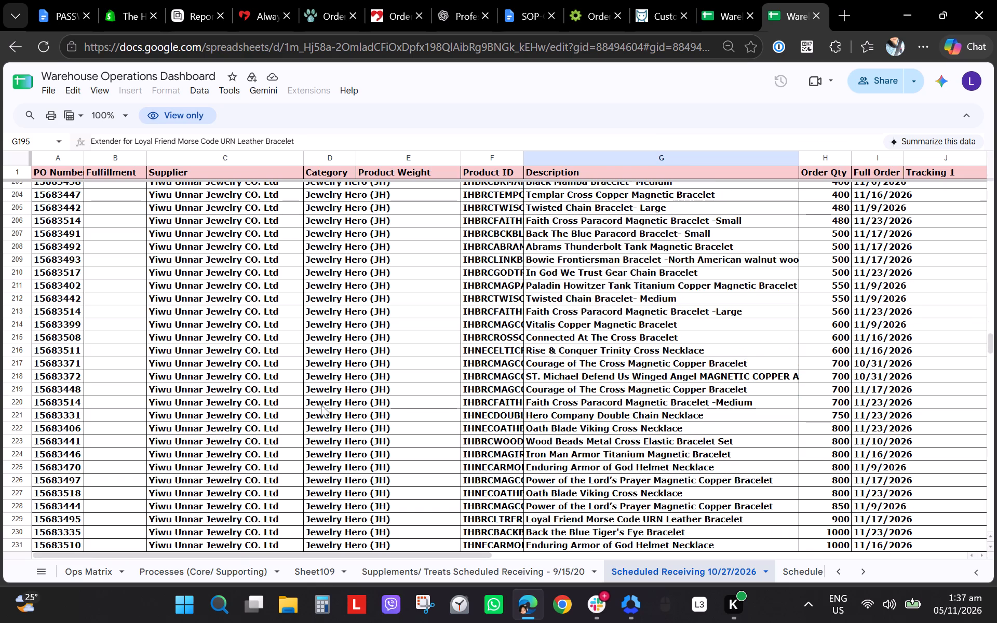
click(321, 404)
double_click(320, 404)
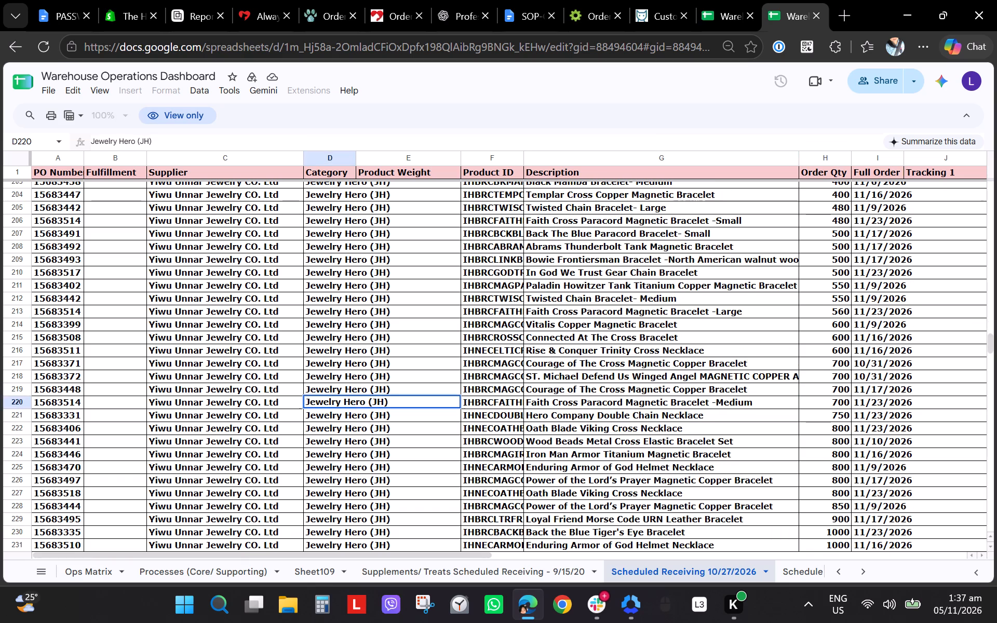
click(536, 354)
scroll(537, 354, down, 14)
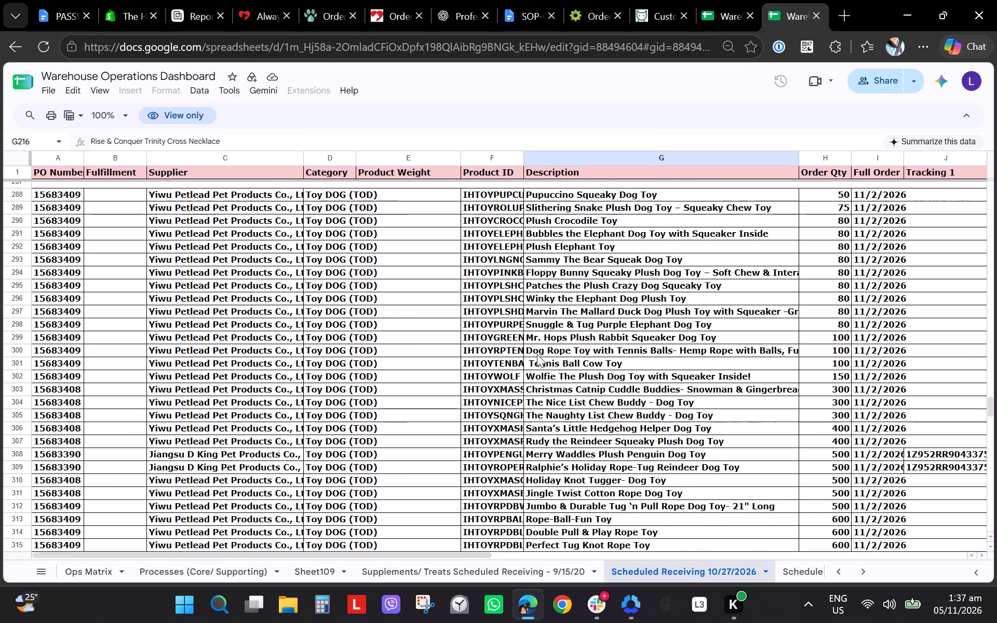
scroll(537, 354, down, 10)
scroll(534, 356, up, 5)
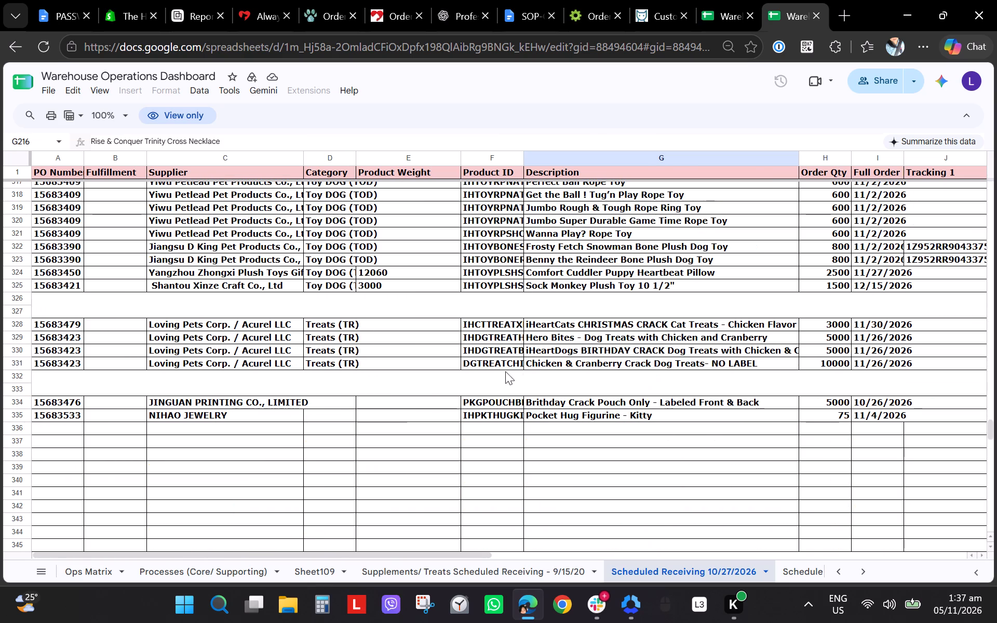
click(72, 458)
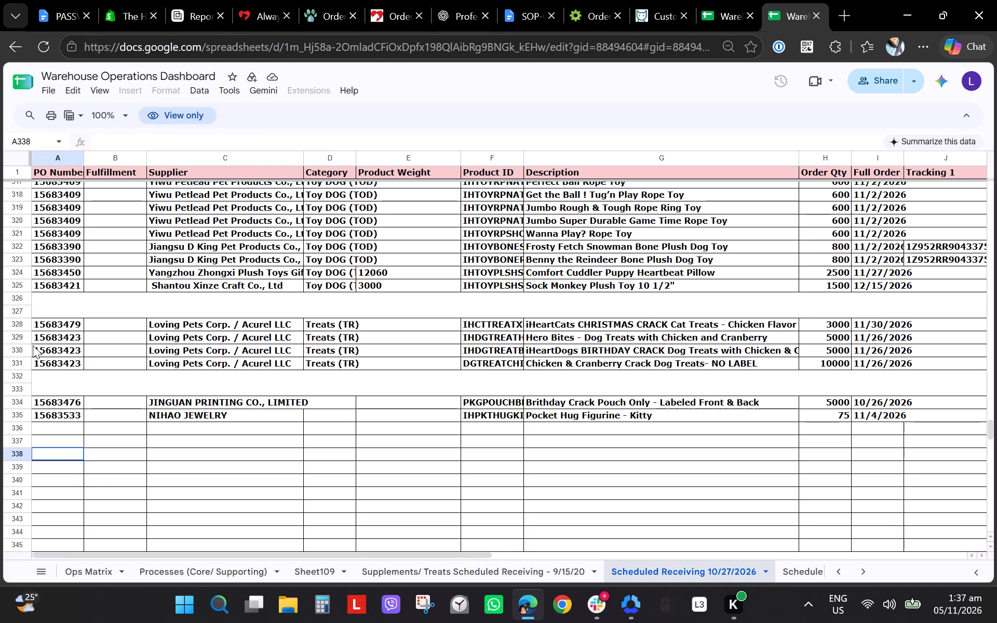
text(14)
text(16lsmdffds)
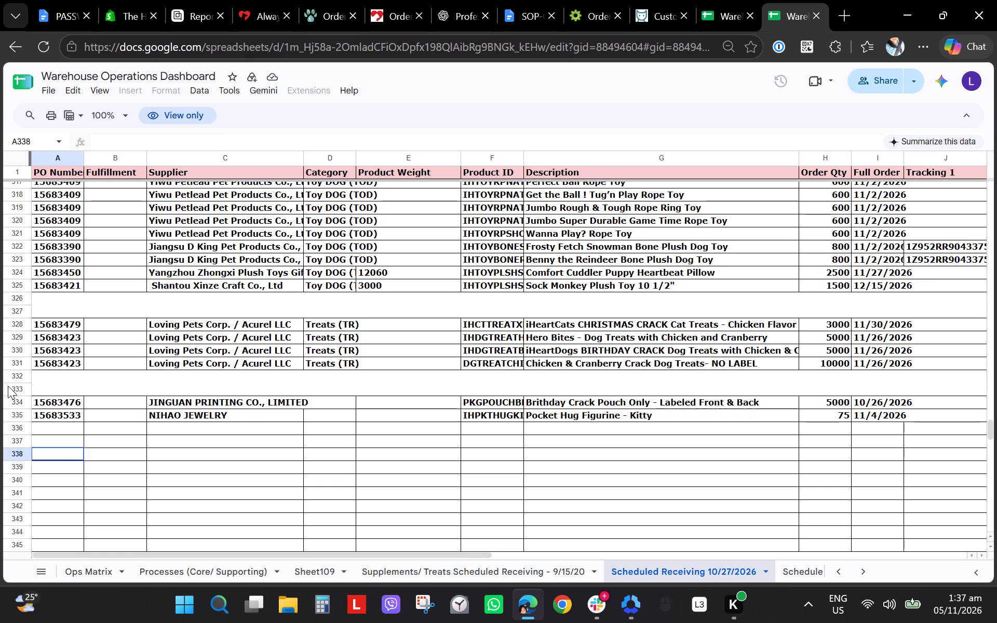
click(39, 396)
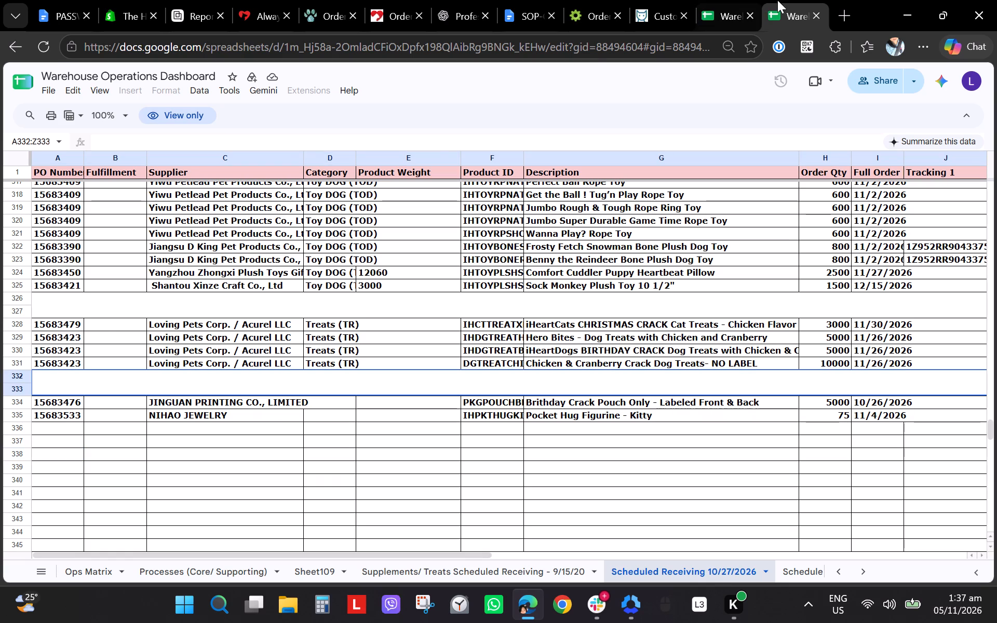
Review the requests and the Replacement Part List sheet in the Warehouse Replacement Requests November 2026 spreadsheet.
click(715, 21)
scroll(434, 439, down, 1)
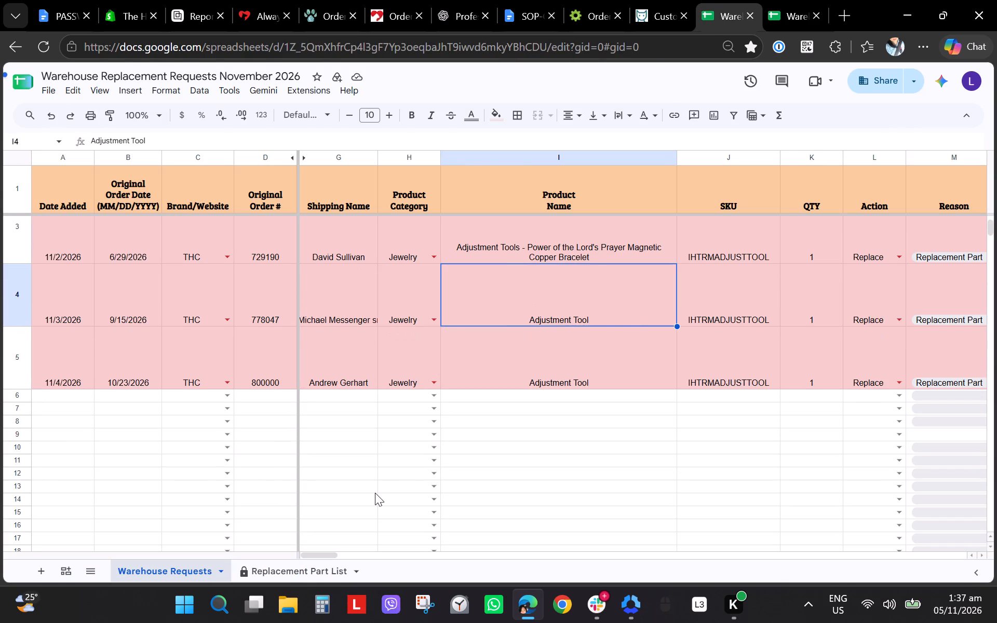
scroll(375, 493, up, 4)
click(336, 567)
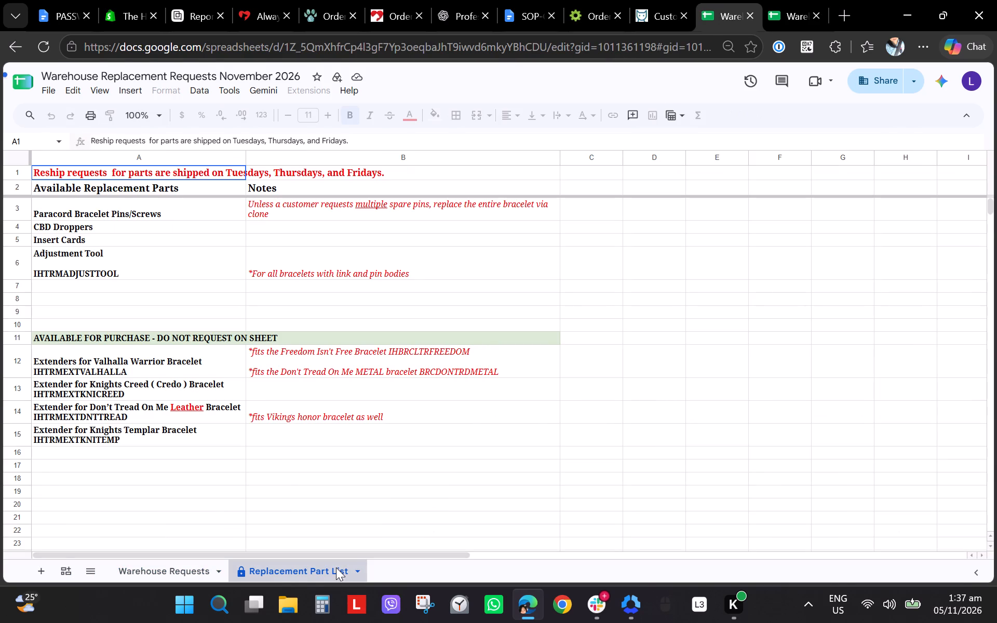
click(186, 571)
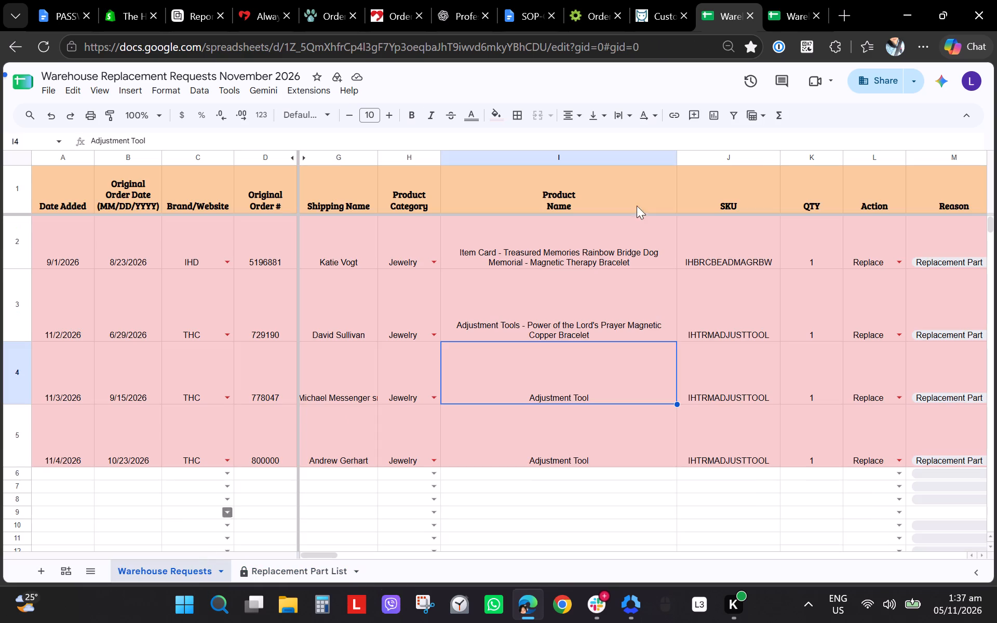
Open the Warehouse Replacement Requests June 2025 spreadsheet in a new browser tab.
click(844, 25)
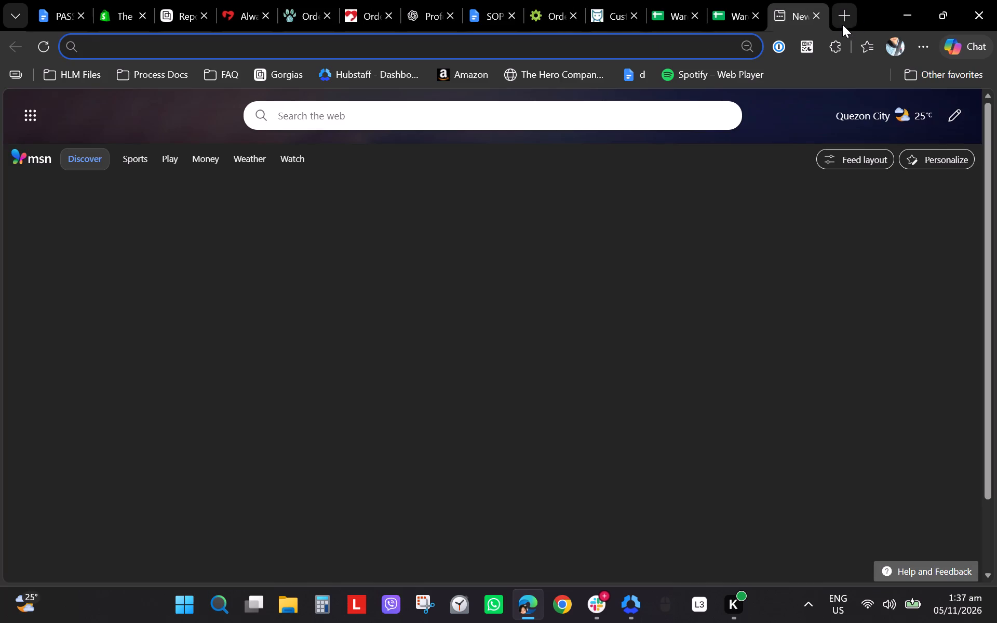
text(warehouse)
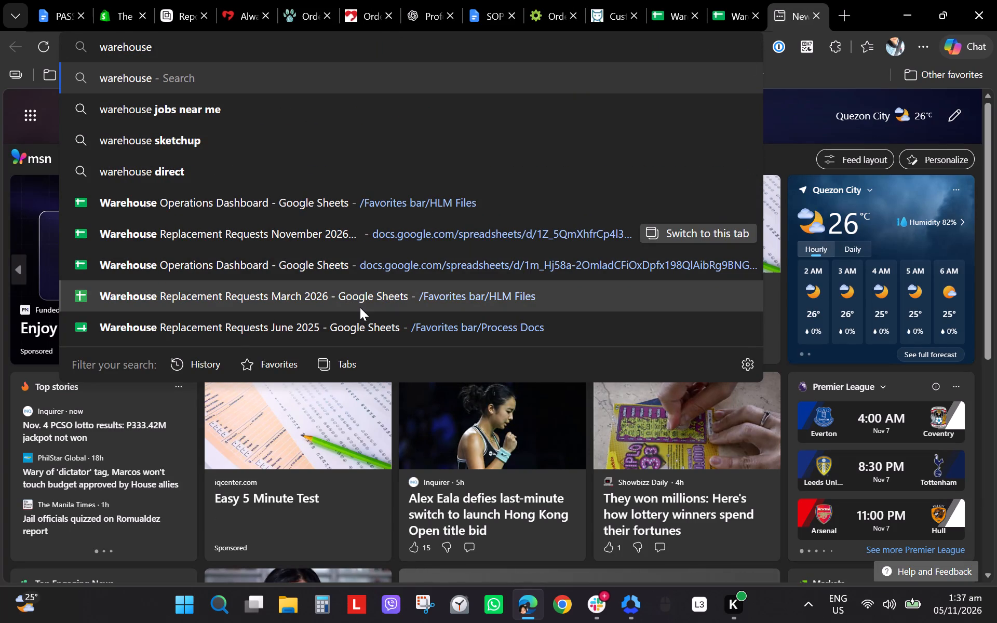
click(362, 333)
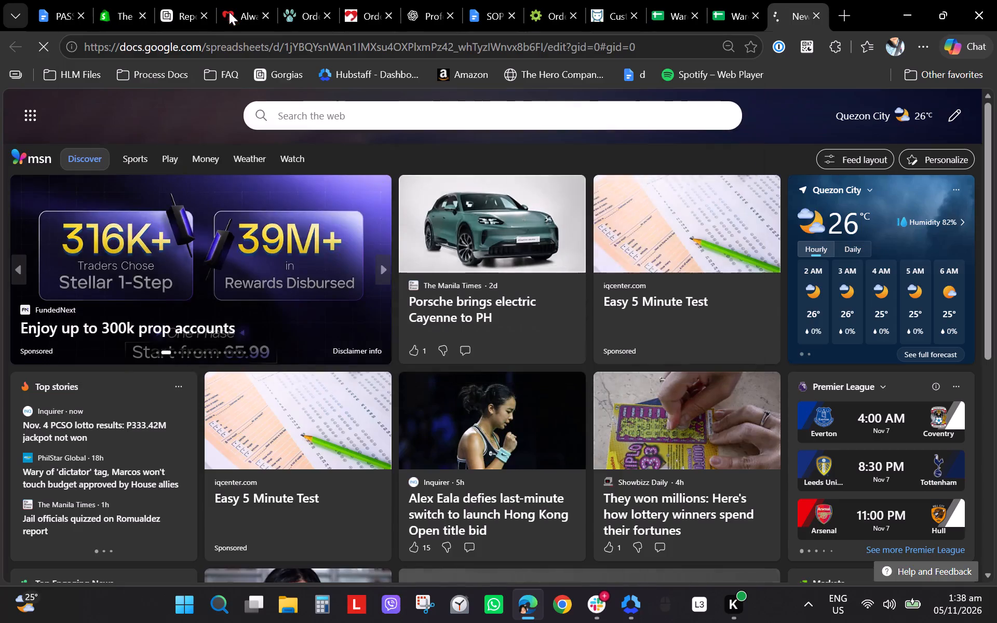
click(195, 18)
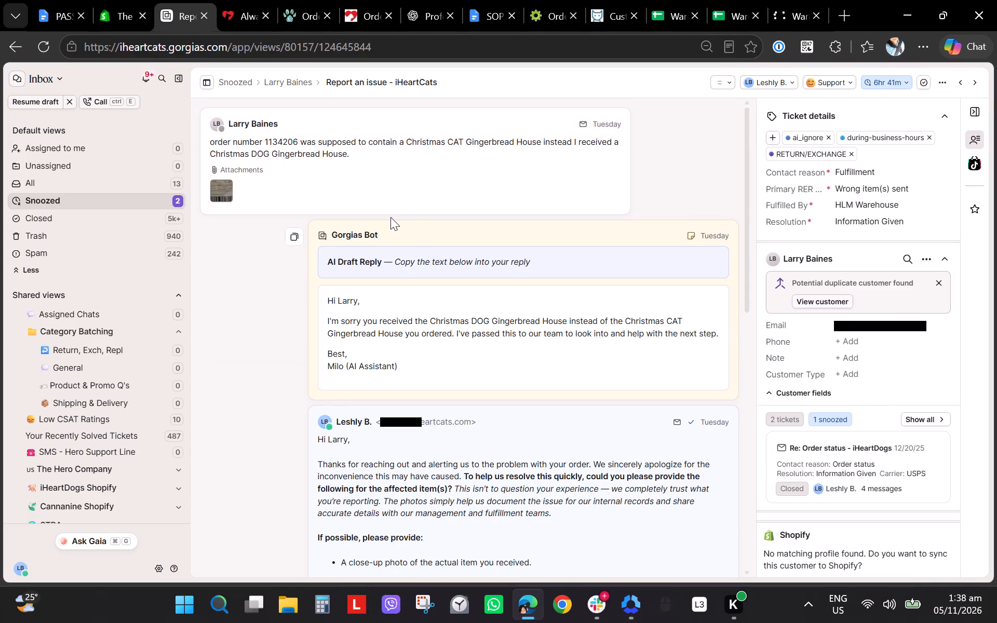
scroll(390, 219, down, 2)
scroll(390, 221, up, 3)
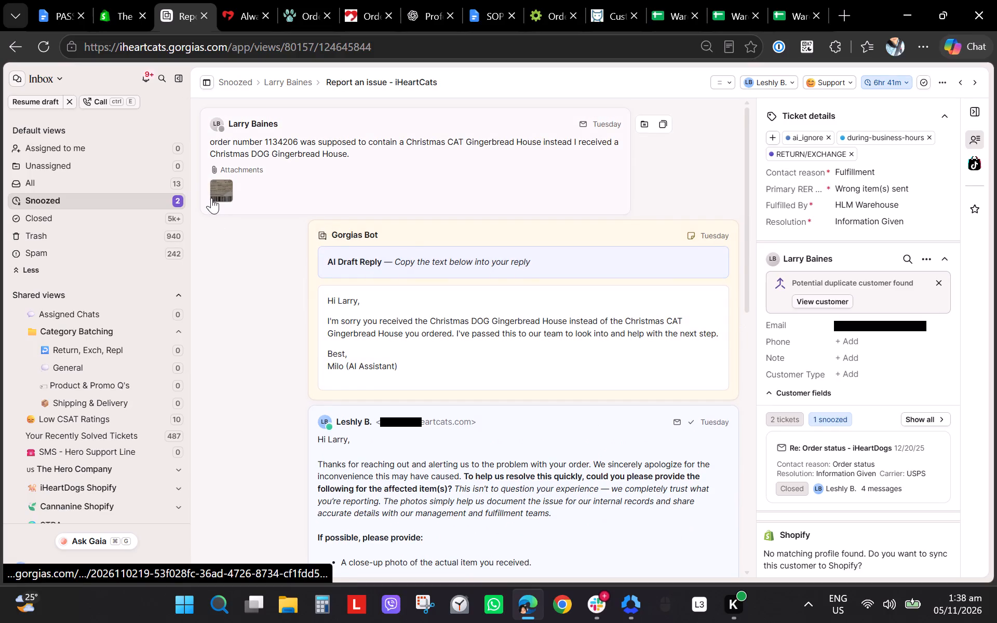
scroll(573, 283, down, 4)
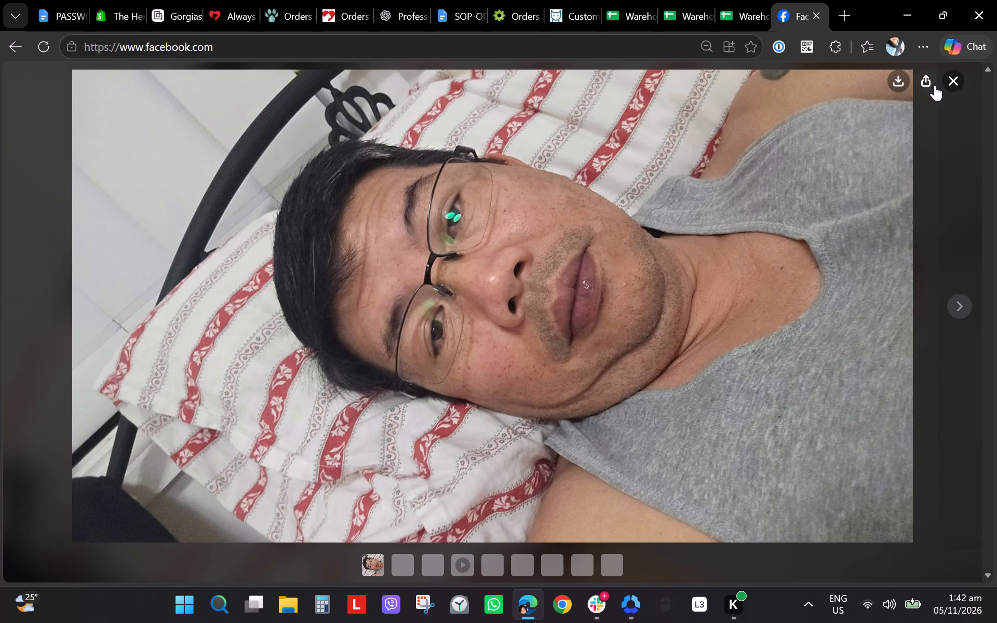
Close the enlarged chat photo and the Facebook tab to return to the Snoozed tickets in Gorgias.
click(957, 86)
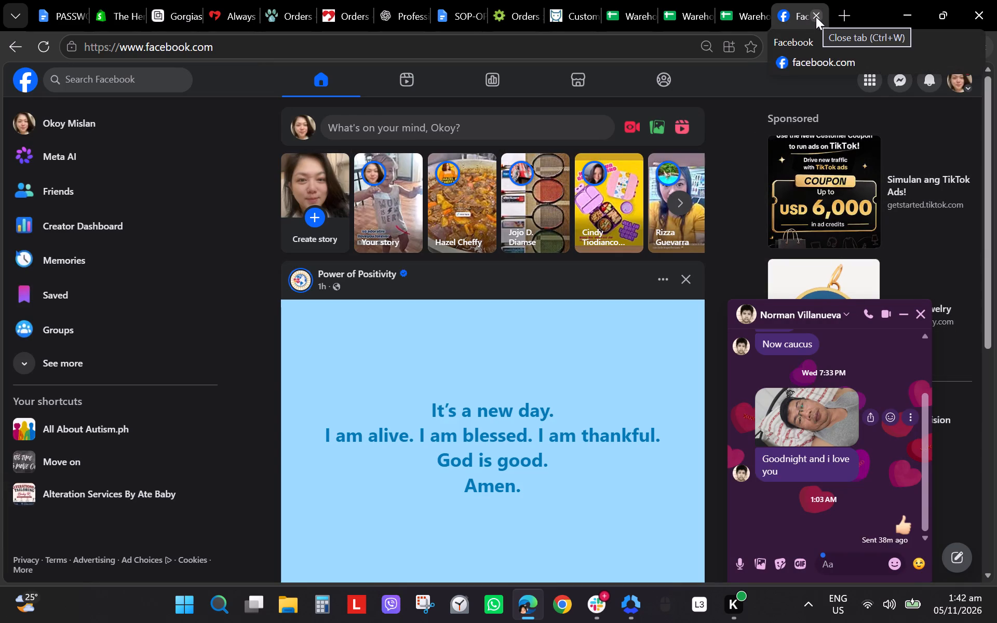
click(816, 17)
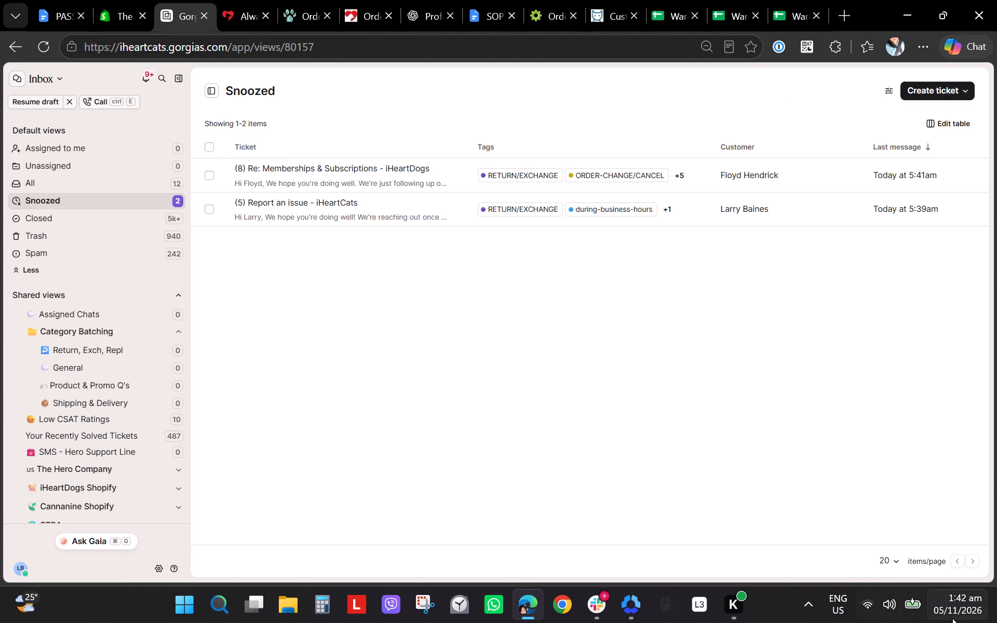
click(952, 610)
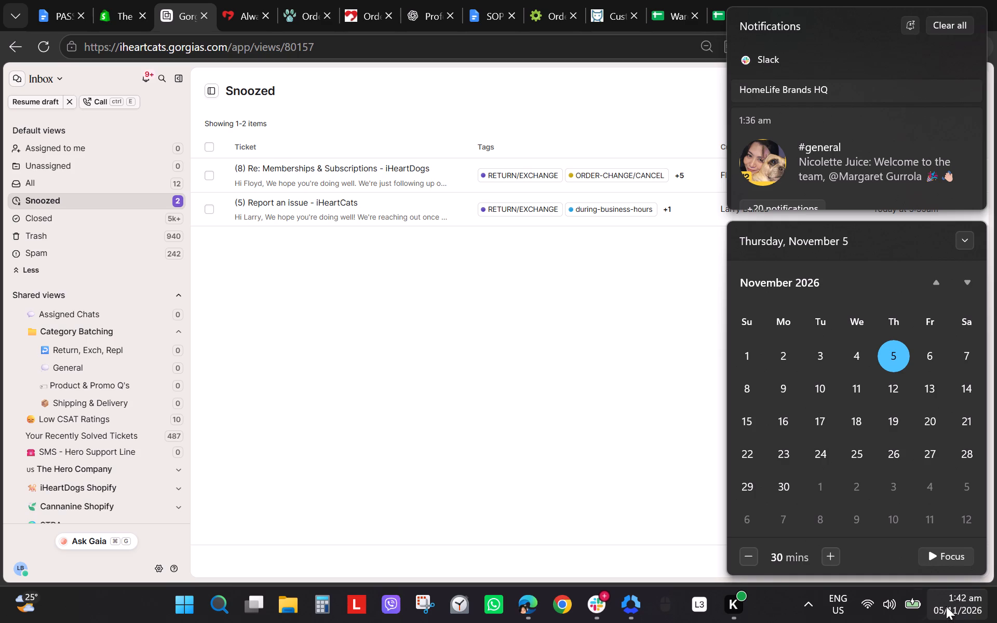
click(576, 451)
Open Facebook in a new tab, check the Messenger chat whose latest message is a thumbs-up, and close the chat and tab.
click(850, 12)
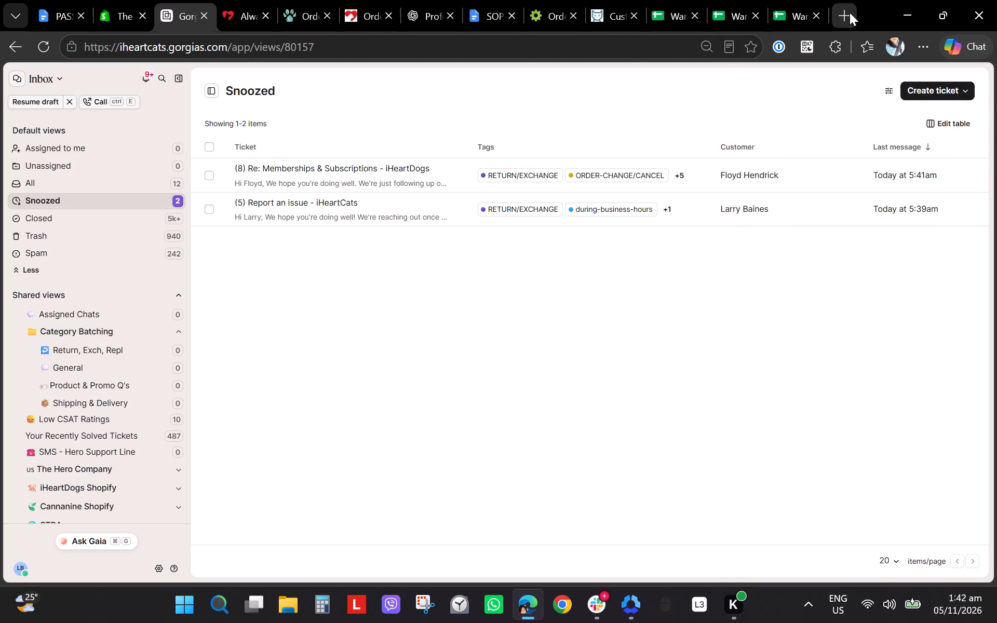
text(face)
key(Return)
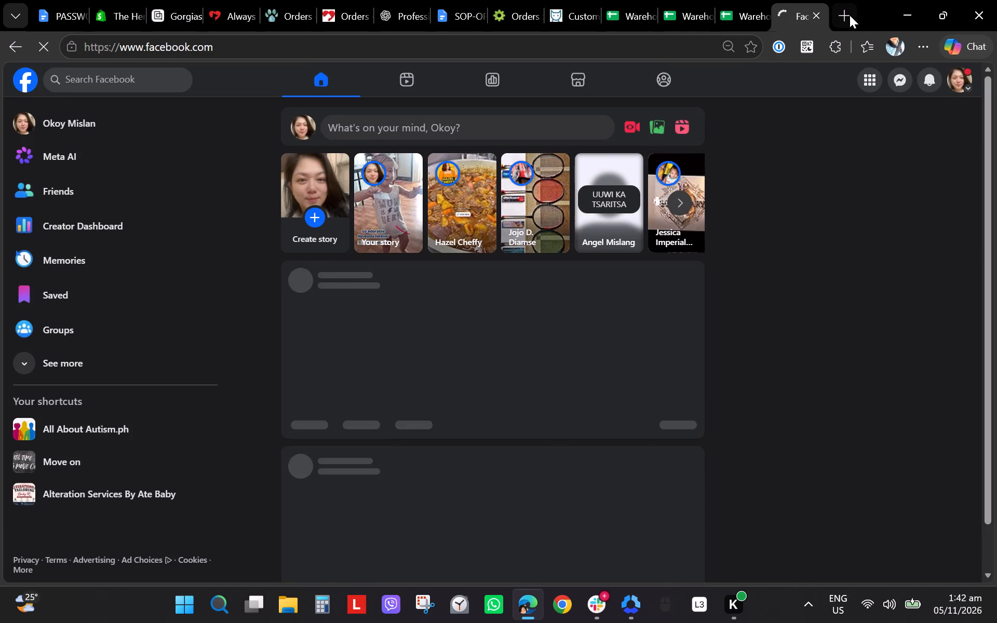
click(897, 84)
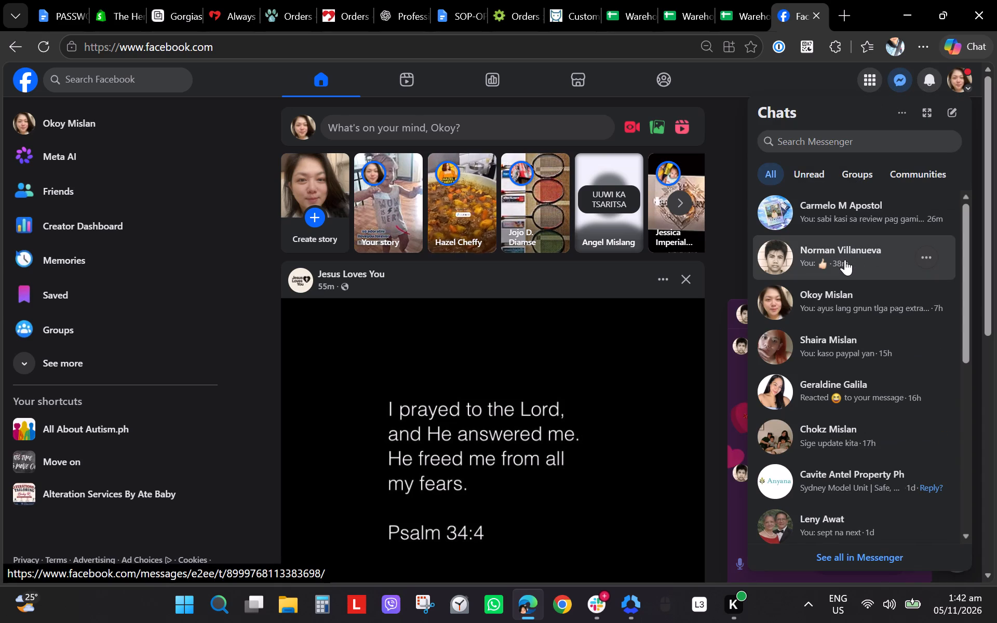
click(845, 260)
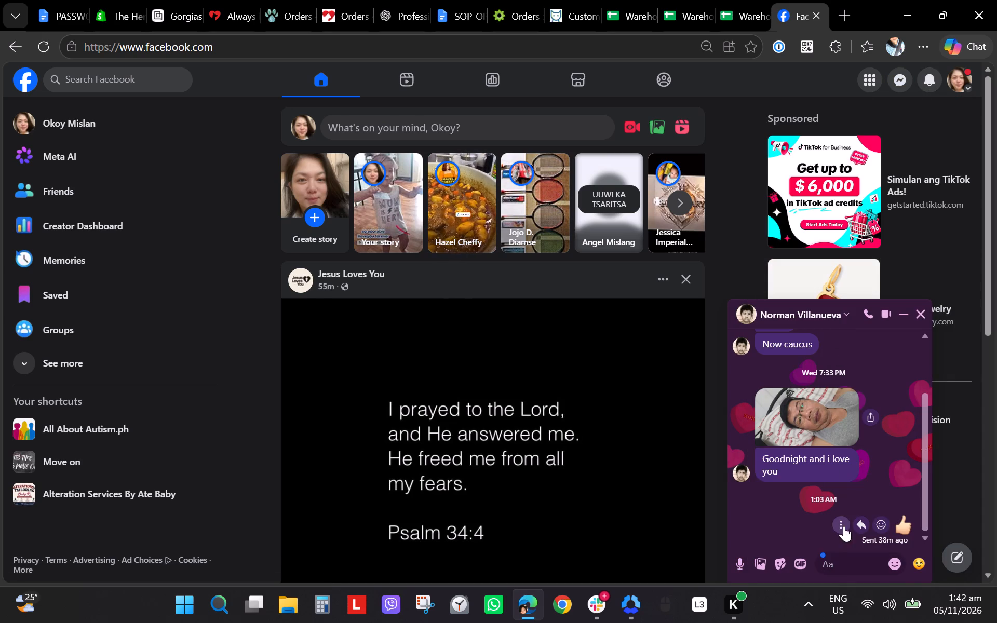
scroll(846, 514, up, 2)
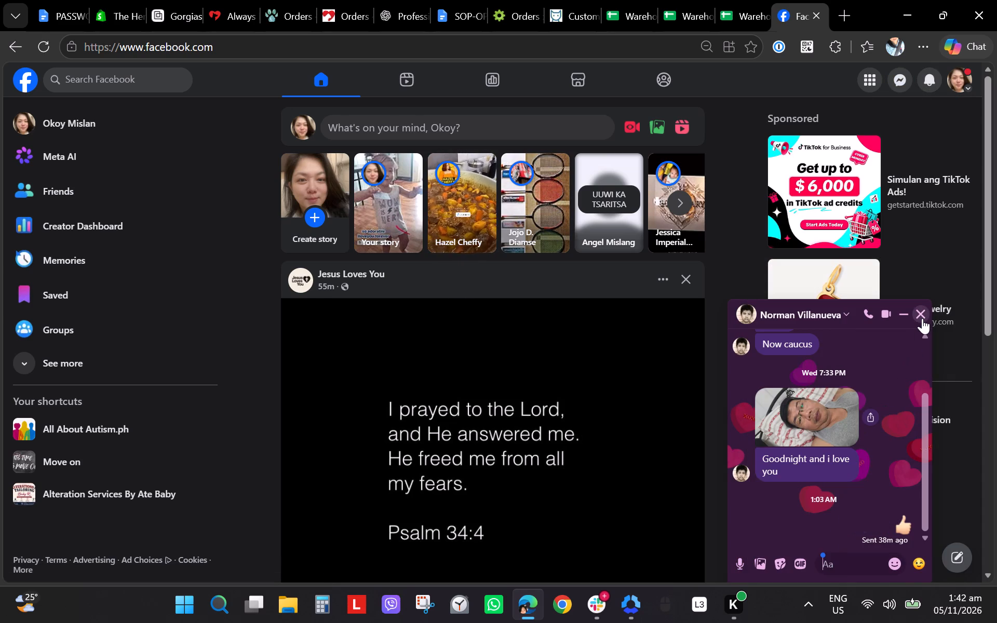
click(922, 318)
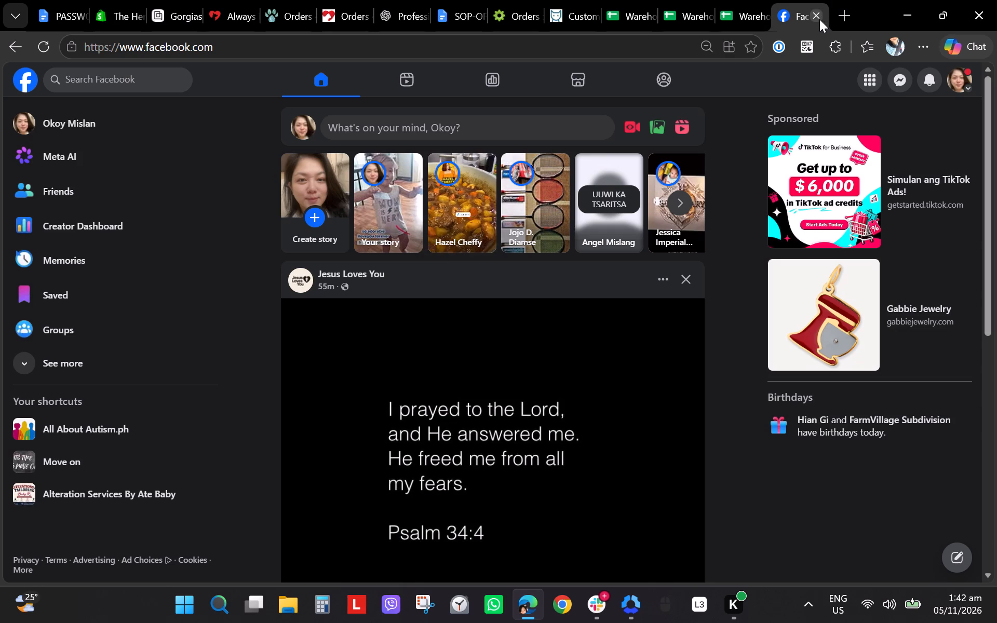
click(817, 19)
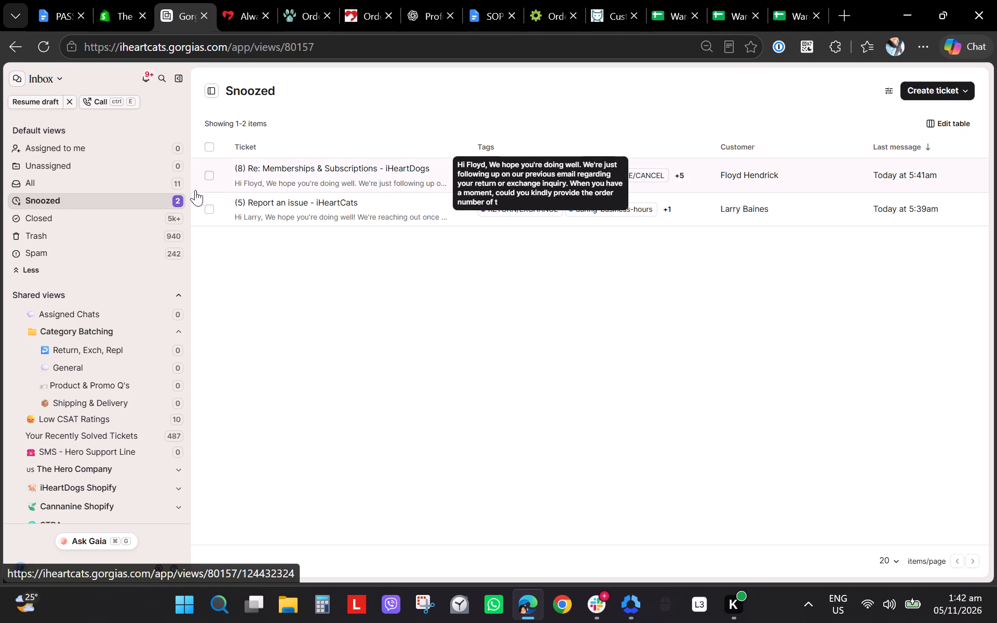
Open the All tickets view in Gorgias.
click(143, 189)
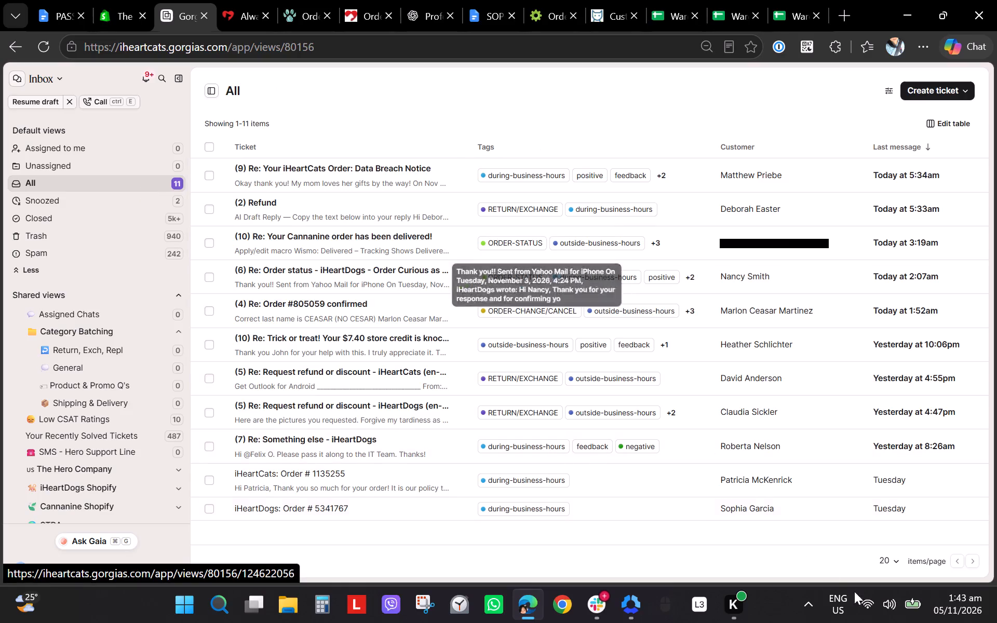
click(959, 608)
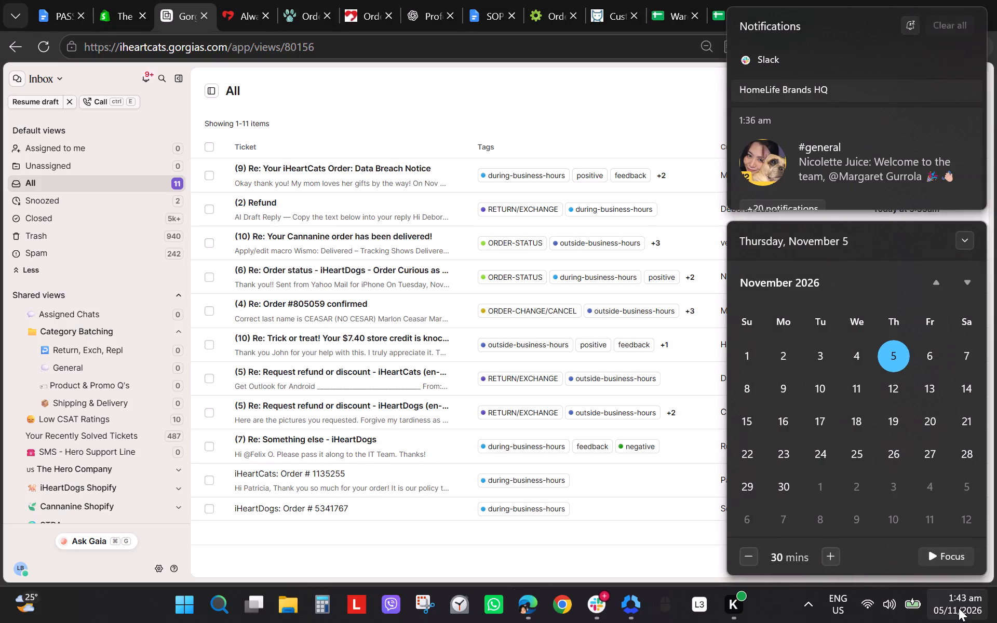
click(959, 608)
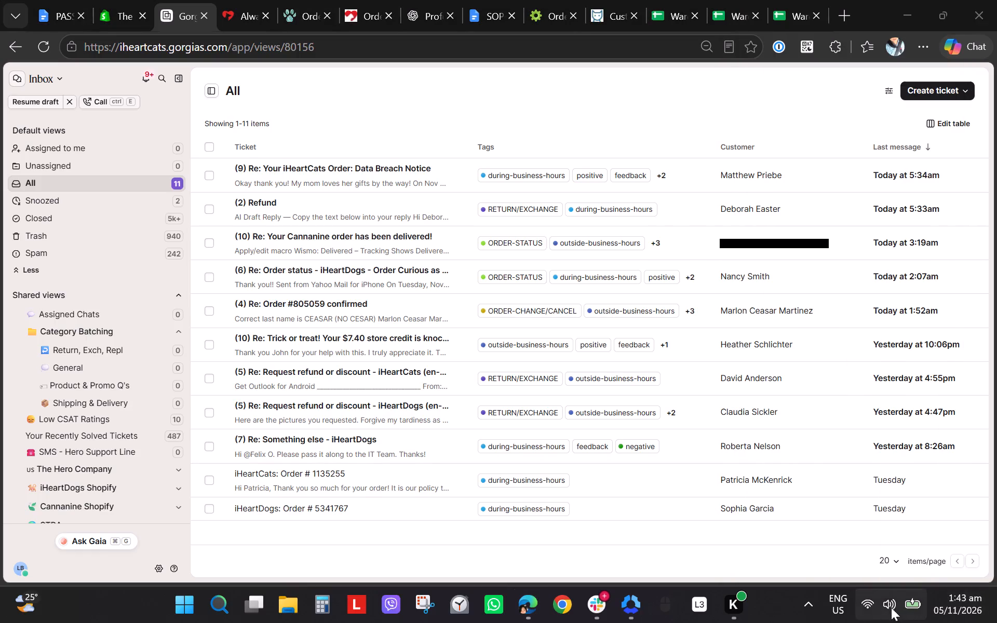
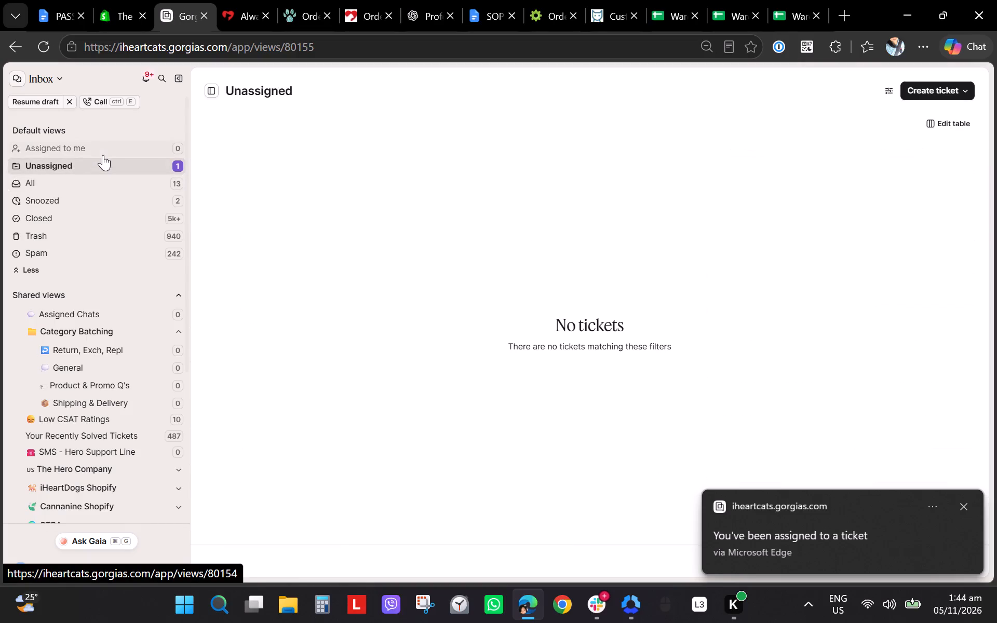
Review the "Re: Content idea for iHeartDogs" ticket among the tickets assigned to the agent and mark it as spam.
click(105, 149)
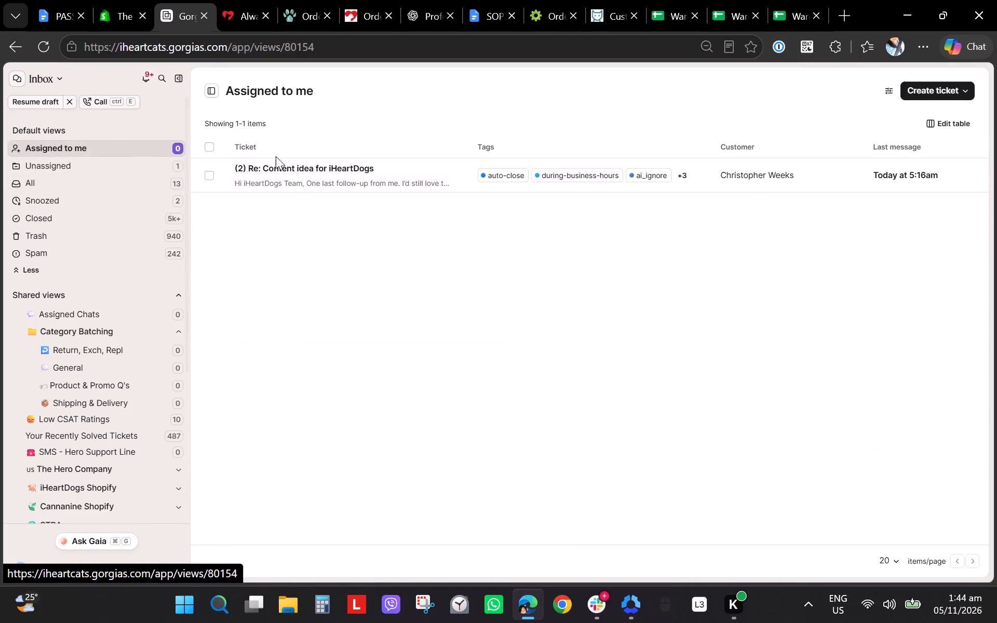
click(300, 172)
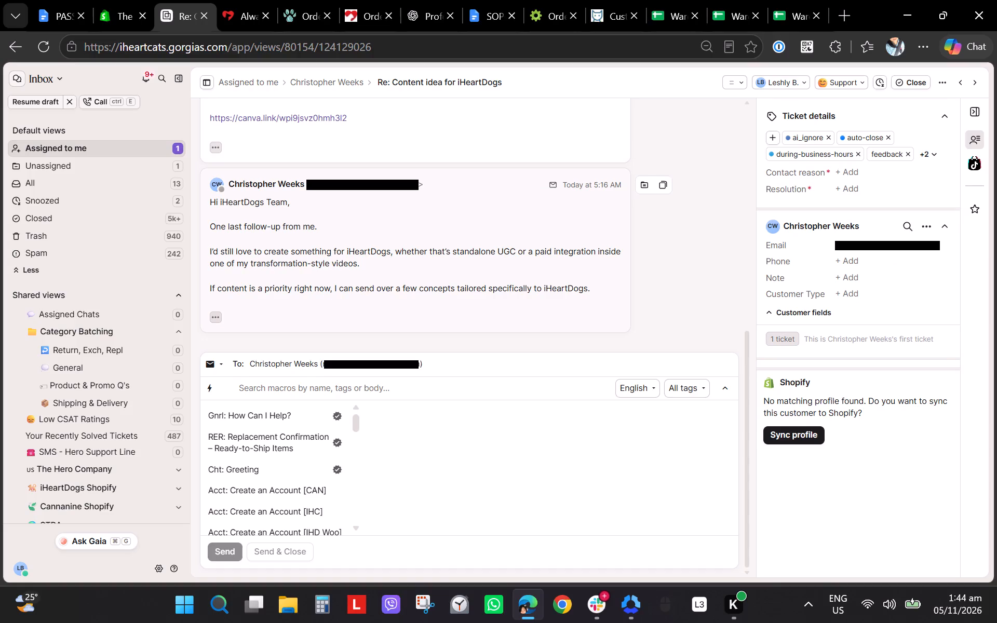
scroll(354, 289, up, 2)
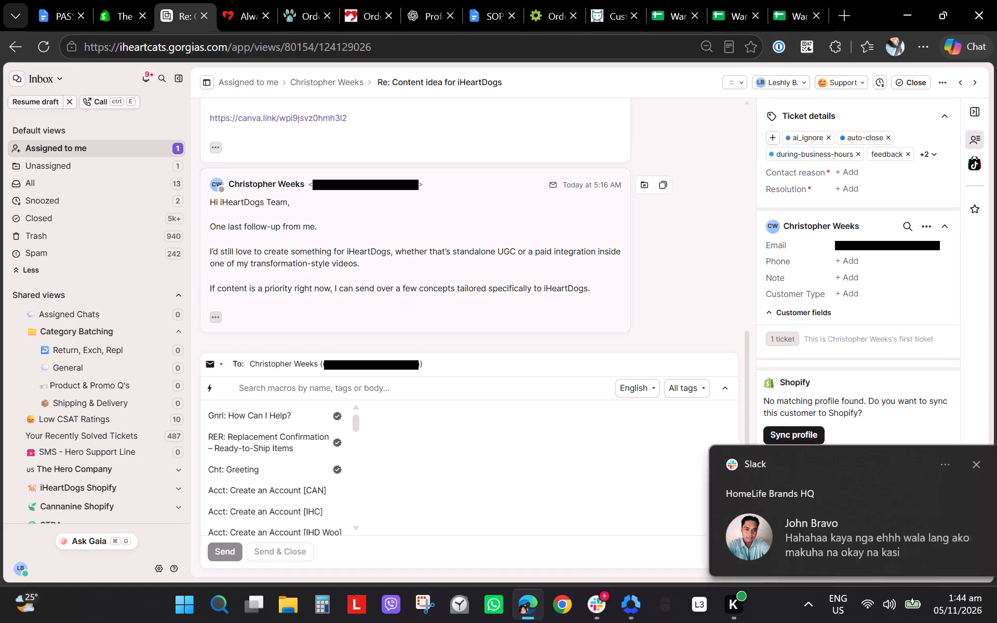
scroll(354, 289, up, 4)
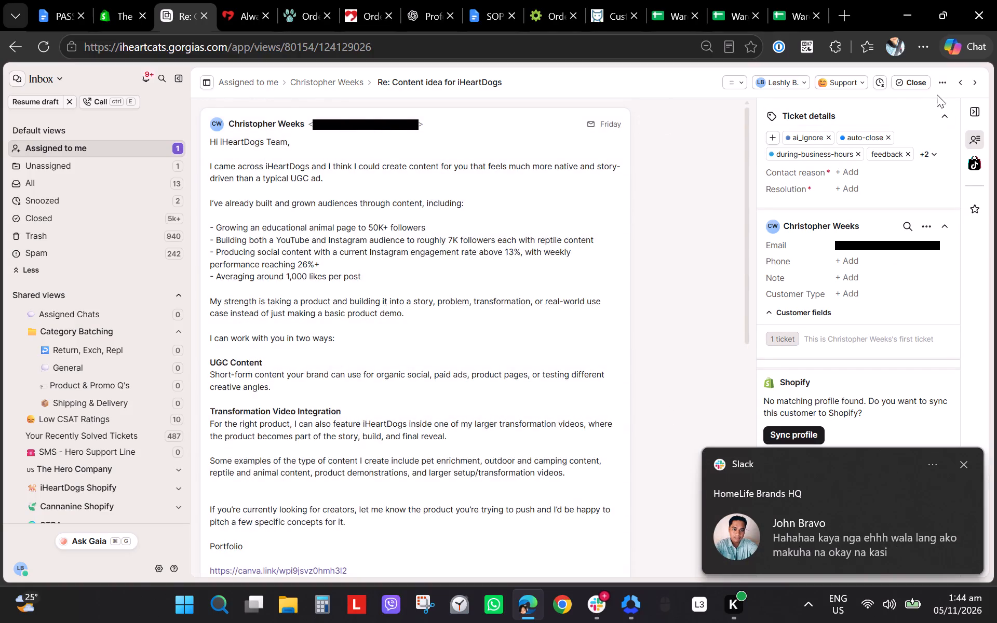
click(939, 83)
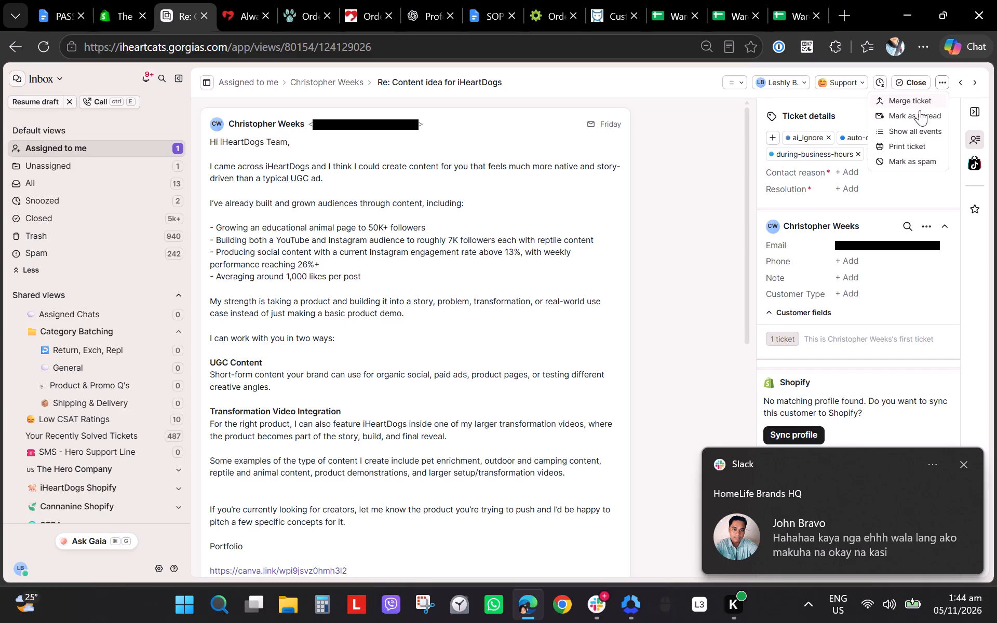
click(900, 155)
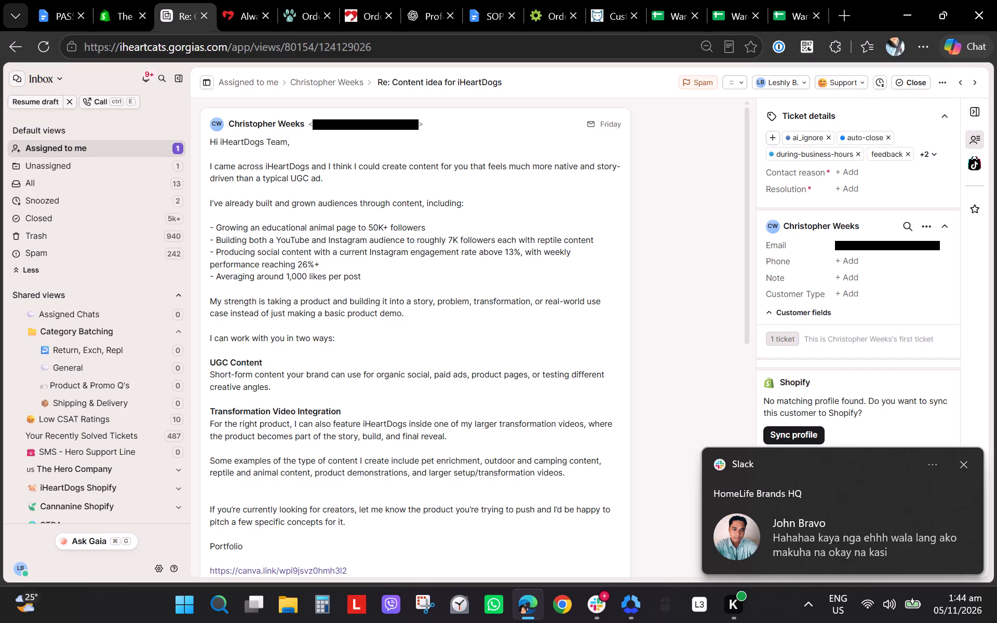
Check the Unassigned view for new tickets.
click(167, 167)
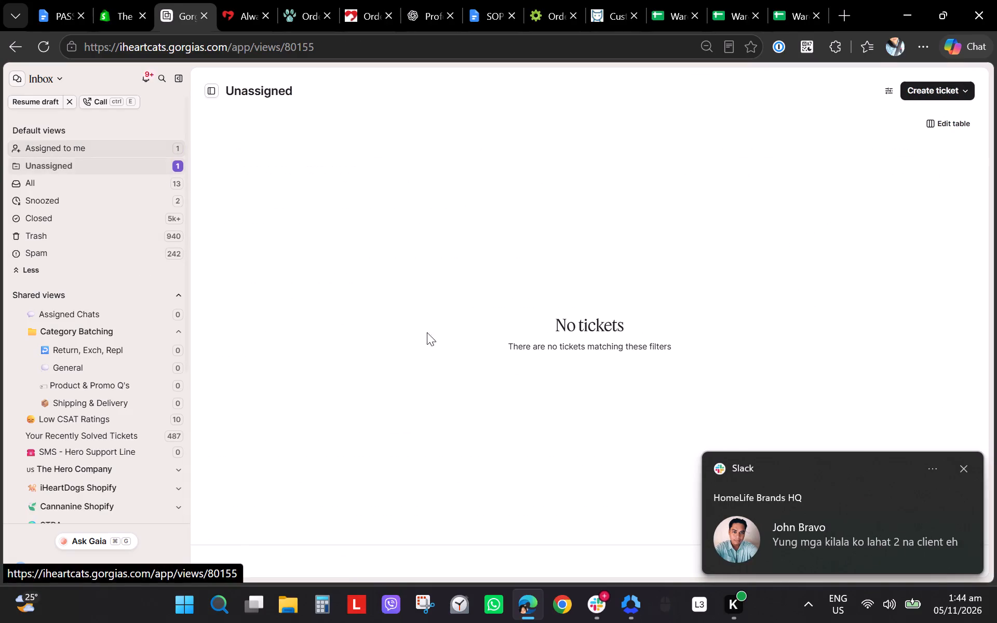
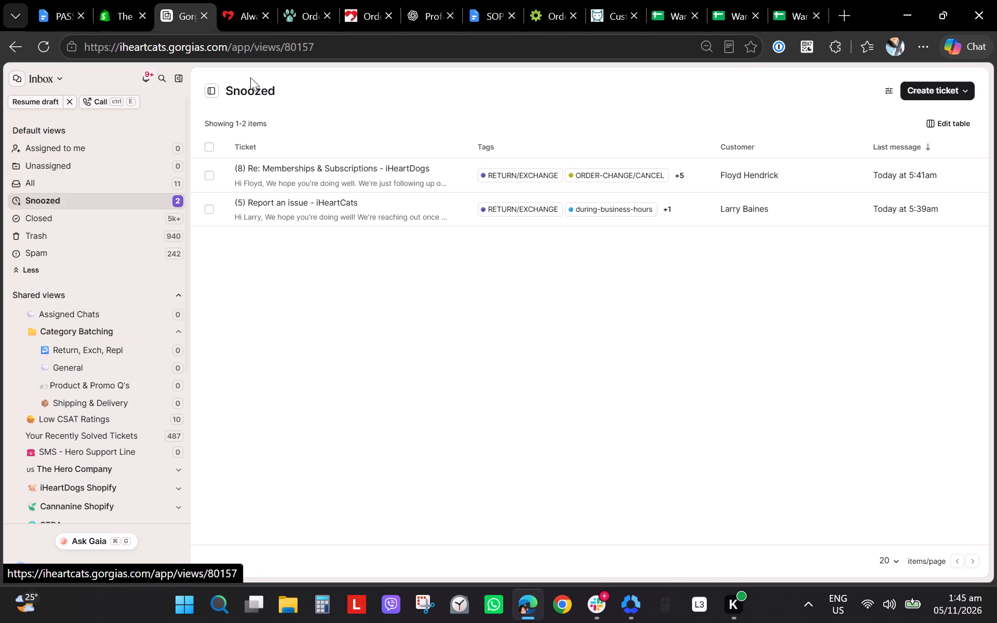
Write the note "inaantay ko lang if dadating ung isa kong laptop dpako makaconfirm kung wala kong extrang de" in the browser's address bar.
click(274, 42)
text(inaantay ko a)
key(BackSpace)
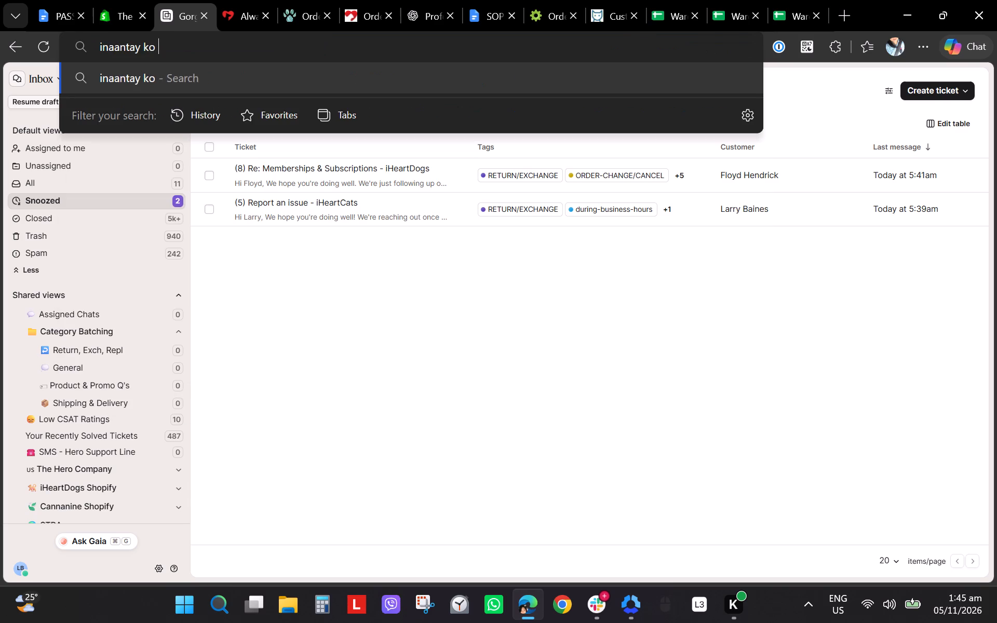
text(lang i)
text(f dadating ung)
key(space)
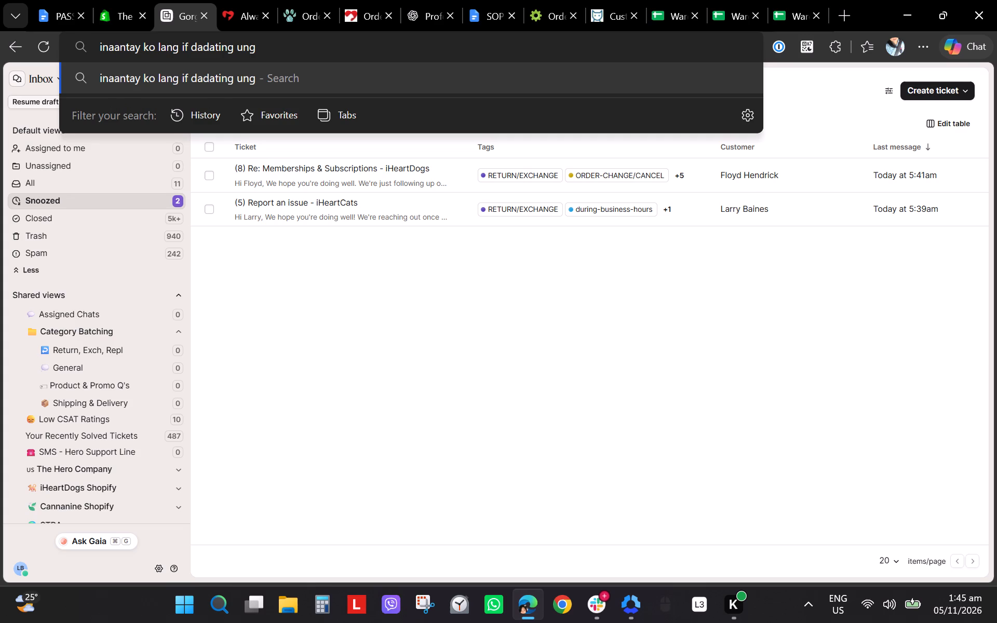
text(isa kong al)
key(BackSpace)
key(BackSpace)
key(a)
key(BackSpace)
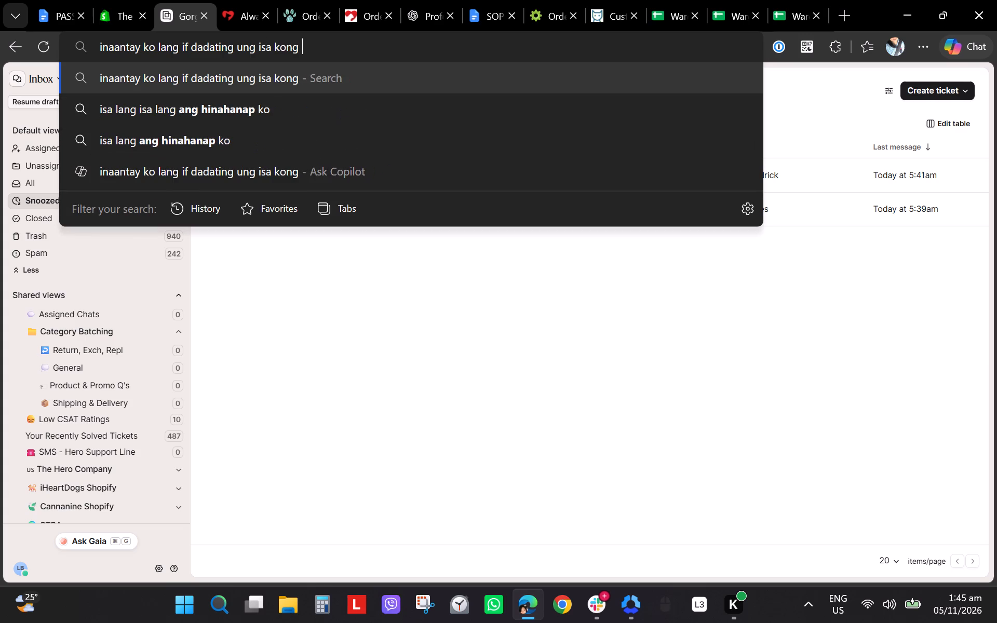
text(laptop)
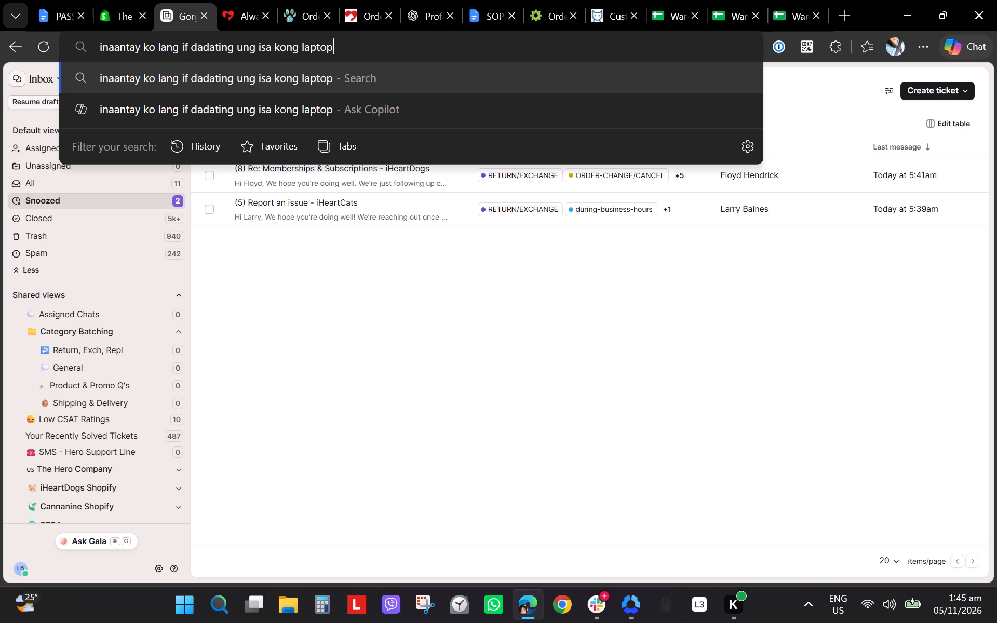
key(space)
text(dpako makaconfirm kung wala o)
key(BackSpace)
text(k)
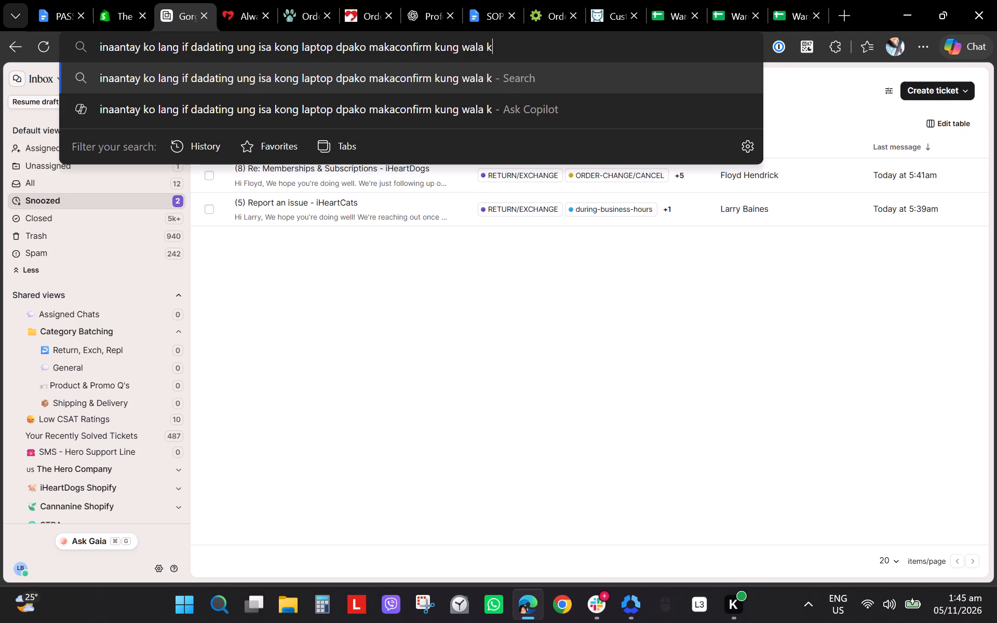
text(ong extrang de)
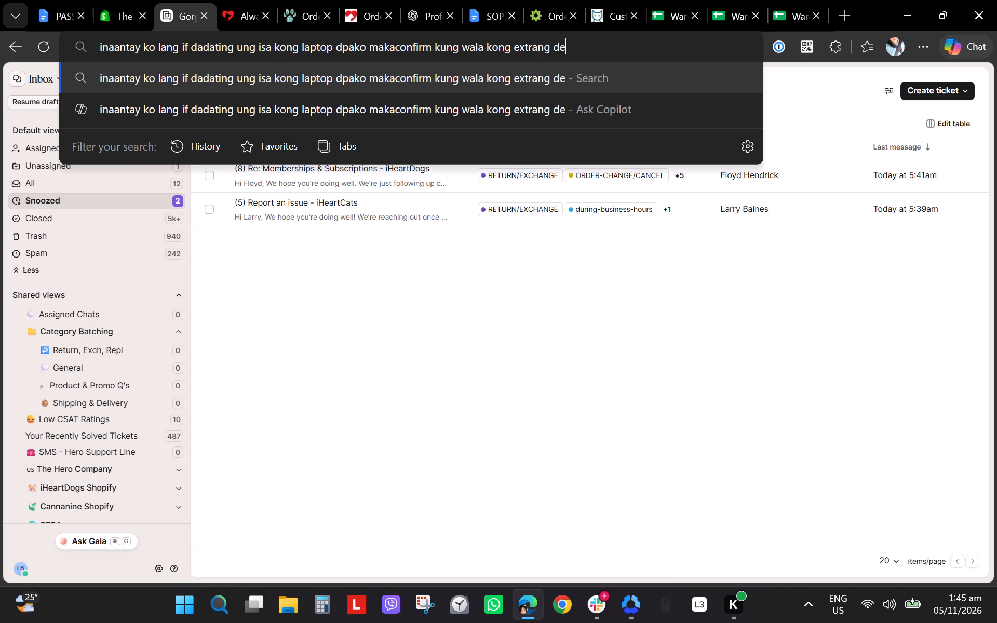
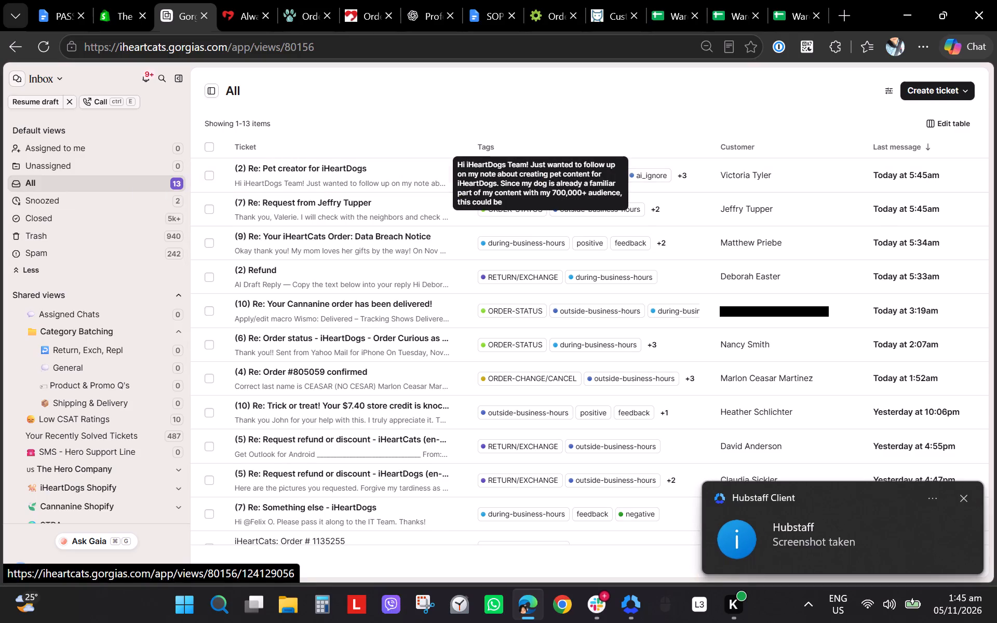
Add a blank sheet to the Warehouse Replacement Requests June 2025 spreadsheet.
click(790, 15)
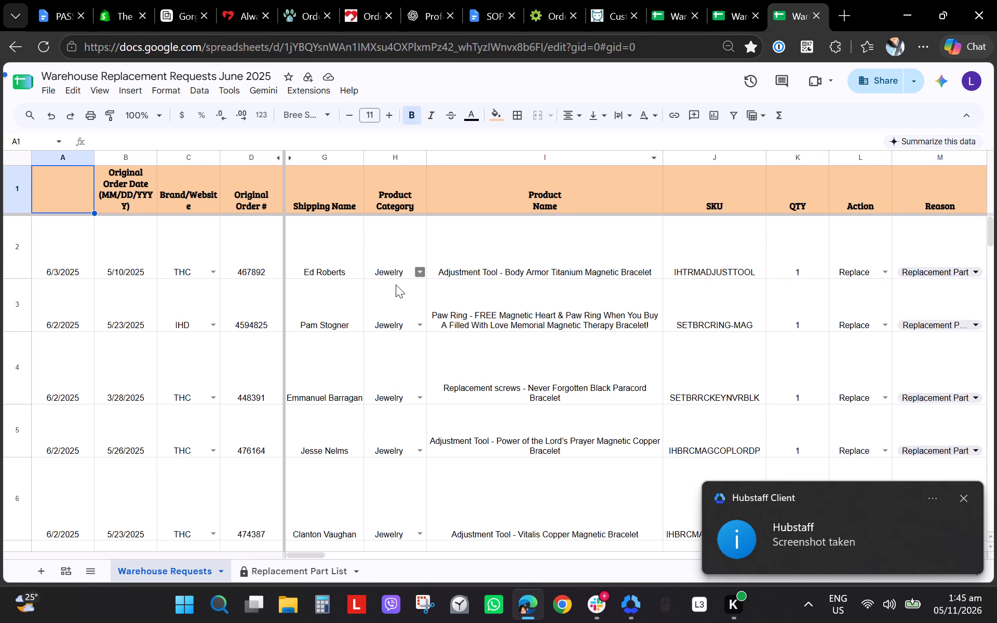
scroll(317, 336, down, 2)
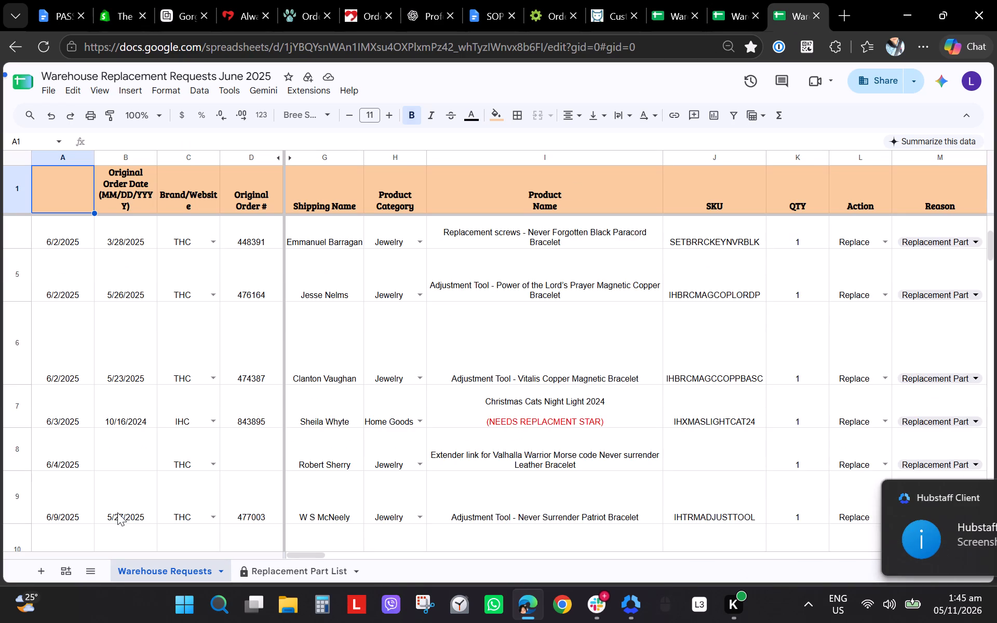
click(46, 565)
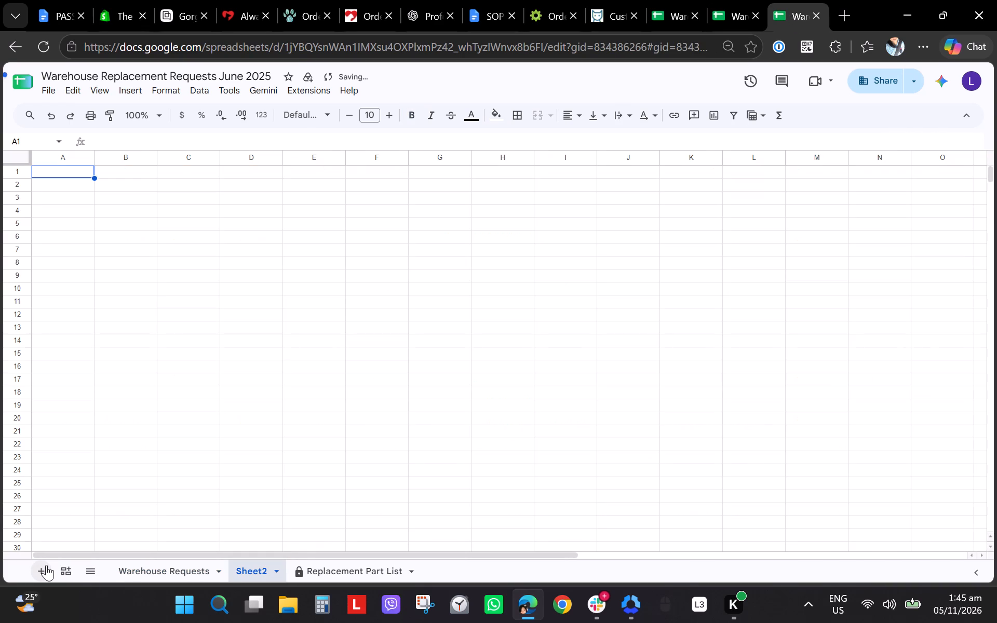
Enter the header "Order Date" in cell A2 of the new sheet, using the Warehouse Requests columns as reference.
click(184, 574)
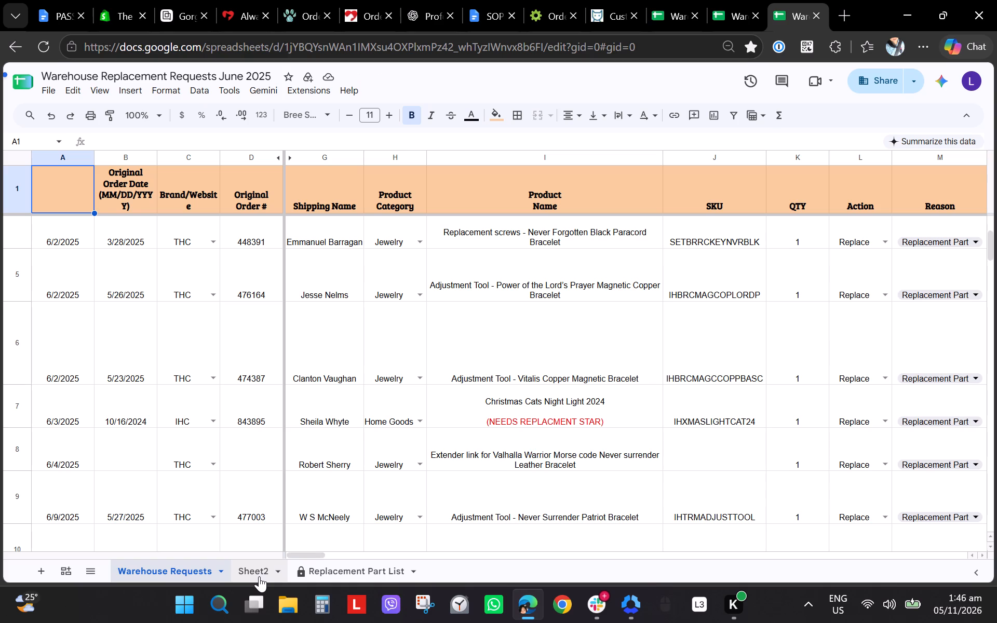
click(259, 576)
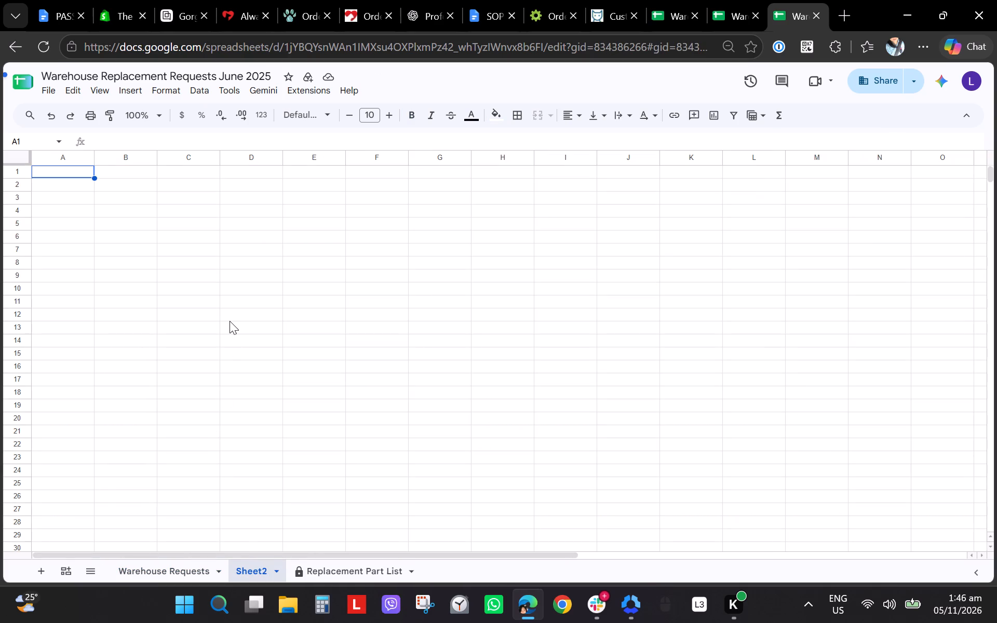
key(Down)
key(Down)
key(Down)
key(Right)
key(Left)
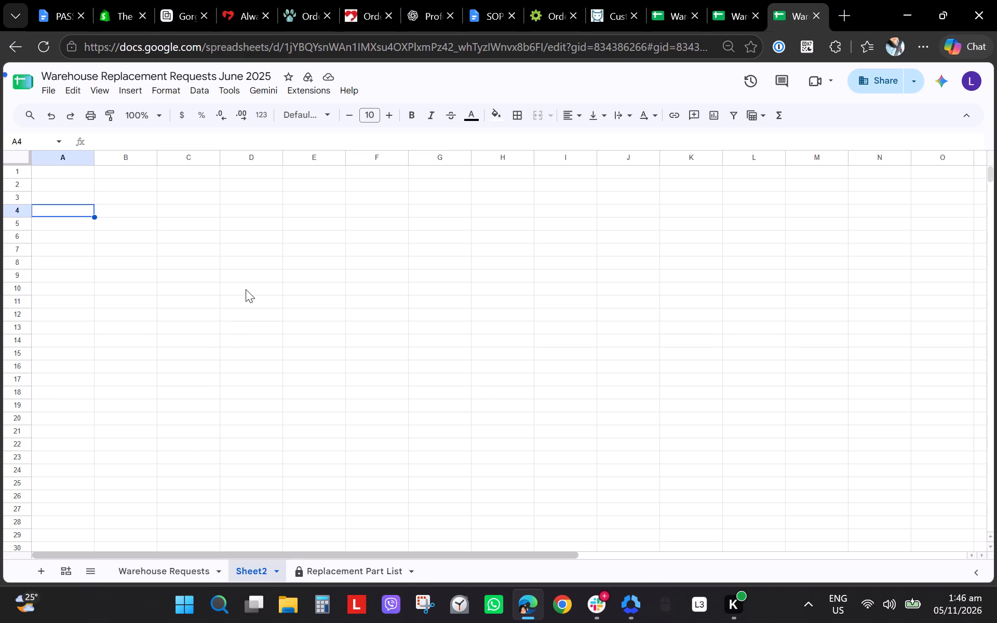
key(Up)
key(Up)
text(Date)
key(space)
text(of)
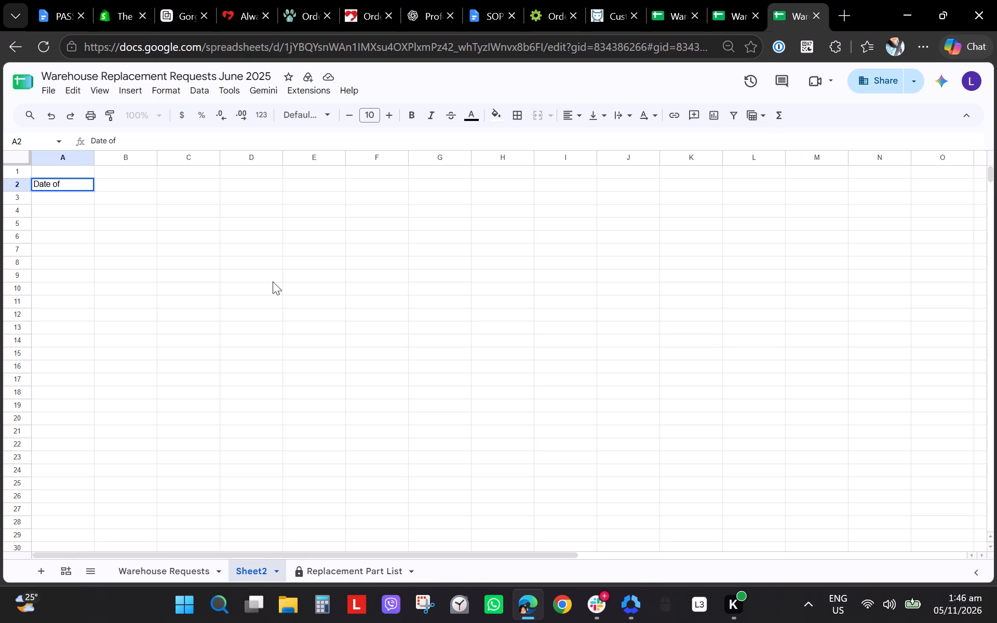
Replace the draft text in cell A2 of the new sheet with the header "Order Date".
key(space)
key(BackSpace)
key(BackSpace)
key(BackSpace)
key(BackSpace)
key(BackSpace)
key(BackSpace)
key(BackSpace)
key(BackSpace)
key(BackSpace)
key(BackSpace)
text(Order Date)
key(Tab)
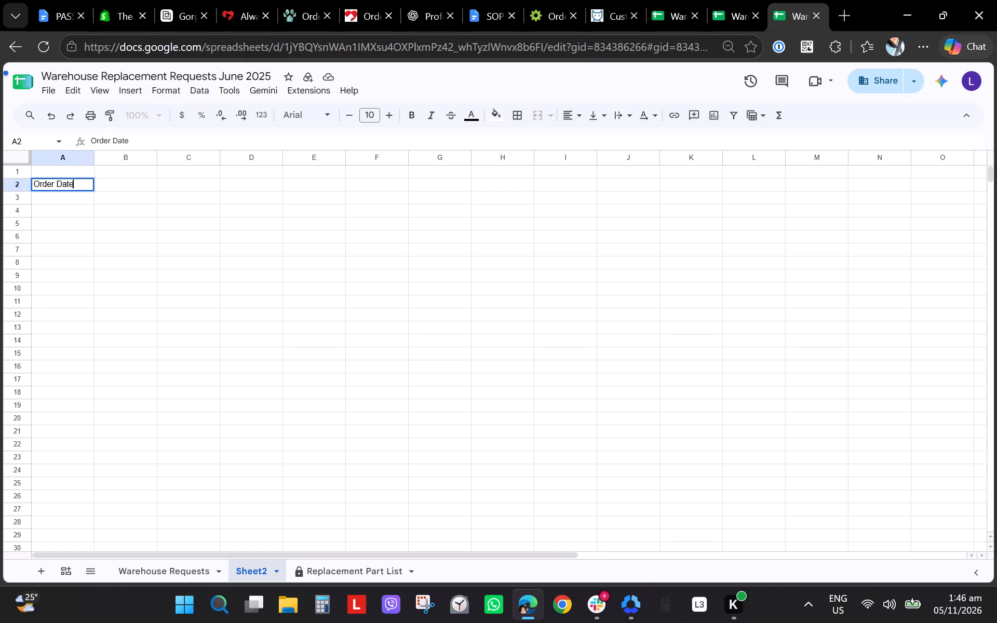
Check the Facebook feed and recent chats in a separate browser tab, closing it when done.
click(843, 16)
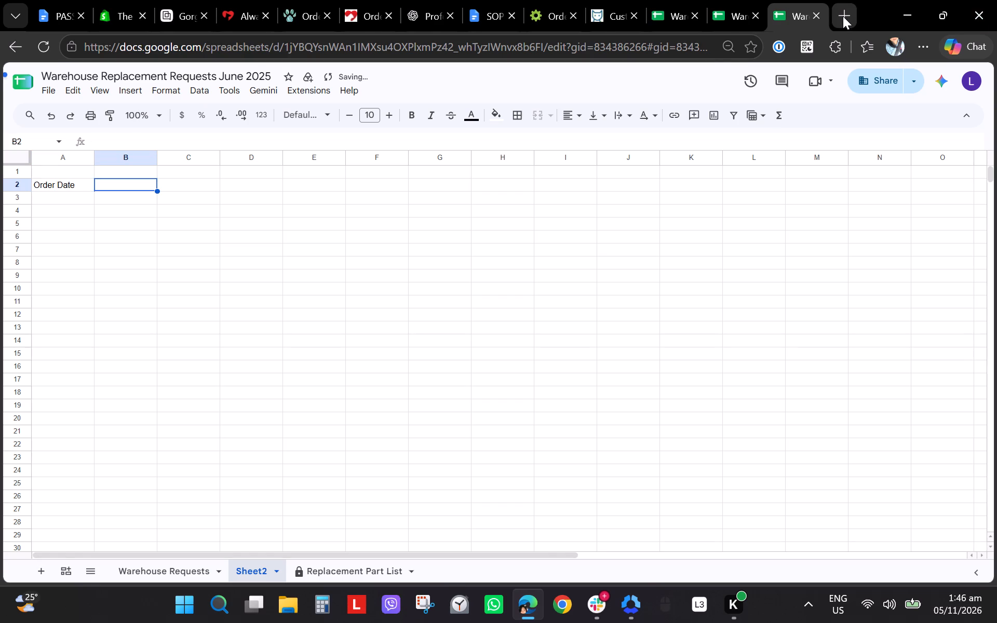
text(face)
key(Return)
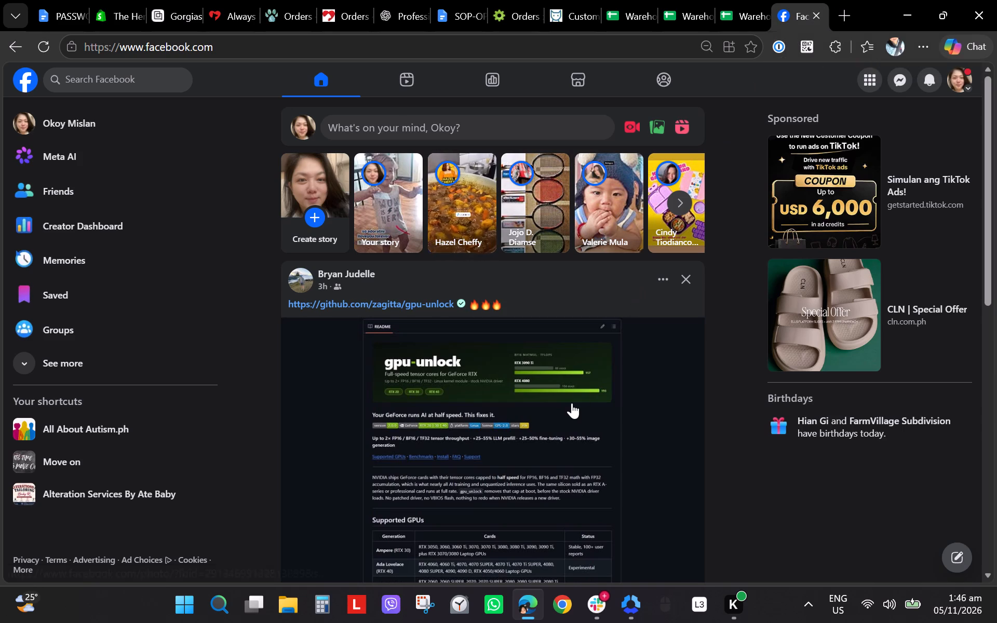
scroll(572, 403, down, 2)
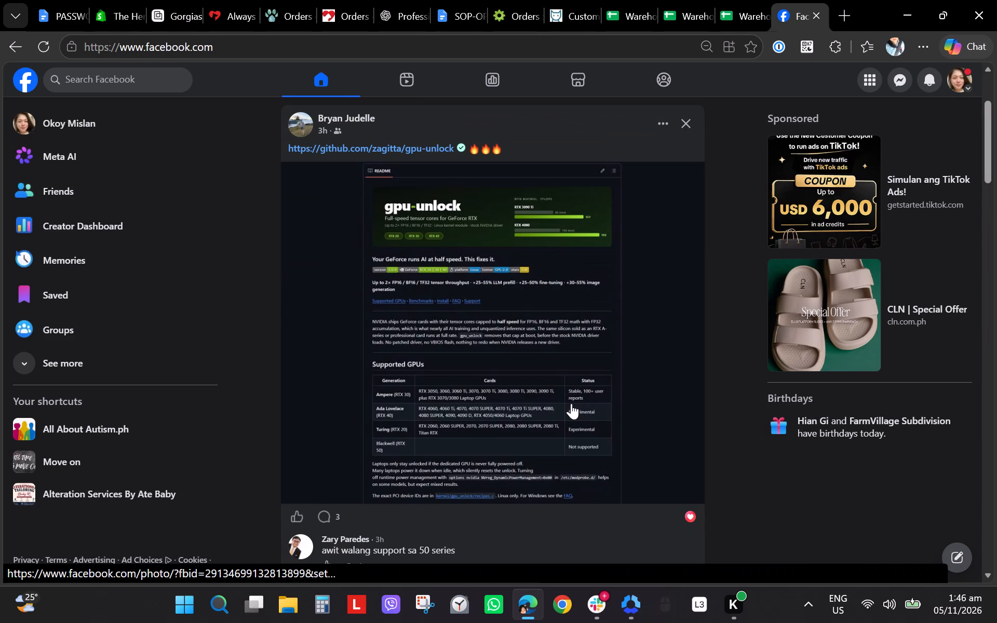
scroll(571, 403, down, 1)
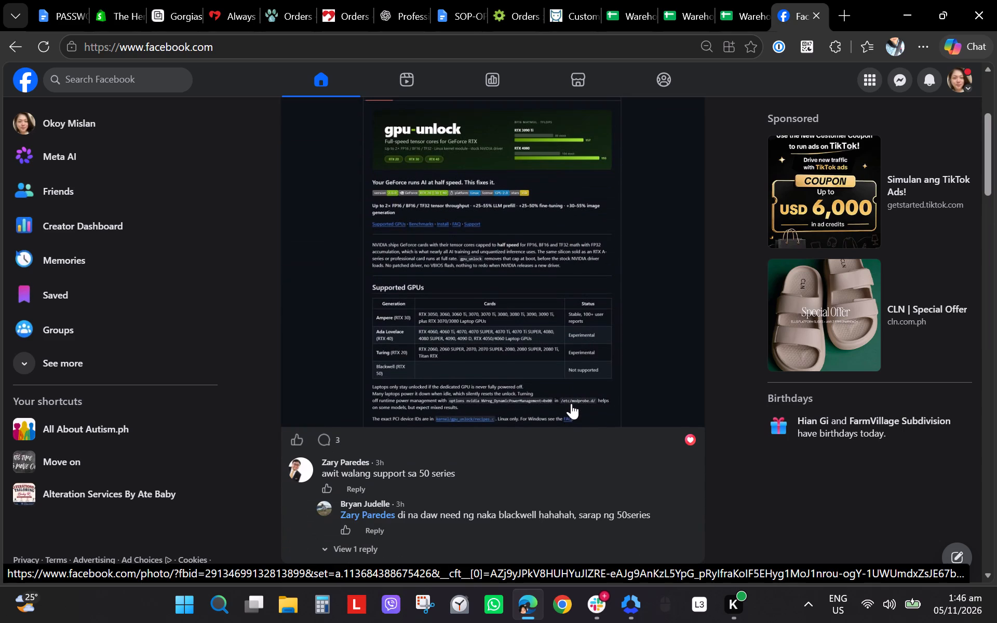
click(897, 78)
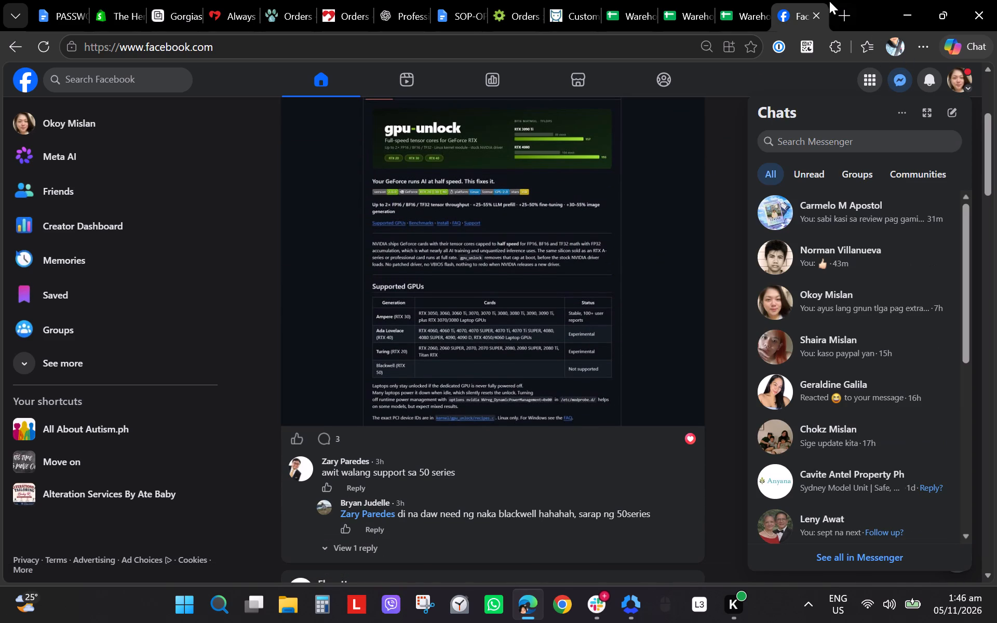
click(817, 19)
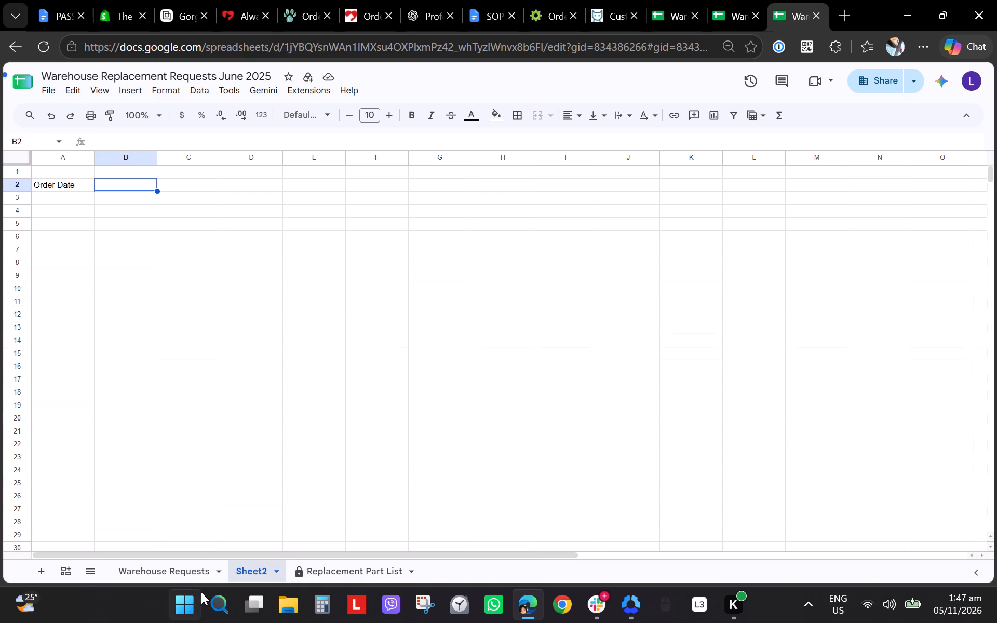
Enter the headers "Brand" in B2 and "Brand Name" in C2 of Sheet2, checking them against the Warehouse Requests columns.
click(198, 575)
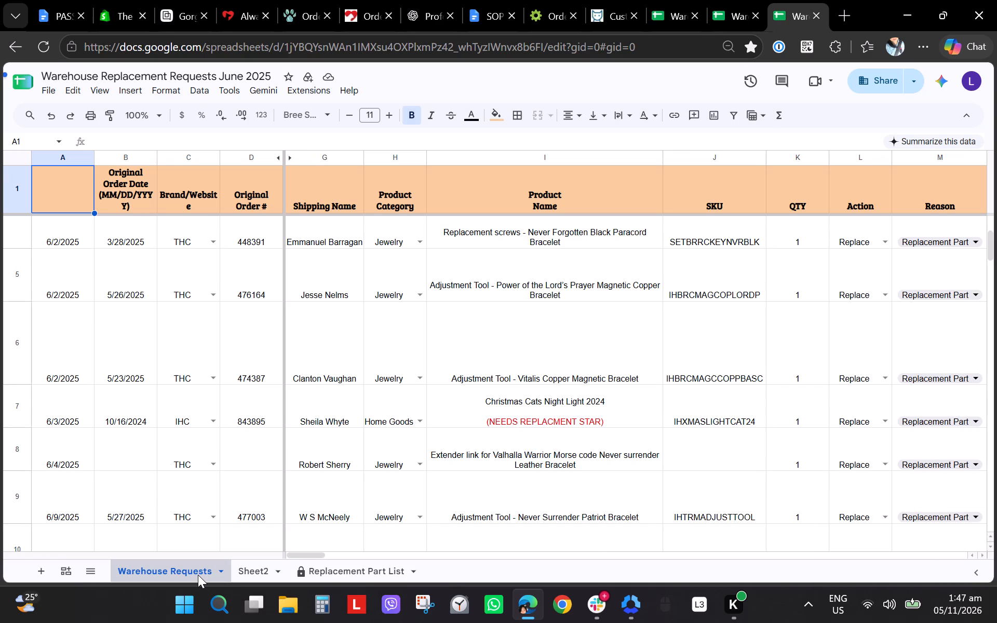
click(241, 570)
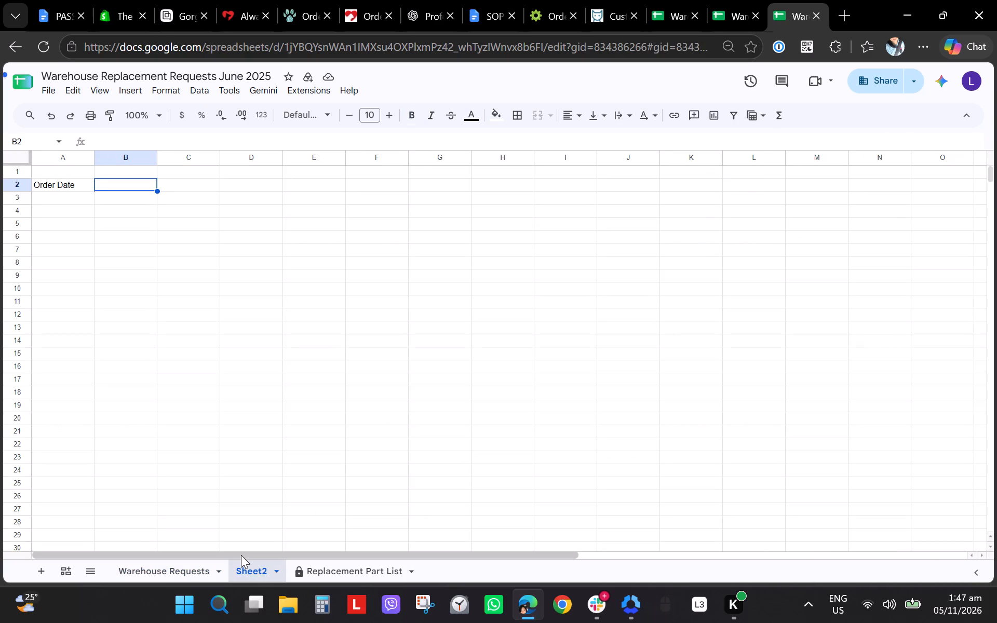
text(Brand)
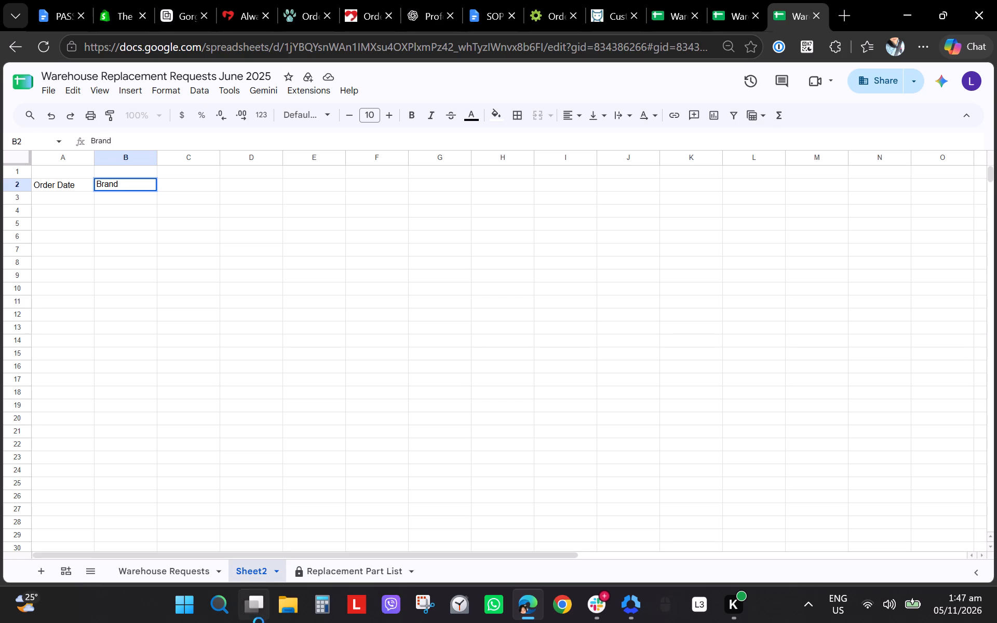
click(199, 577)
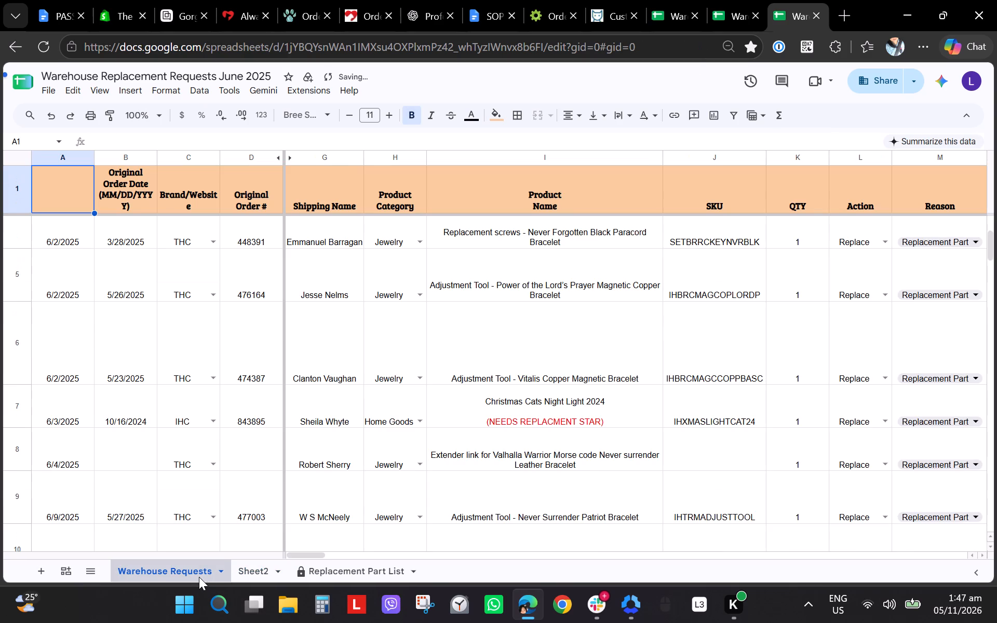
click(259, 566)
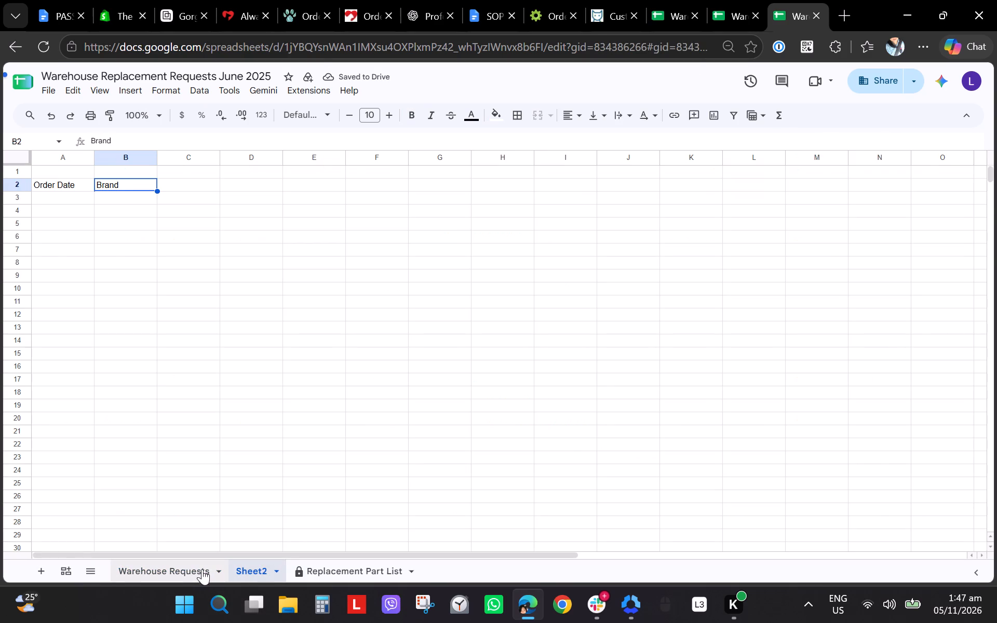
click(200, 569)
click(235, 576)
click(184, 191)
text(Brand)
key(space)
text(n)
key(BackSpace)
text(Name)
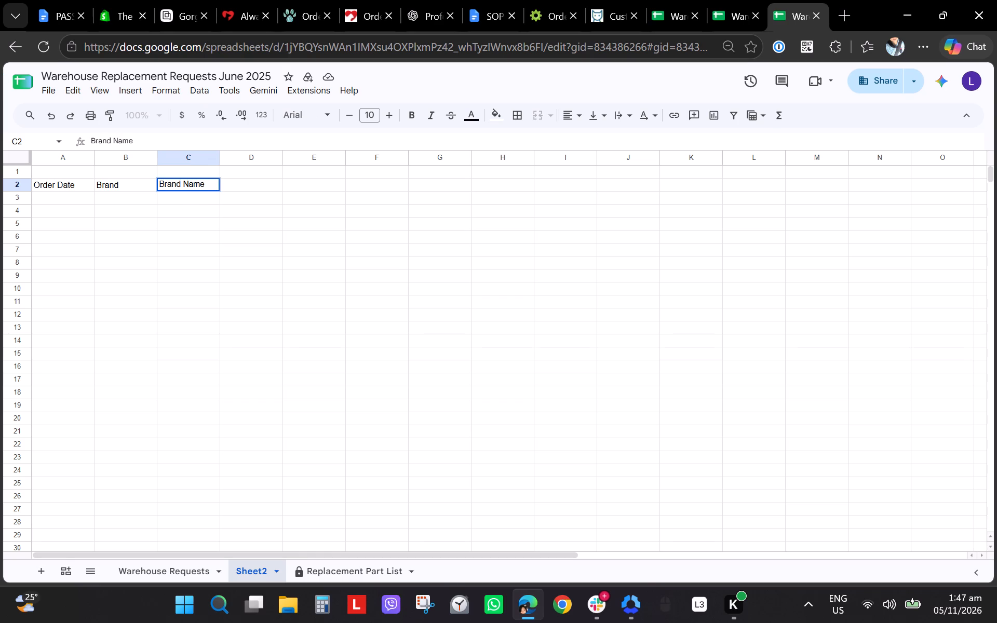
click(341, 571)
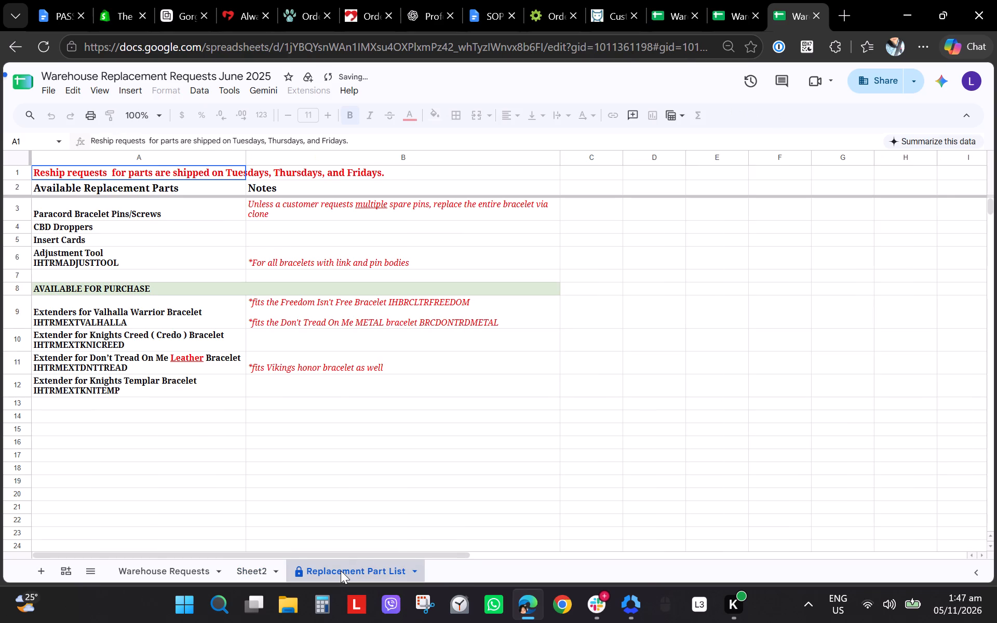
click(190, 571)
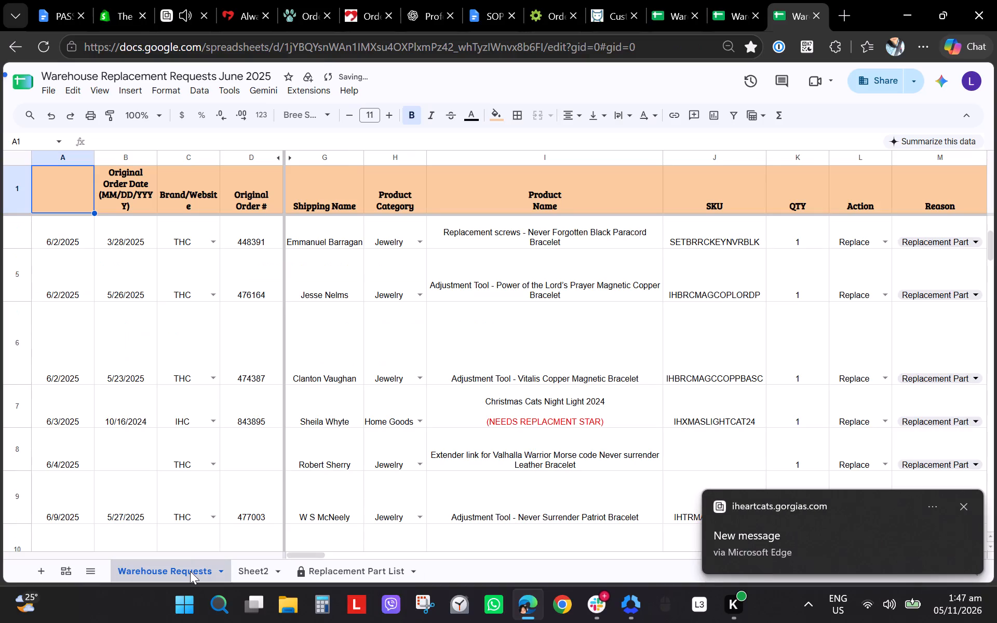
Switch to Gorgias, open the new live chat and send the "Cht: Greeting" macro to the customer.
click(176, 23)
click(111, 149)
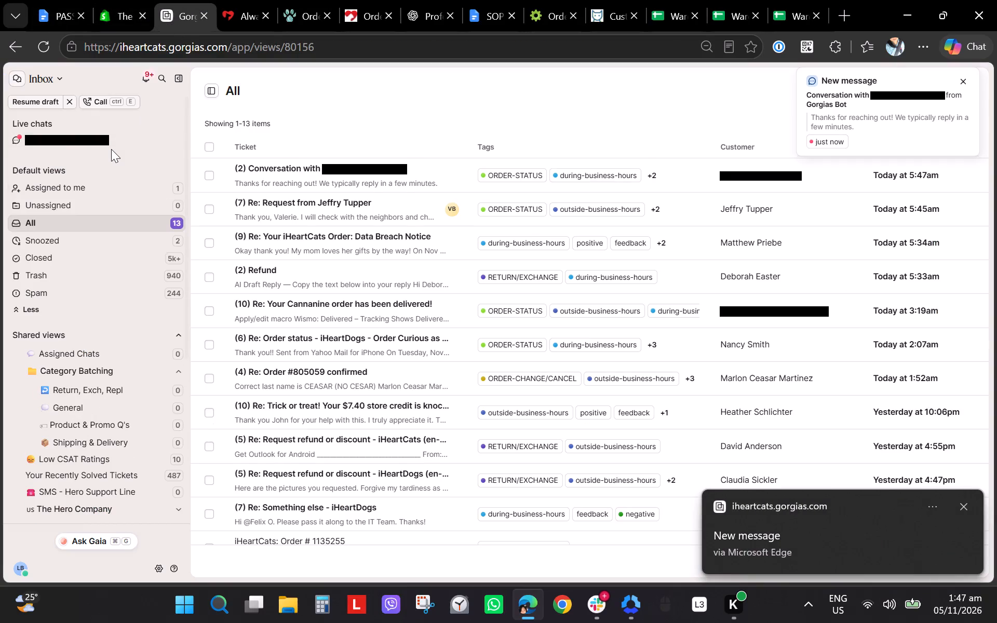
click(100, 136)
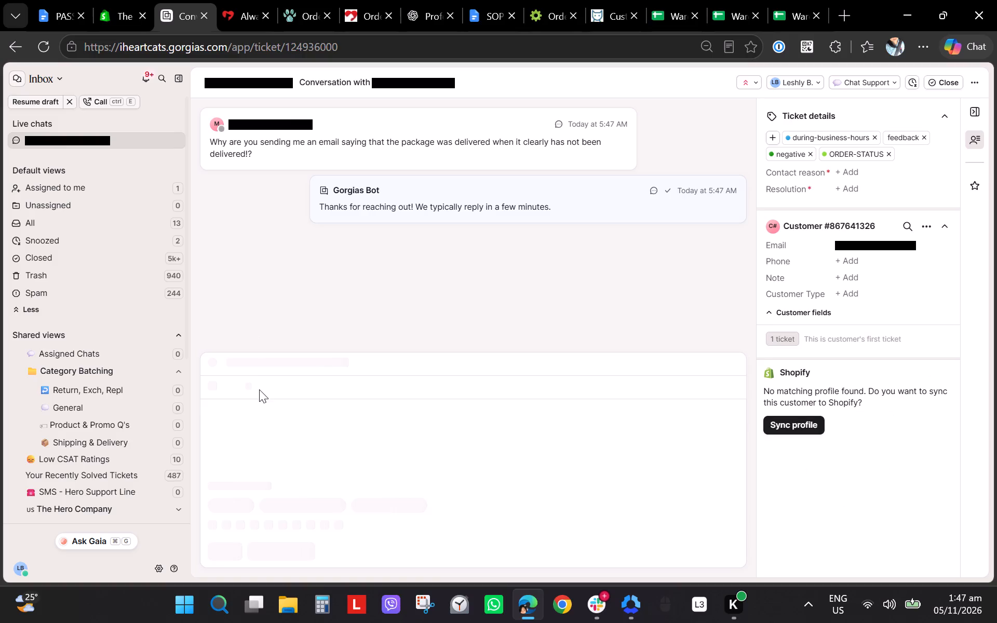
click(259, 389)
text(cht)
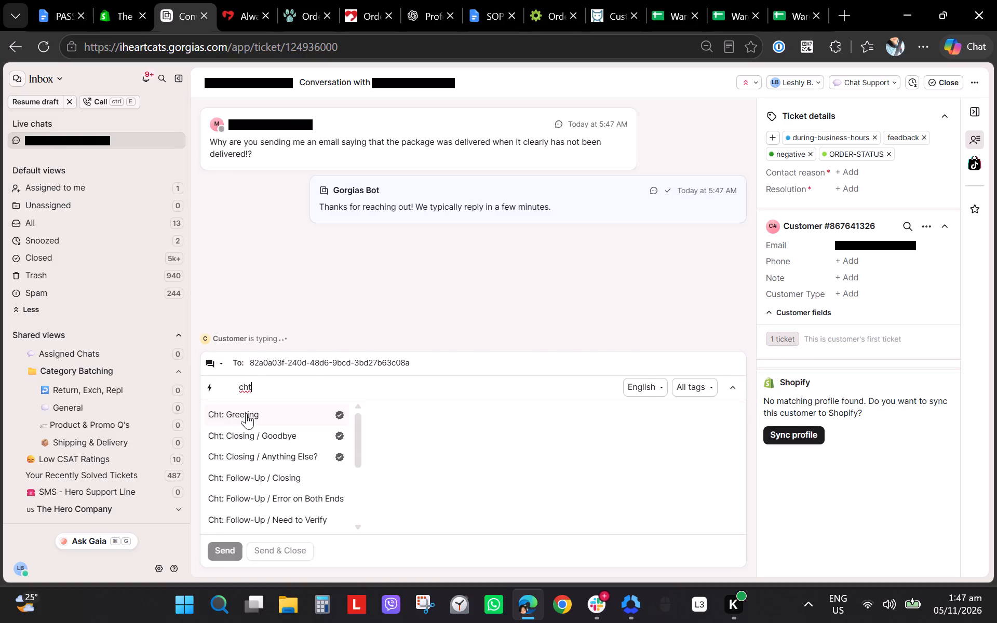
click(246, 413)
click(220, 557)
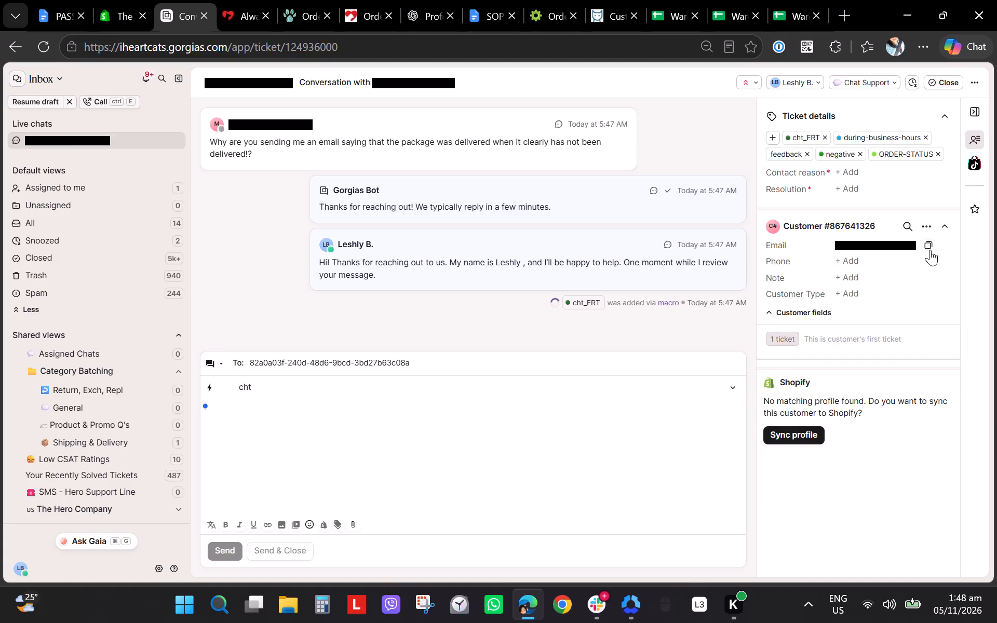
click(929, 246)
click(414, 363)
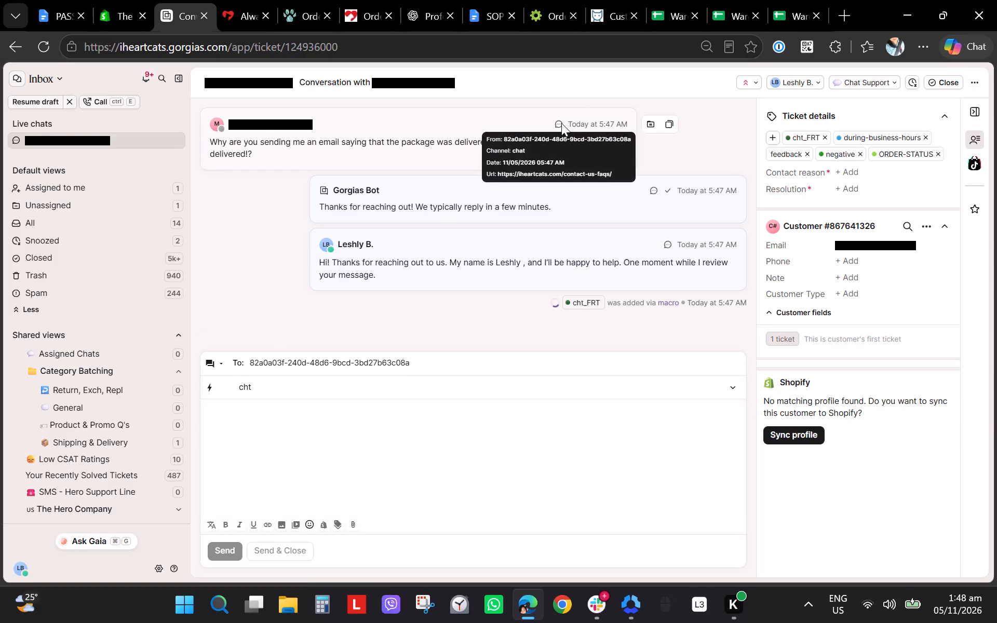
click(372, 6)
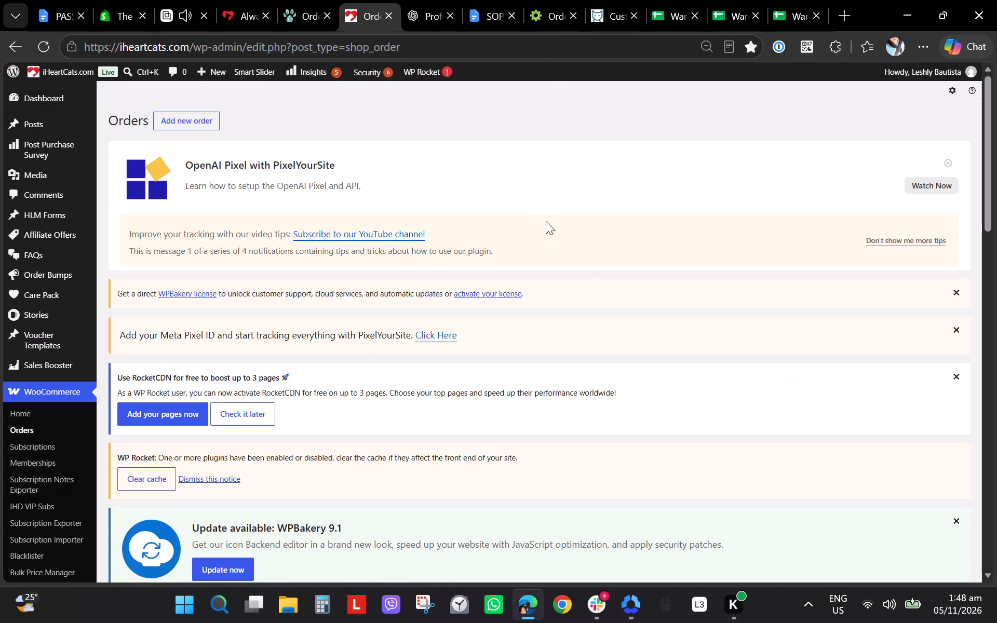
drag(988, 178, 969, 346)
click(869, 192)
key(ctrl+v)
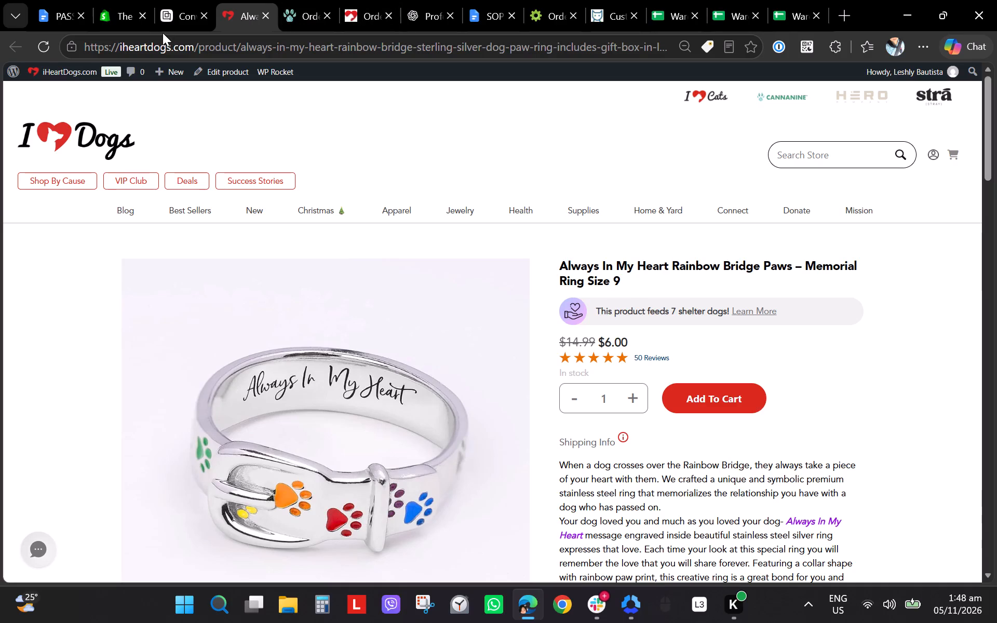
Open the iHeartDogs WordPress admin's WooCommerce orders and search them for the chat customer's copied email.
click(199, 46)
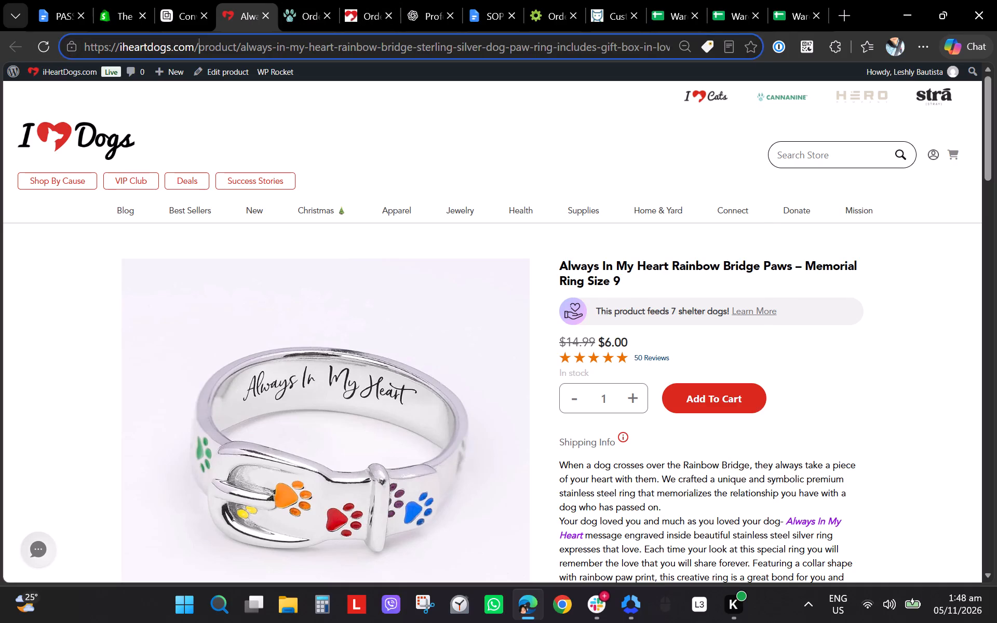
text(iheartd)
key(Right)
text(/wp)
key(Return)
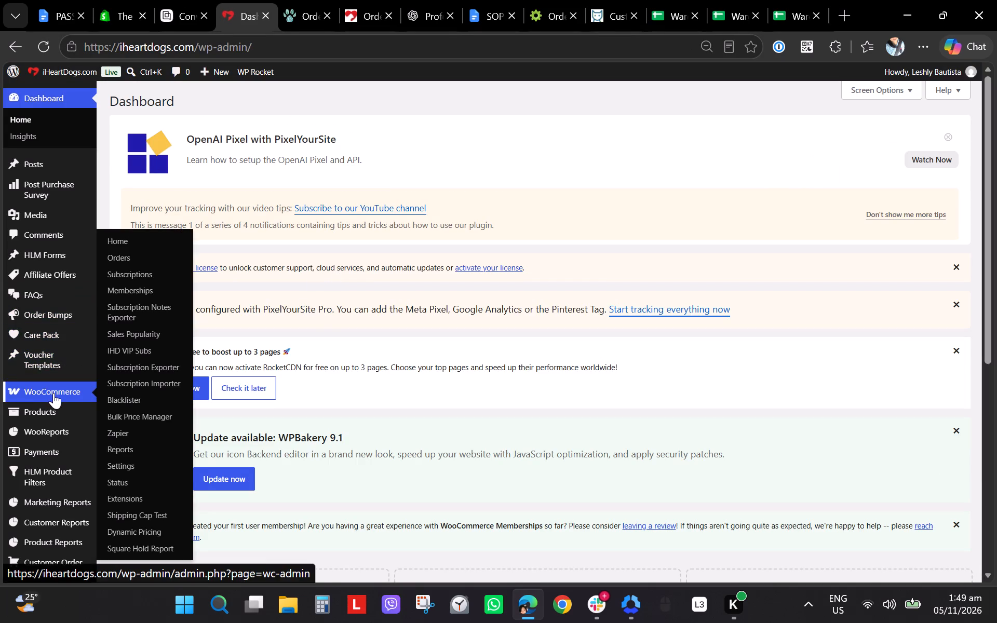
click(134, 253)
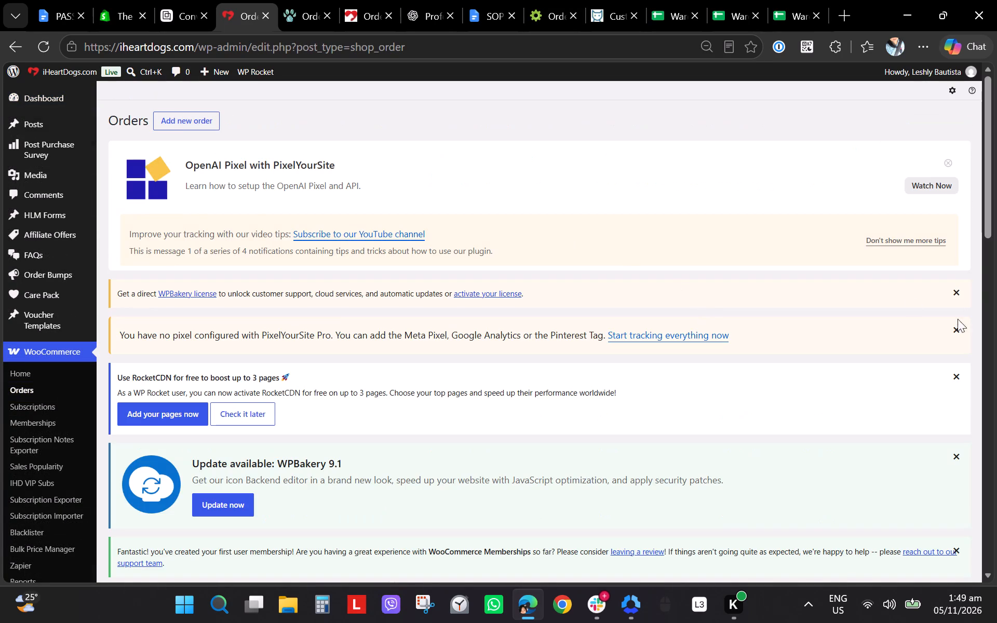
drag(992, 219, 980, 334)
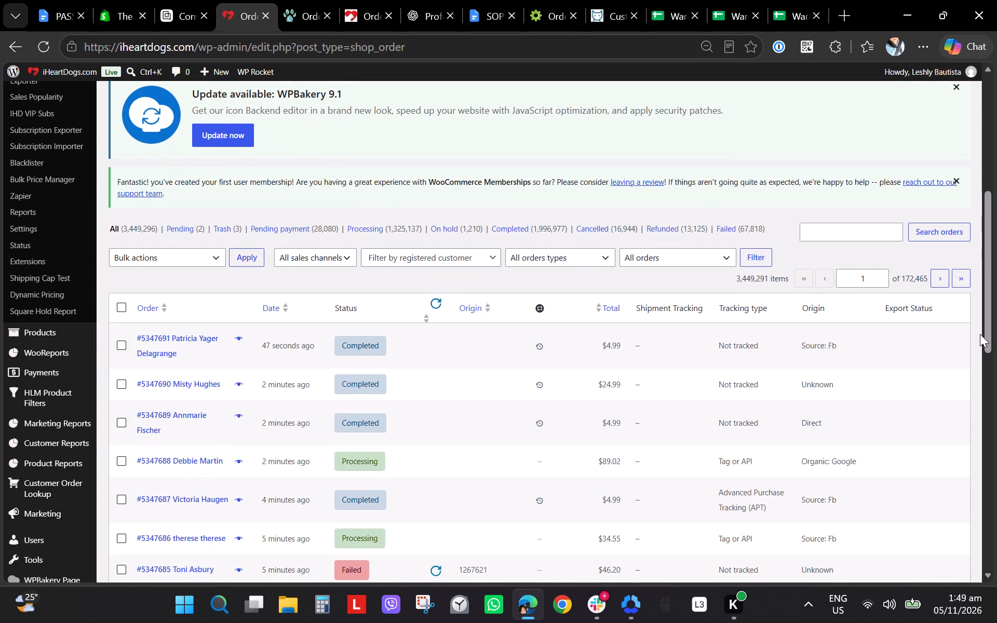
click(878, 234)
key(ctrl+v)
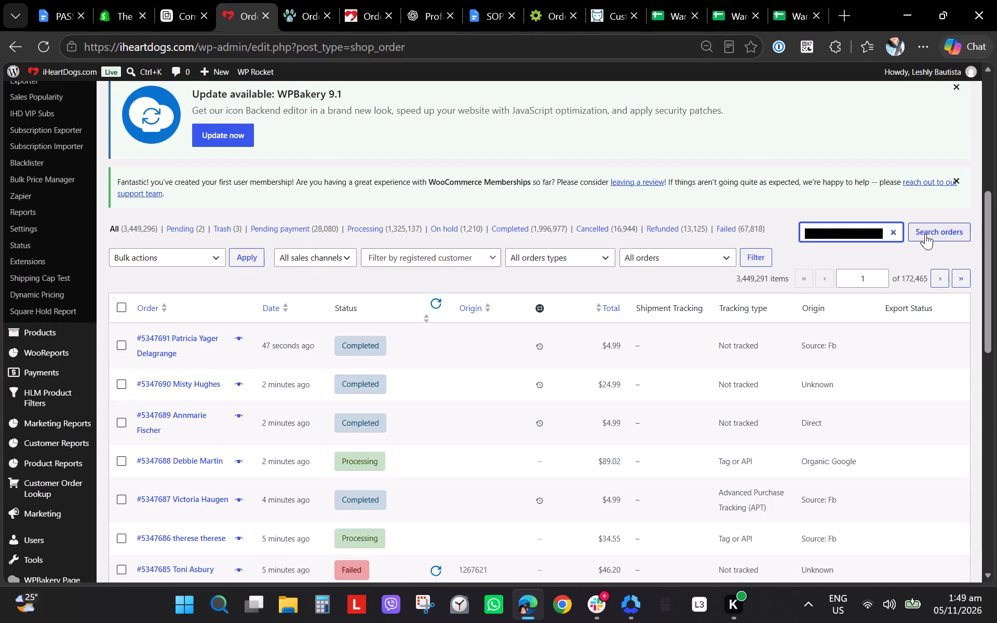
click(925, 234)
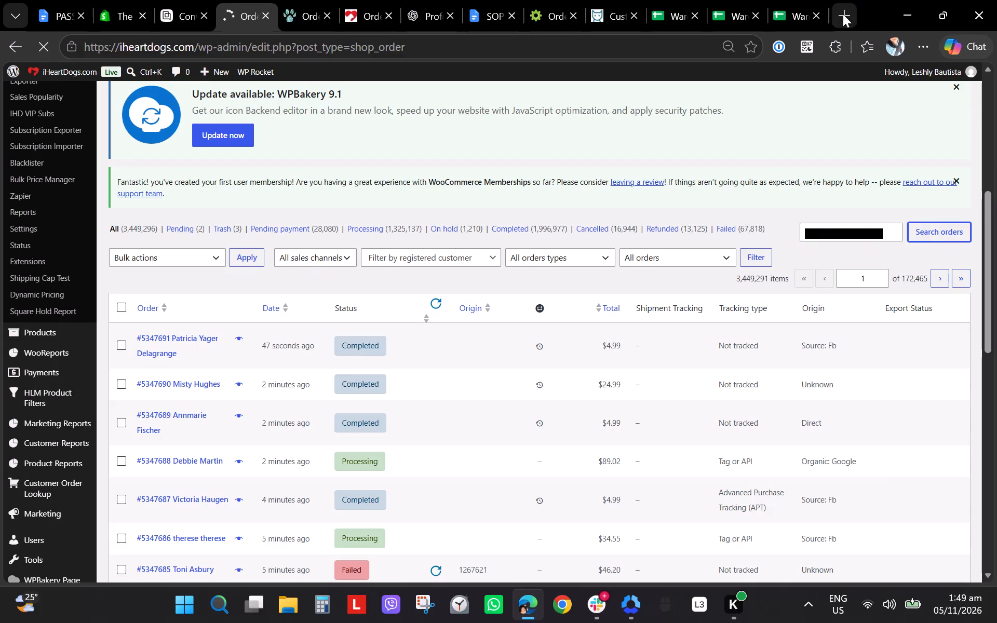
Open Facebook in a new tab, read back through the recent messages in the second Messenger chat, and close the chat and tab.
click(843, 14)
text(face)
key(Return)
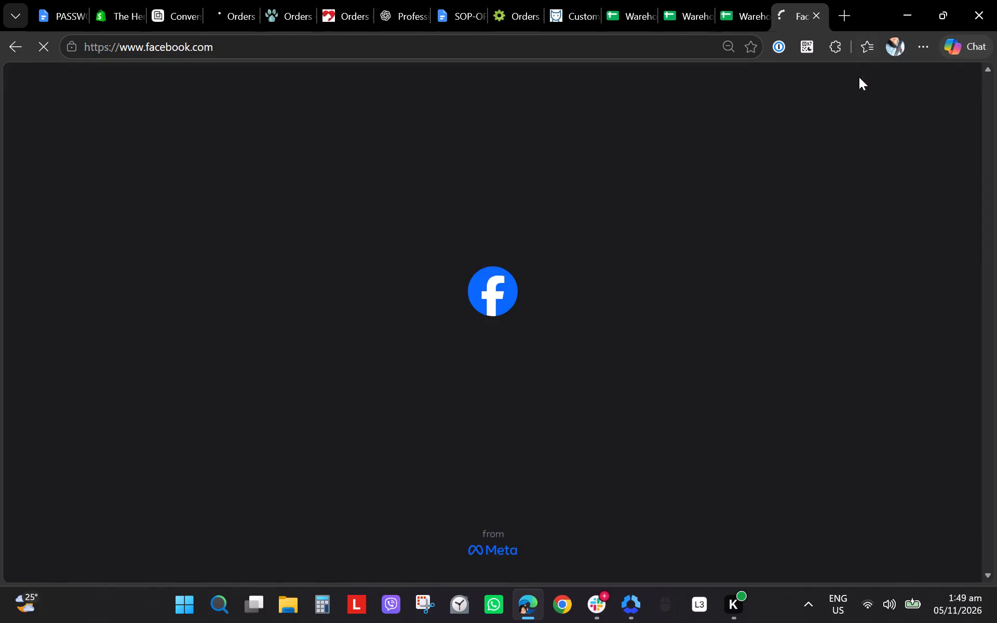
click(904, 83)
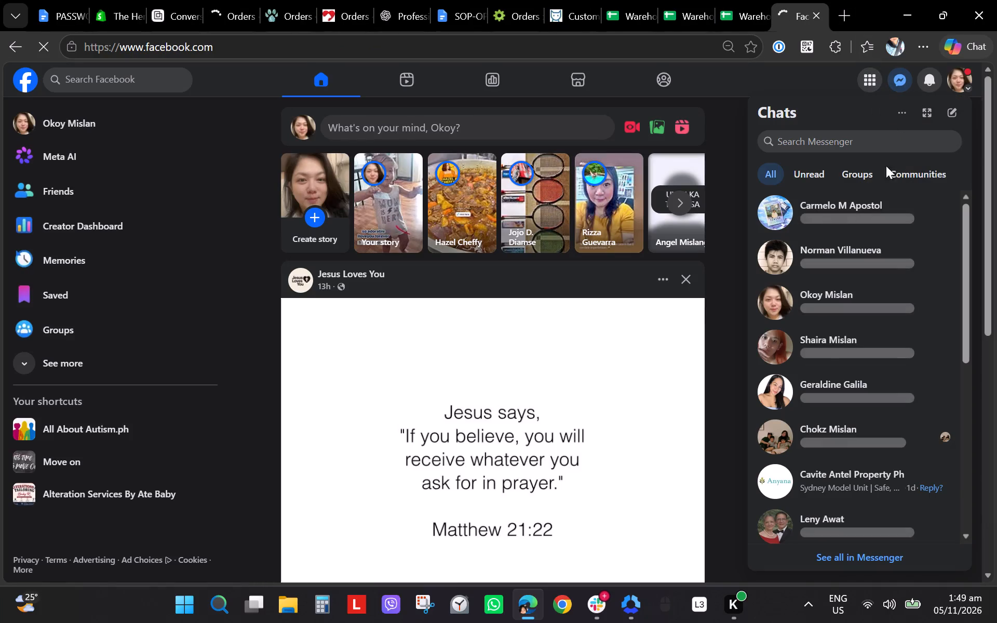
click(885, 254)
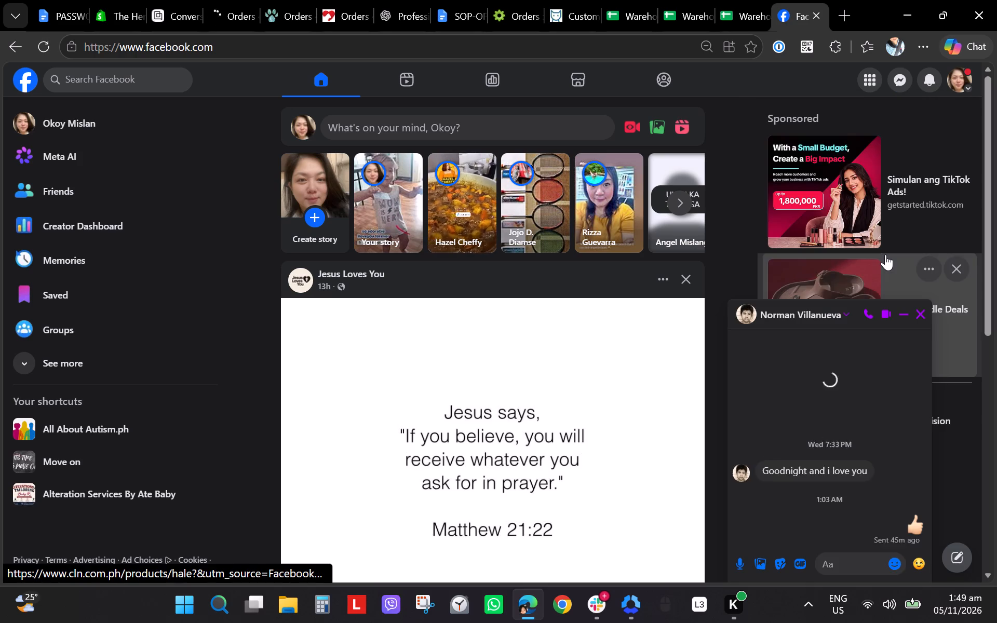
drag(925, 520, 920, 403)
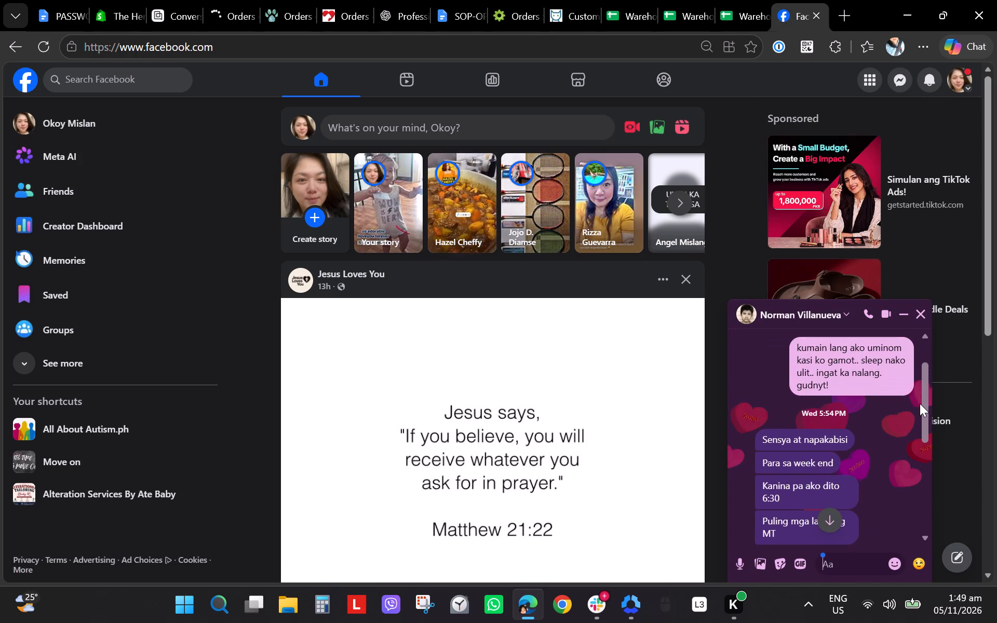
drag(920, 403, 921, 398)
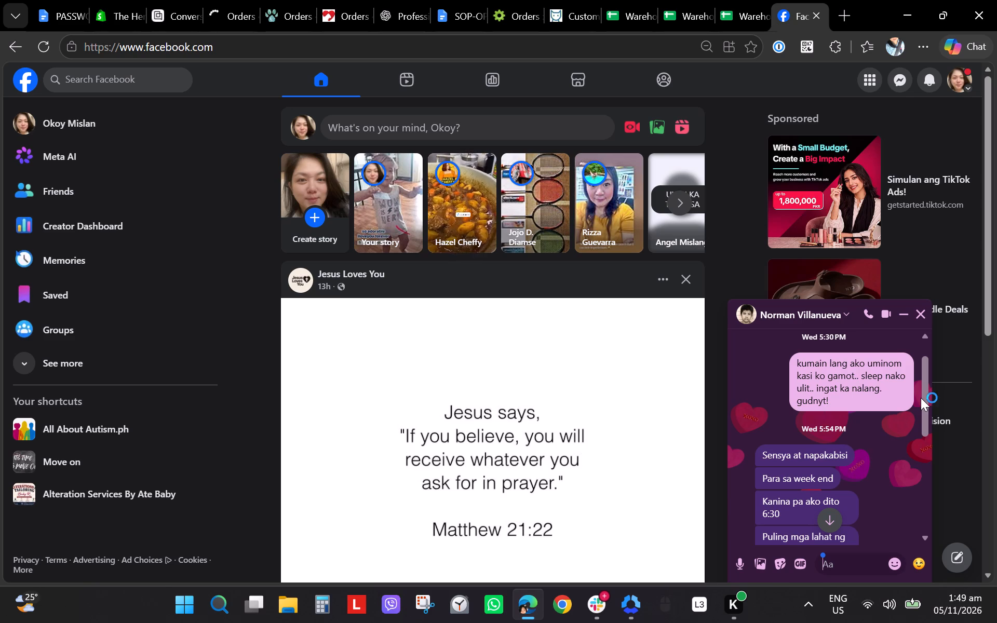
drag(921, 398, 920, 399)
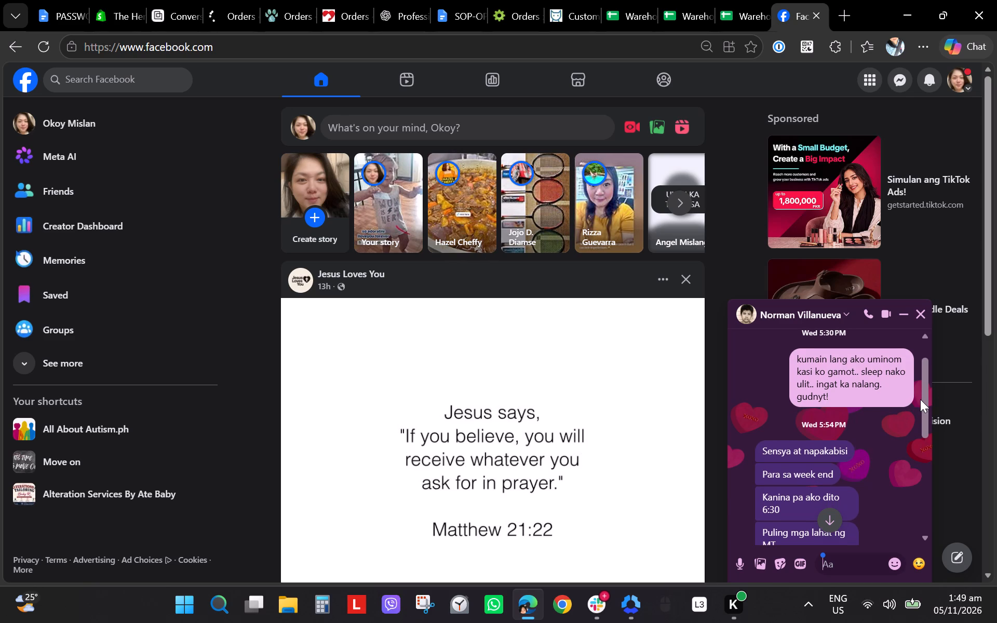
drag(920, 399, 920, 404)
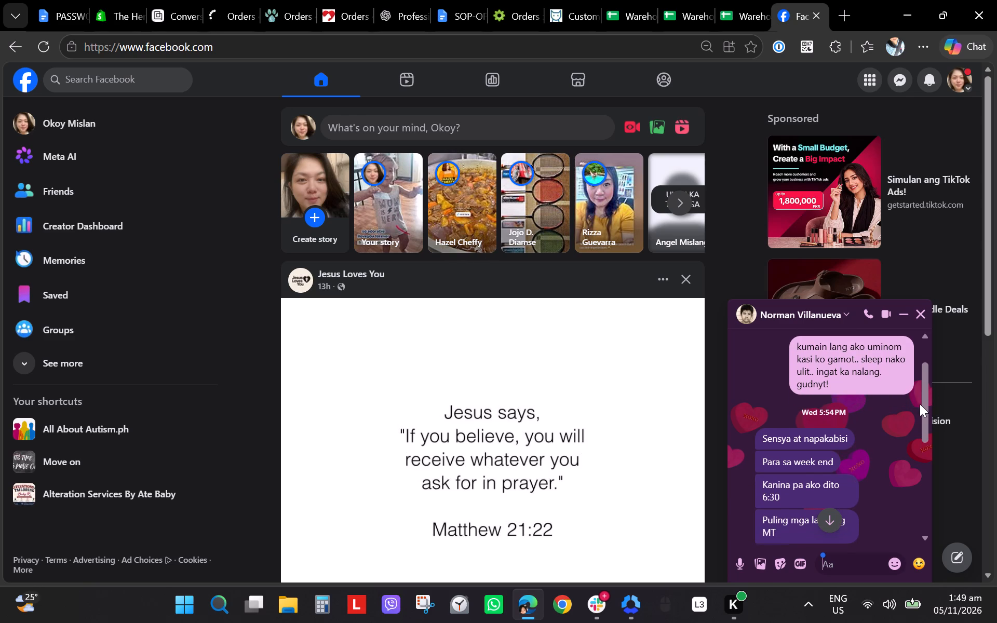
drag(920, 404, 919, 409)
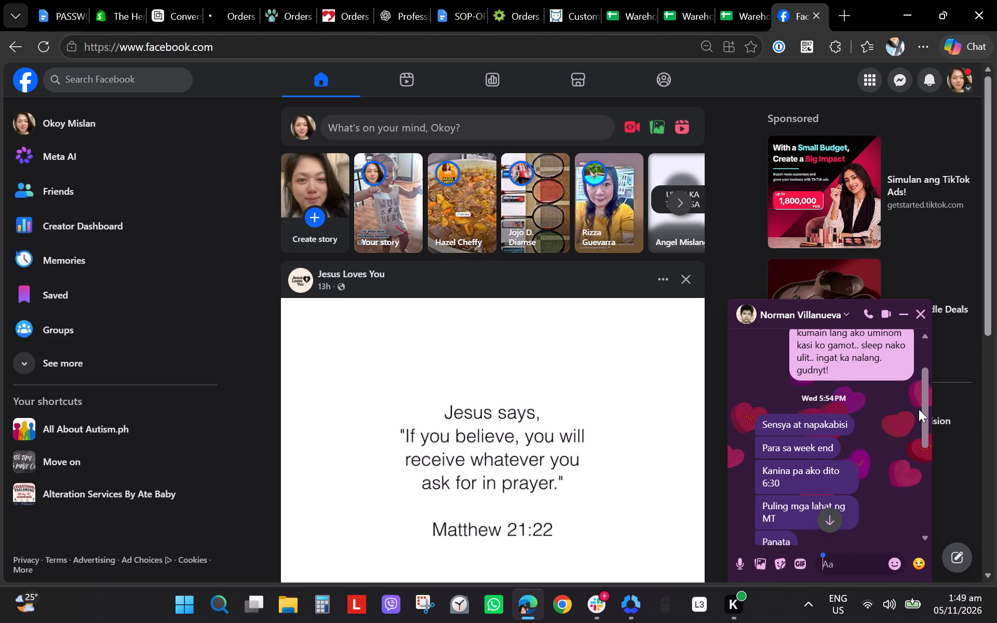
drag(919, 409, 916, 425)
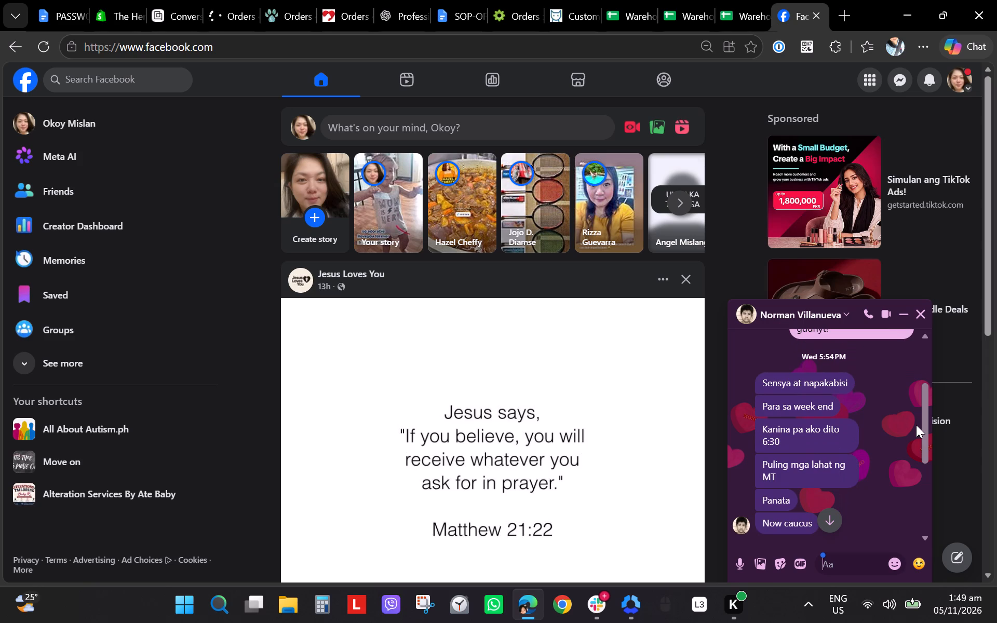
drag(916, 425, 915, 444)
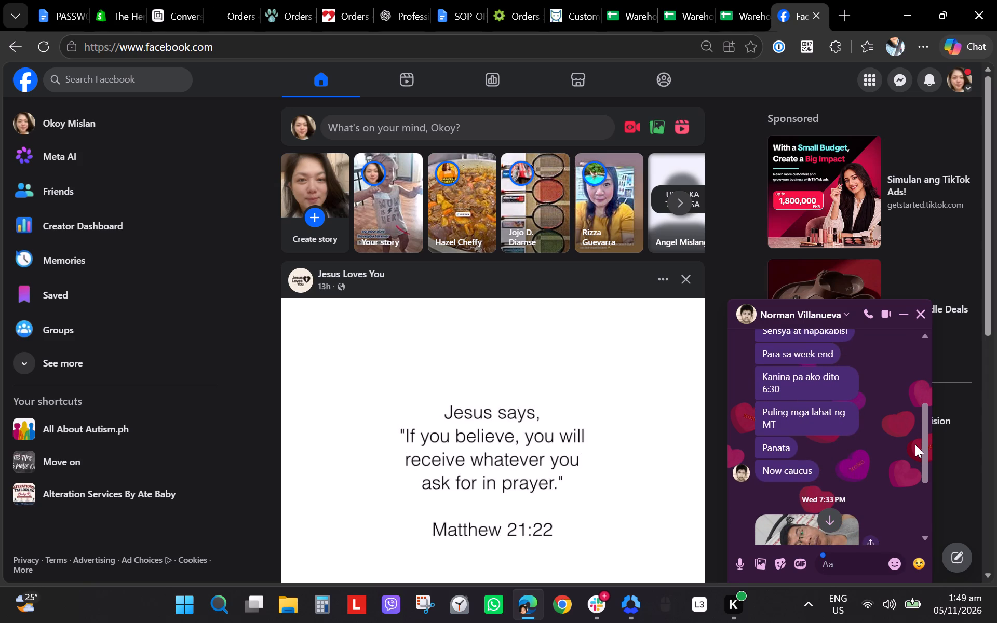
drag(915, 444, 914, 444)
drag(914, 444, 914, 470)
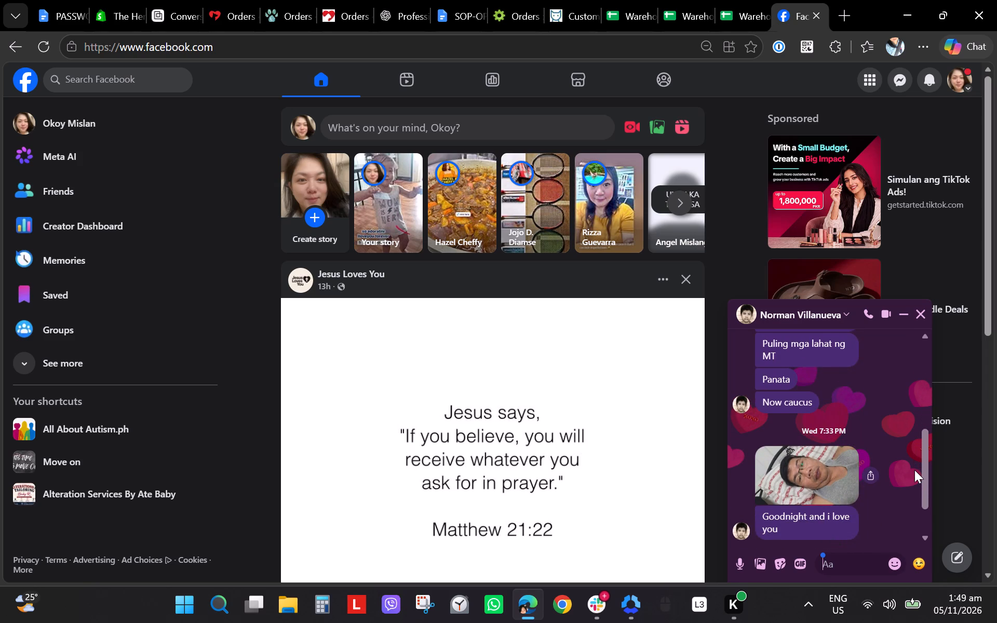
drag(914, 470, 912, 484)
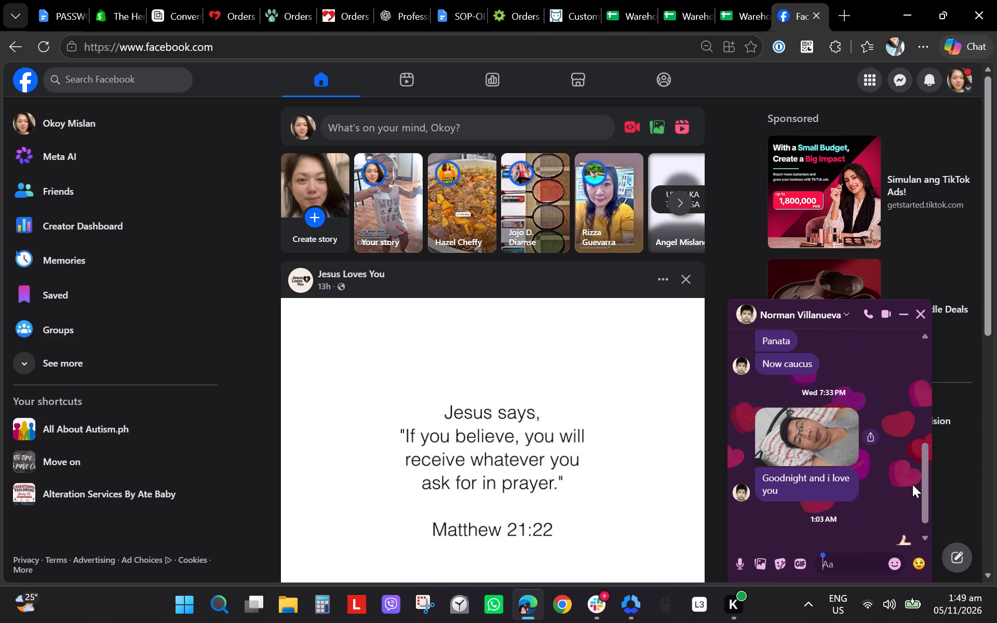
drag(912, 484, 914, 479)
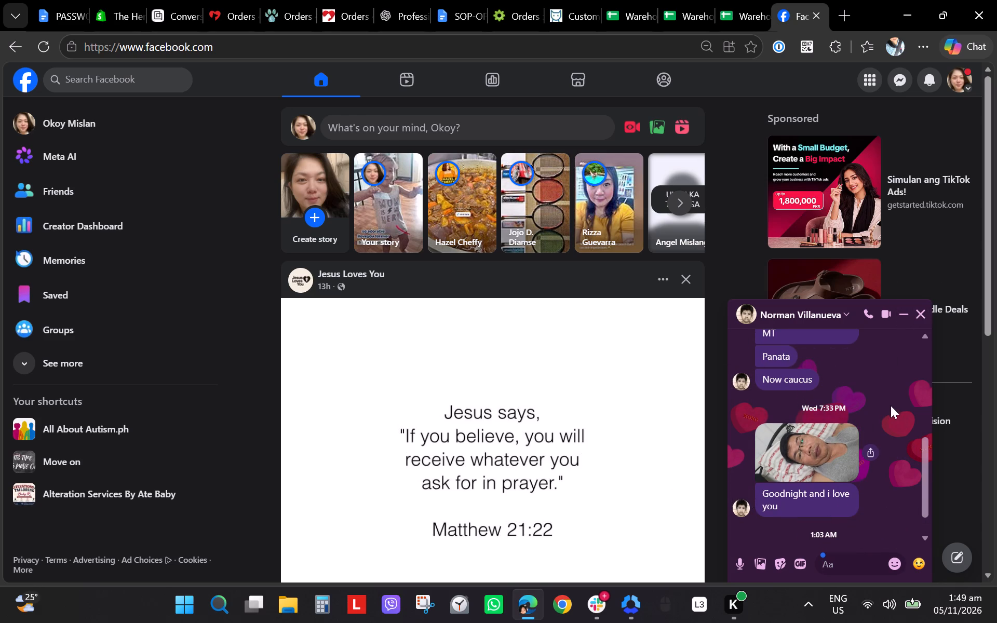
click(921, 312)
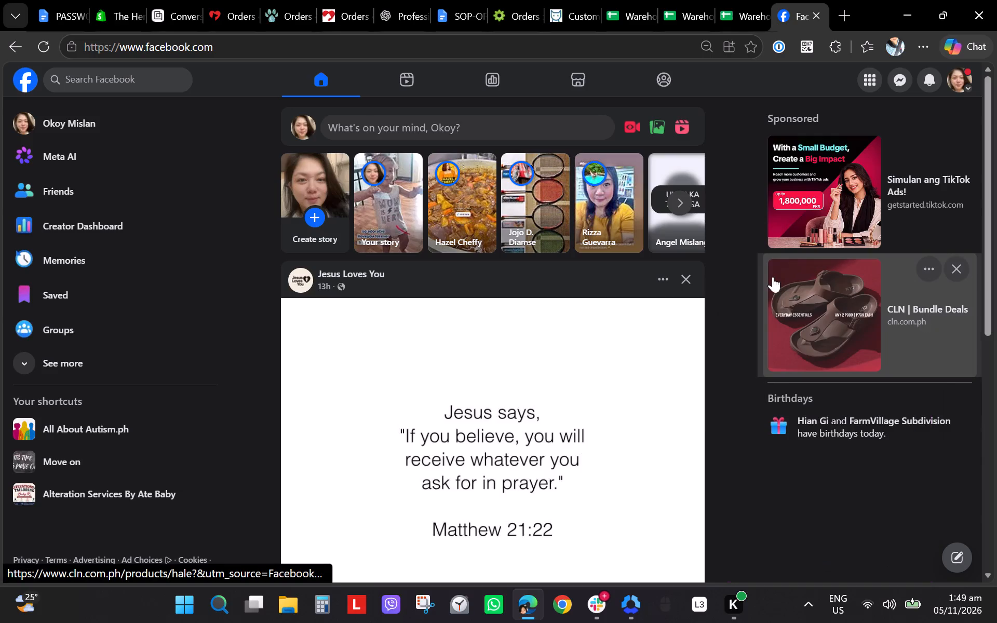
click(816, 15)
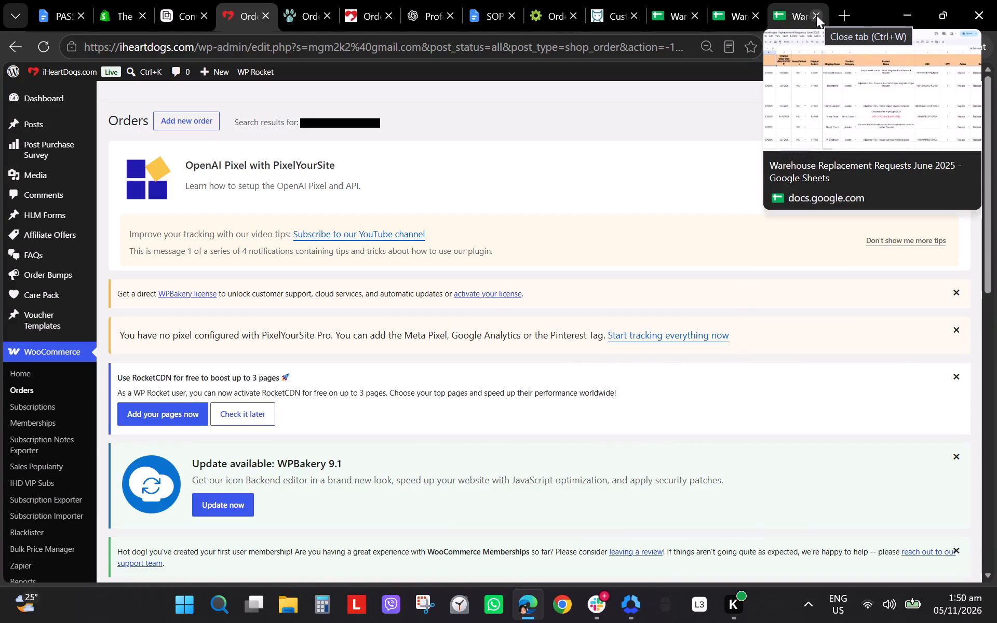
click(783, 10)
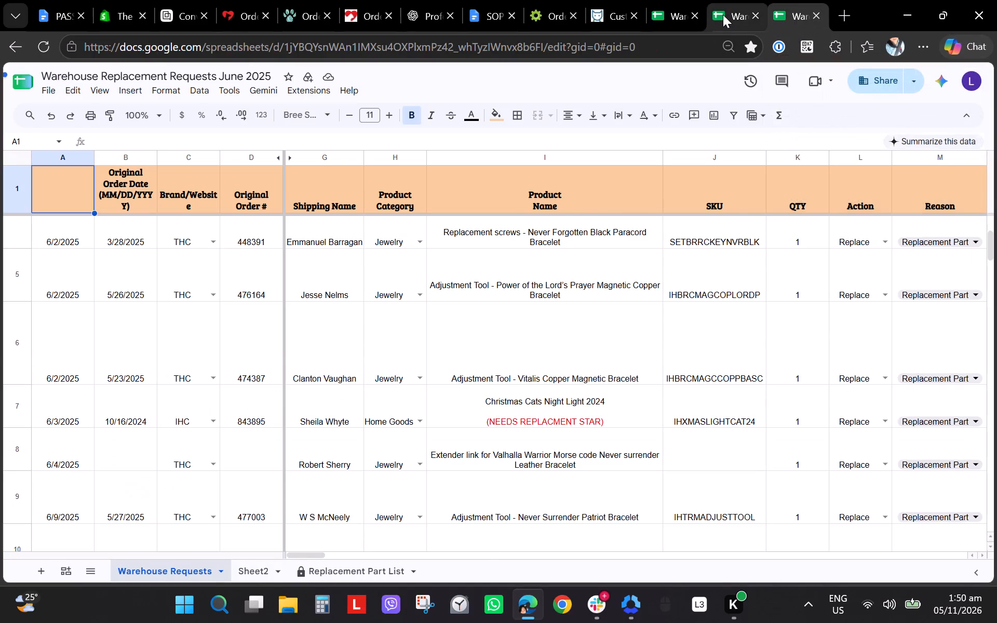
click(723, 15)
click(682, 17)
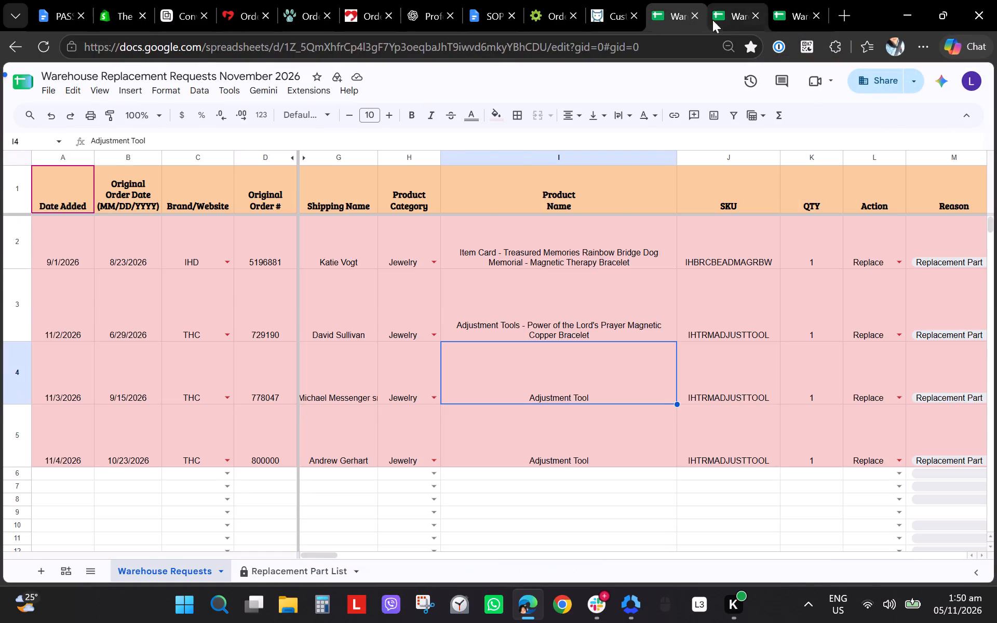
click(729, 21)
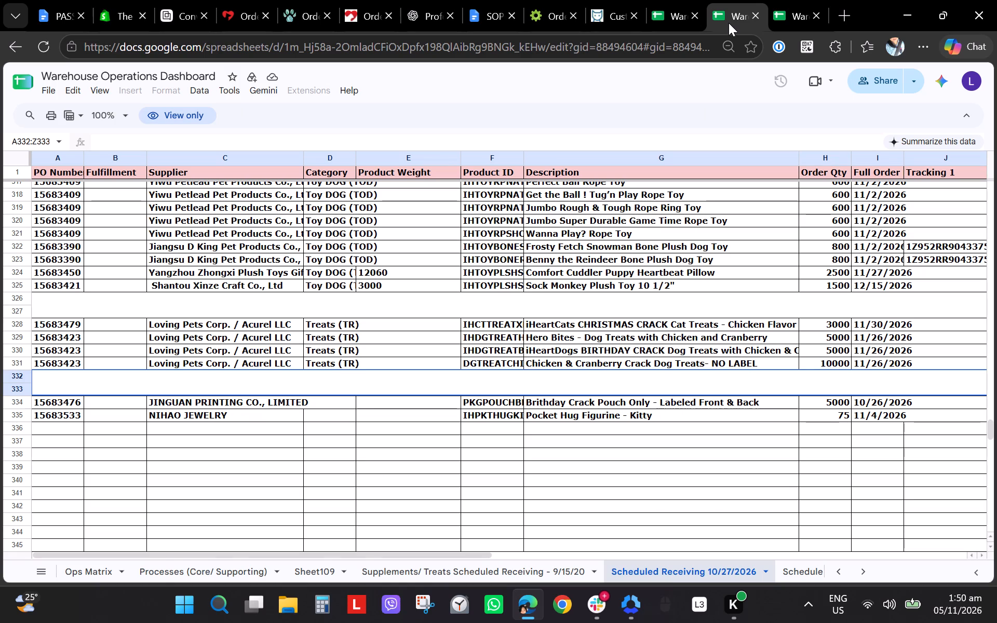
Return to the iHeartDogs WooCommerce orders page and check the search results for the customer's email.
click(257, 13)
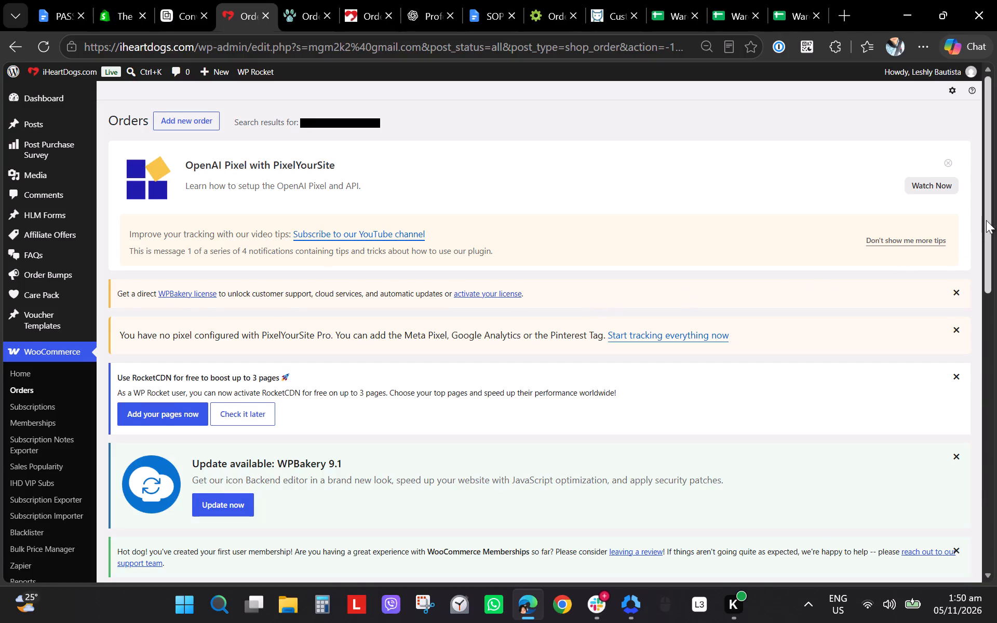
drag(986, 221, 955, 349)
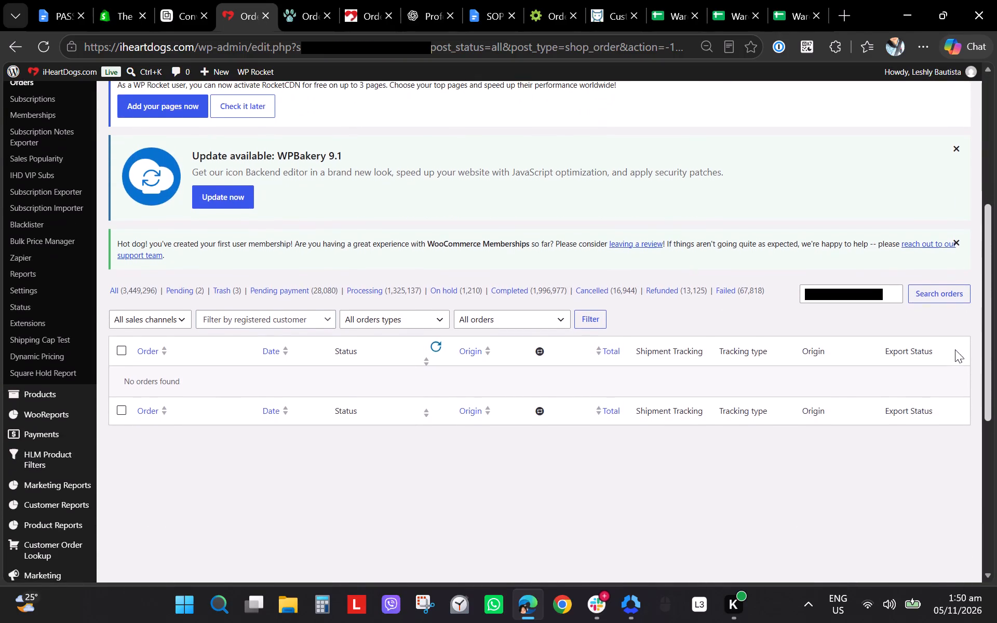
Recheck the live chat message and search the iHeartCats WooCommerce orders again for the chat customer's email.
drag(955, 349, 954, 336)
click(885, 328)
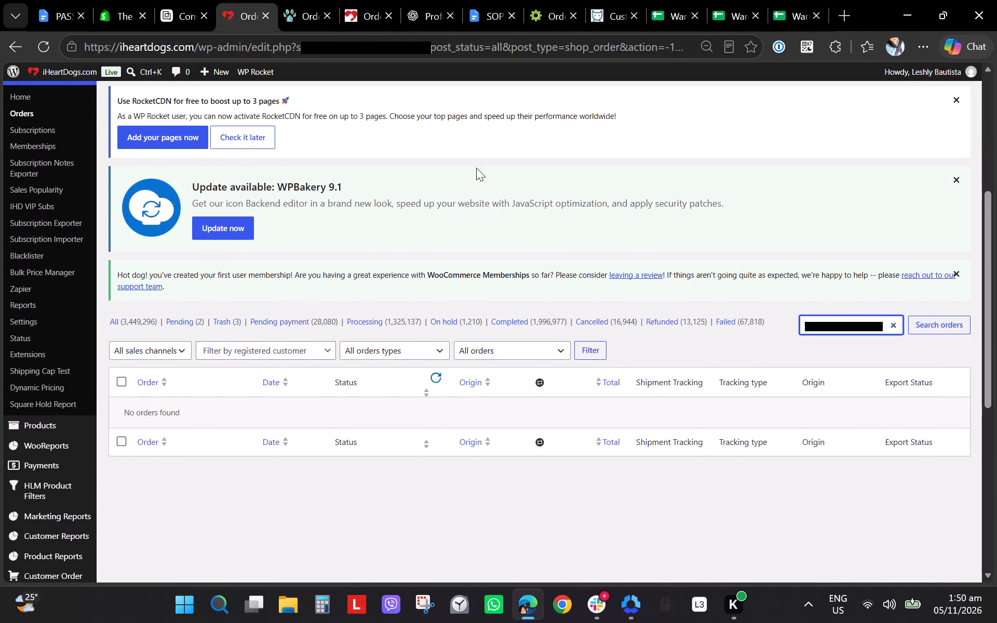
click(178, 10)
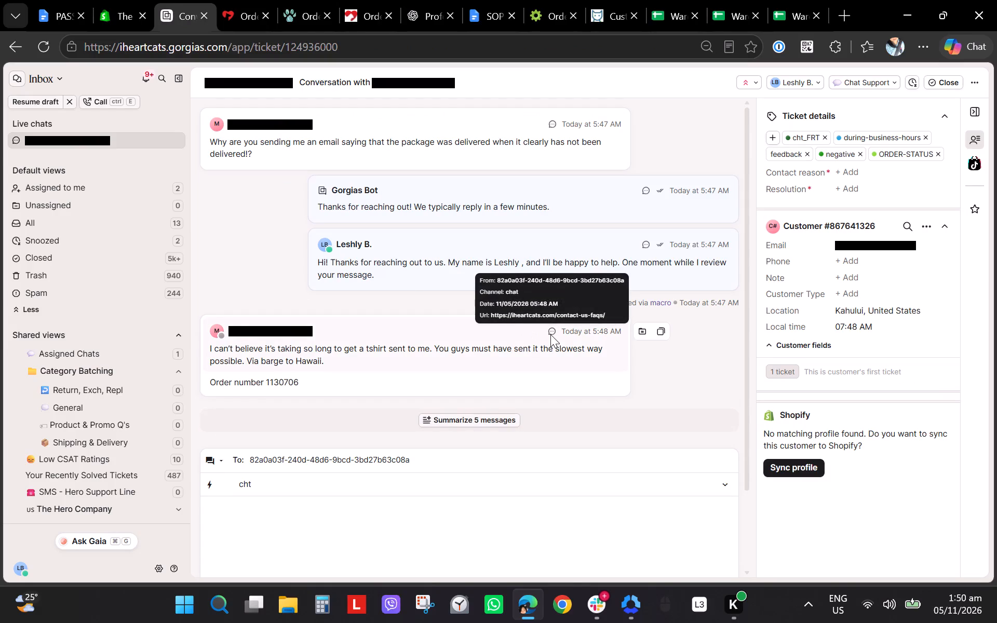
click(362, 19)
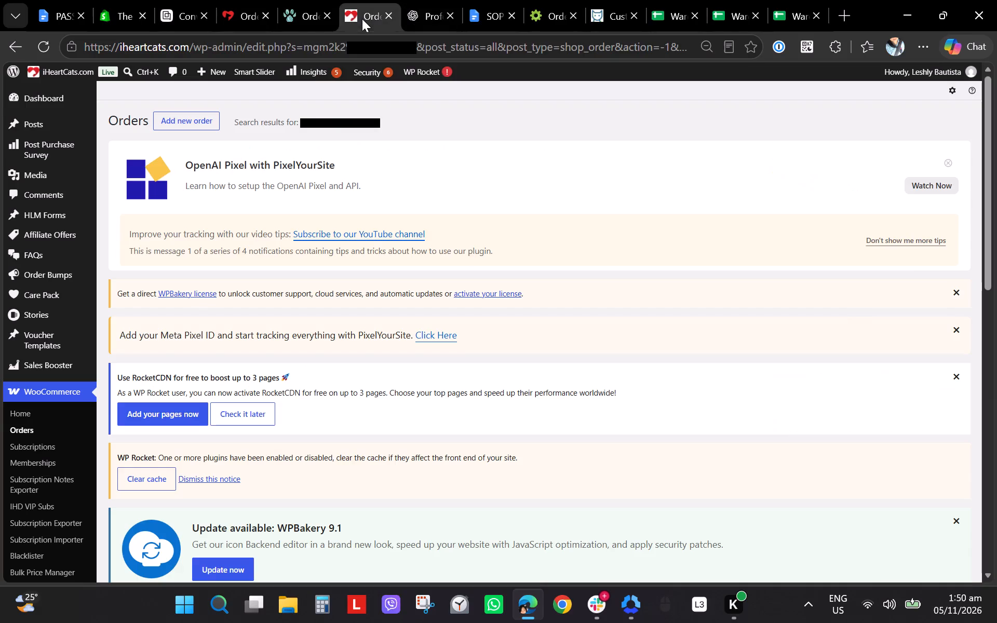
drag(989, 247, 983, 315)
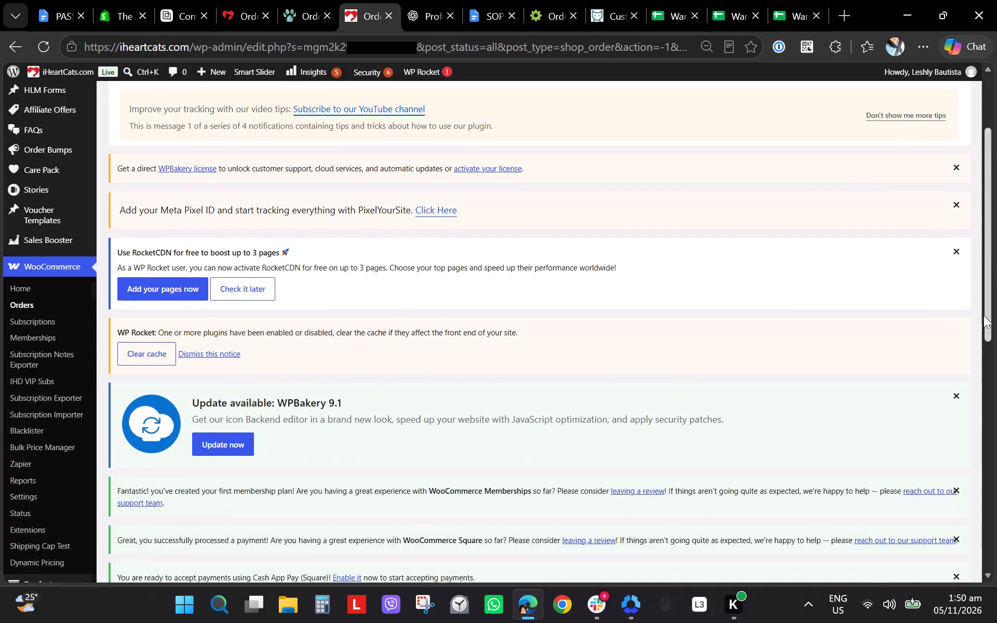
drag(983, 315, 855, 408)
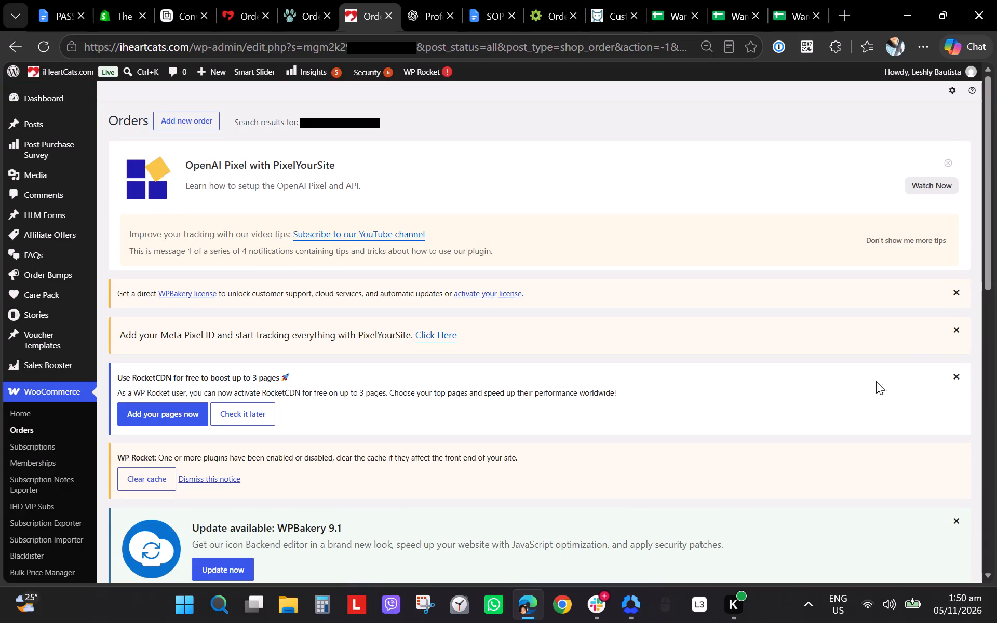
drag(989, 258, 985, 355)
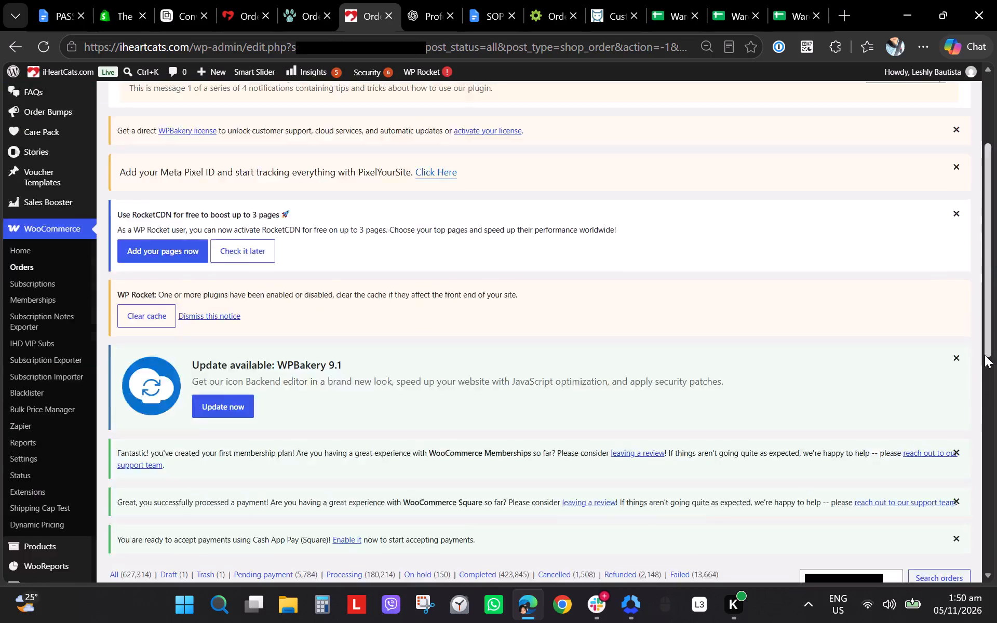
drag(985, 355, 967, 464)
triple_click(860, 229)
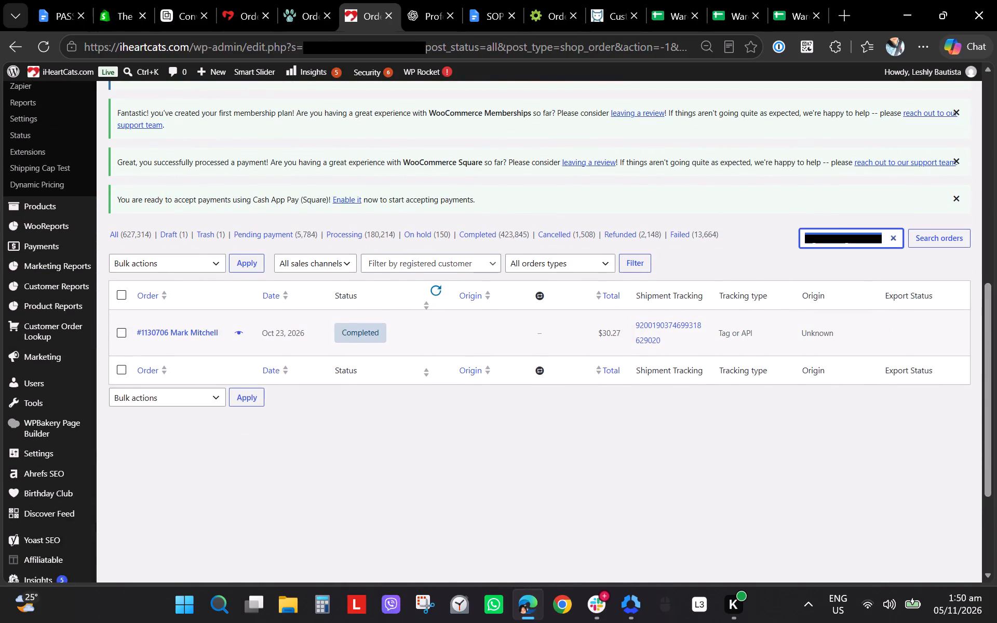
key(ctrl+v)
click(931, 238)
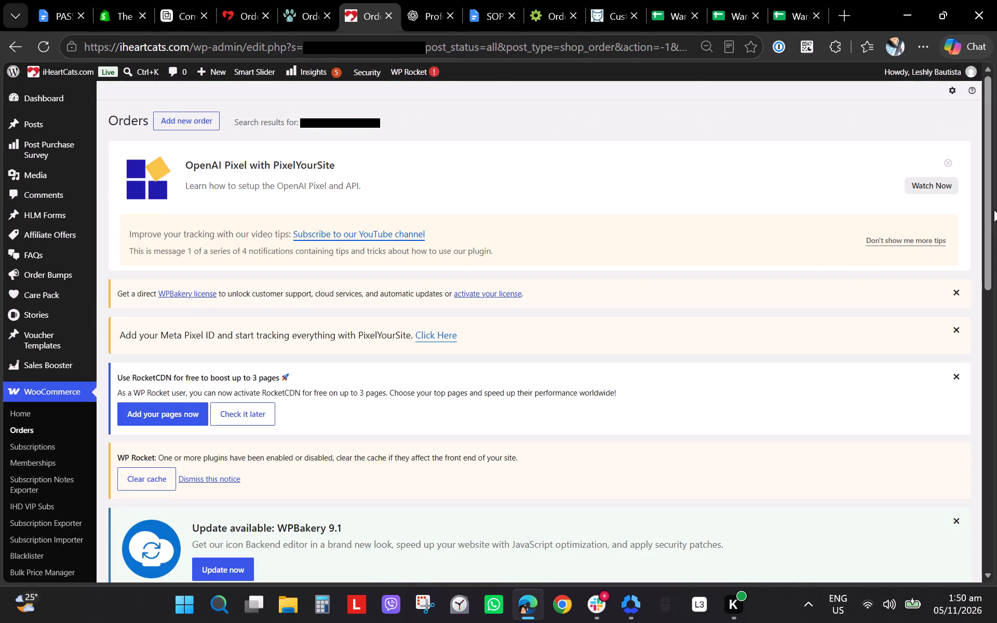
drag(990, 220, 996, 459)
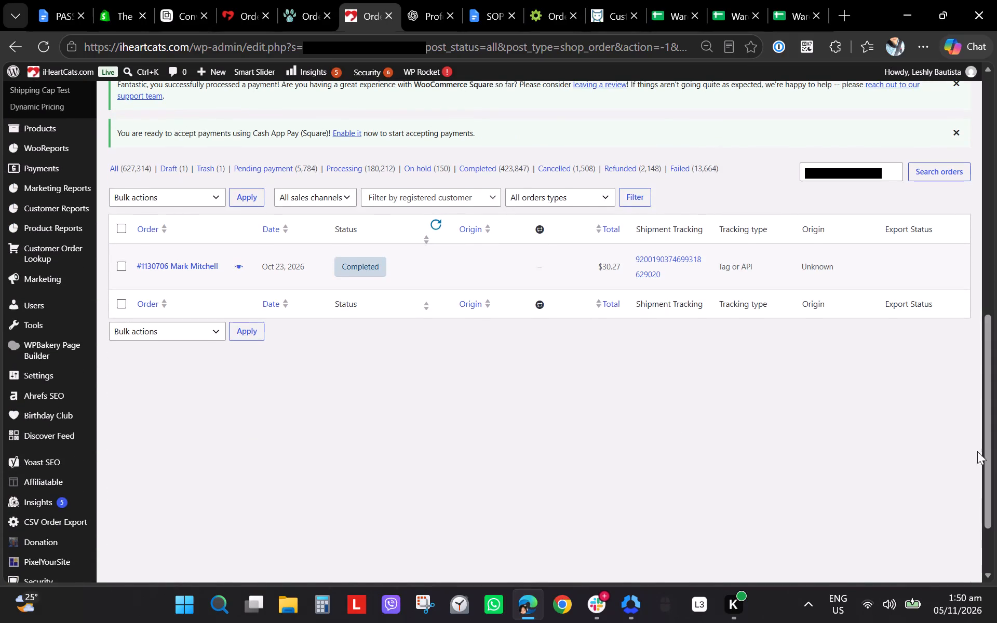
click(198, 267)
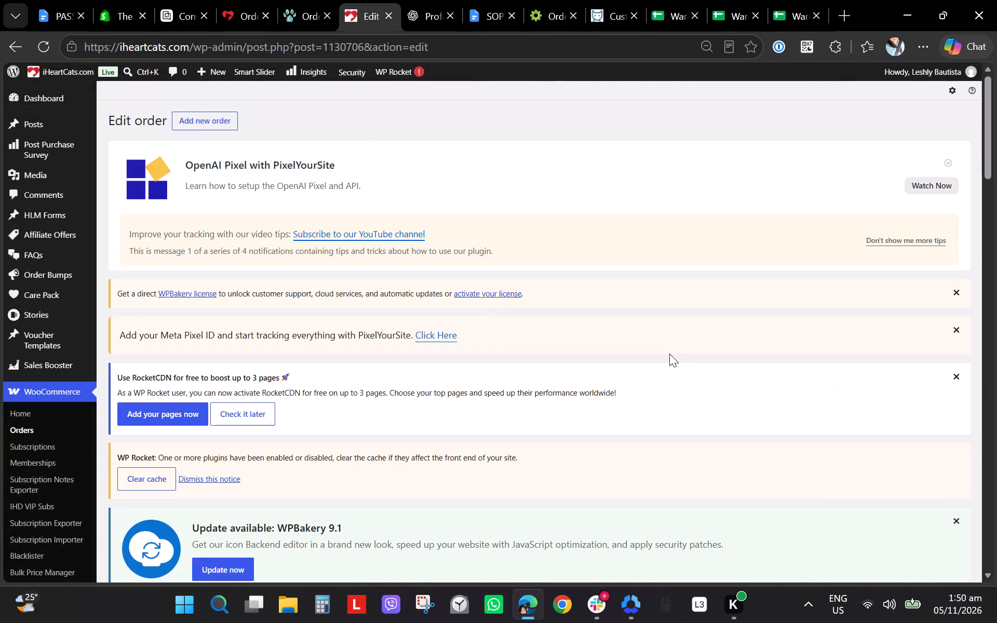
drag(989, 156, 970, 276)
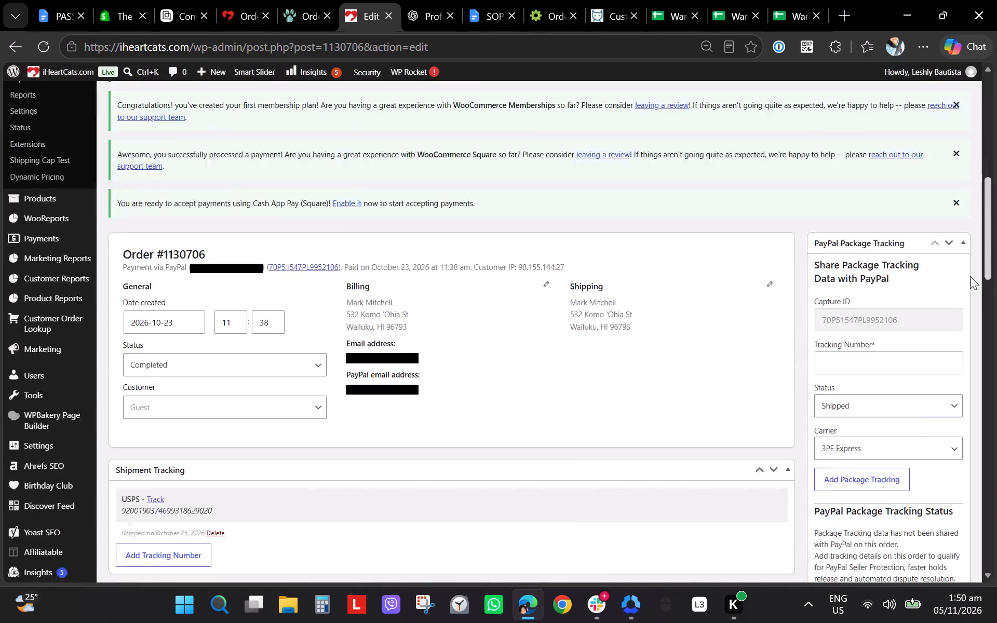
drag(970, 276, 970, 331)
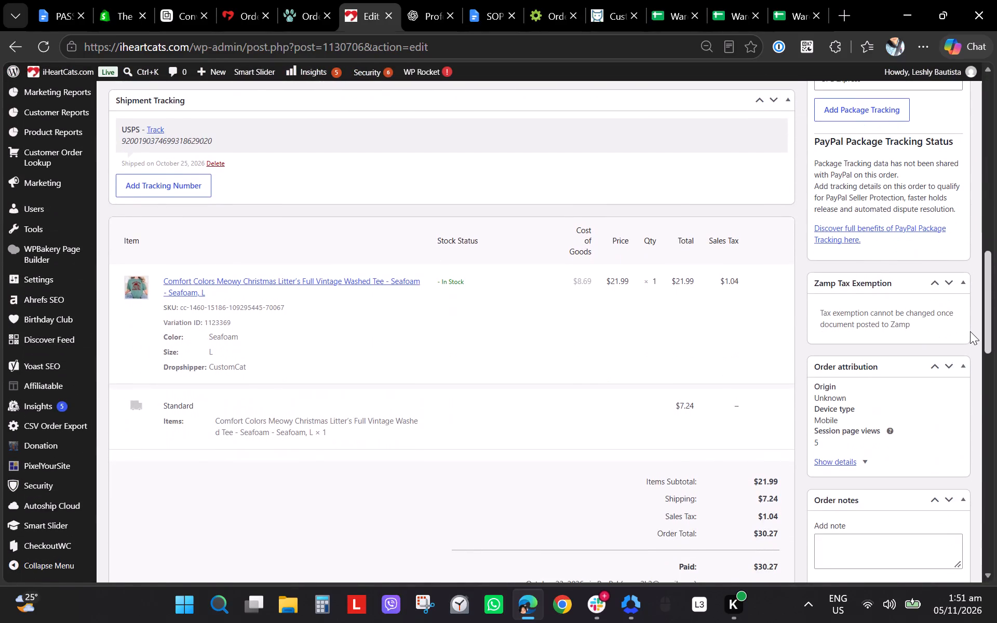
drag(970, 331, 961, 408)
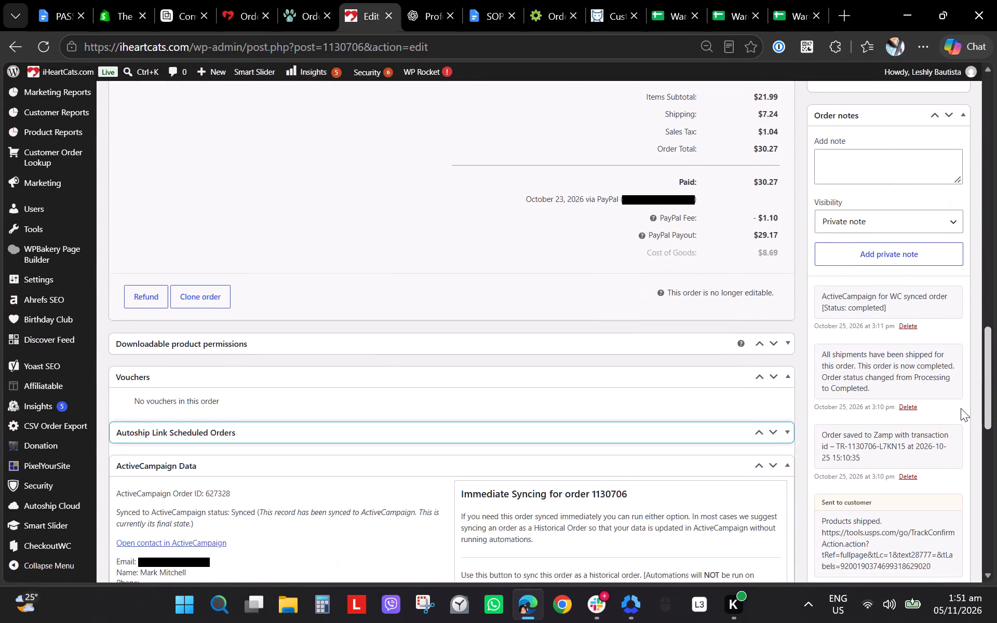
drag(961, 408, 961, 434)
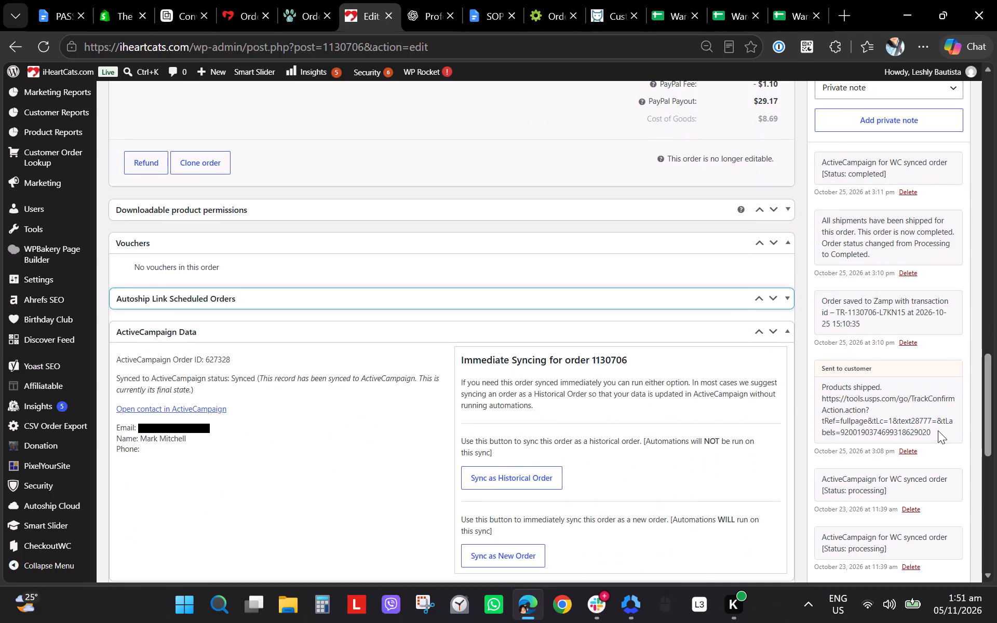
Open the USPS tracking link from the order's "Products shipped" note in a new browser tab and expand the full tracking history.
drag(938, 430, 821, 401)
key(ctrl+c)
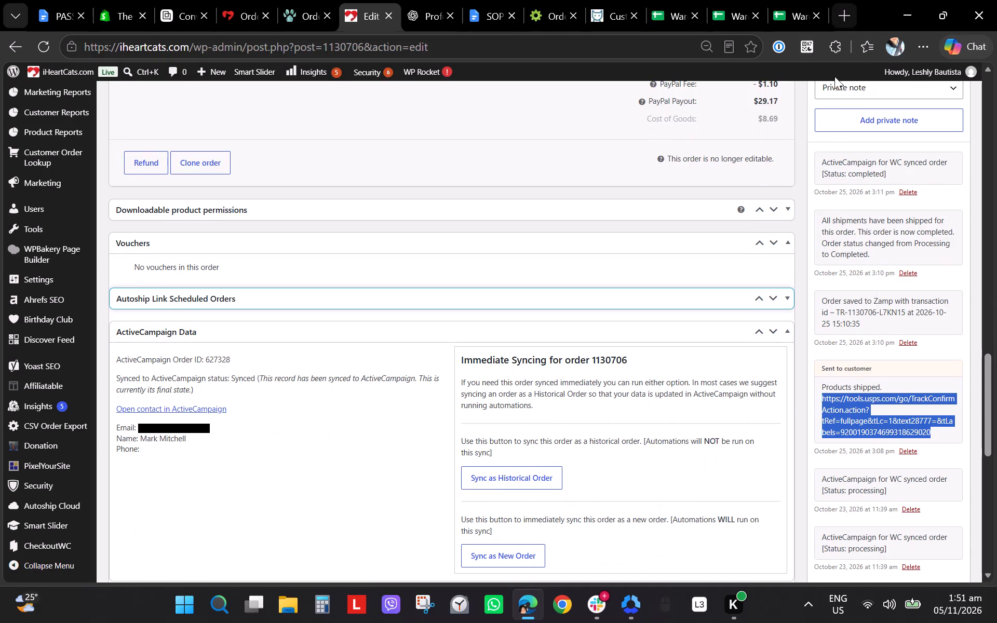
click(851, 10)
key(ctrl+v)
key(Return)
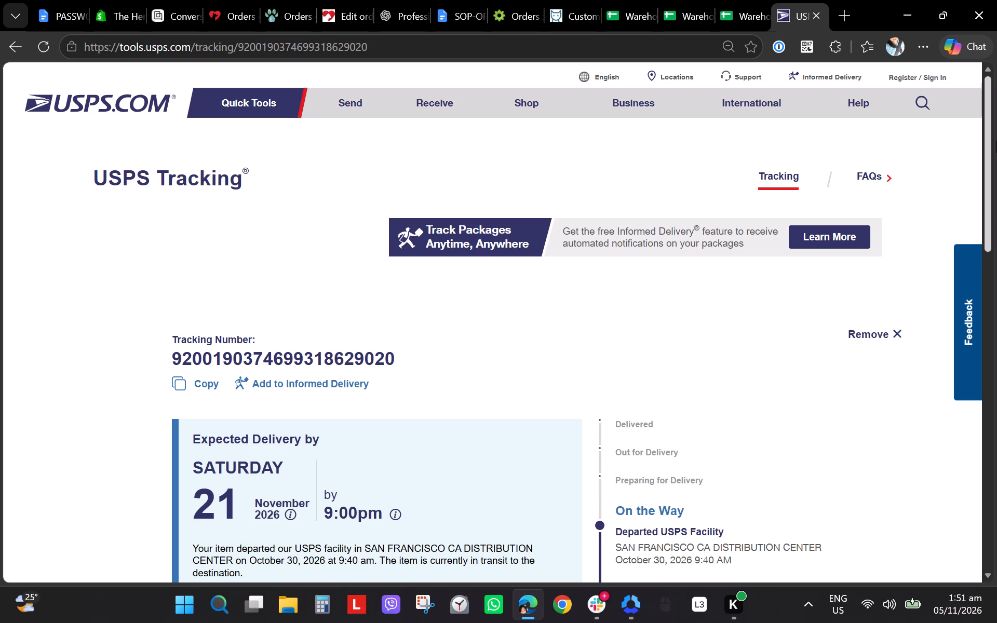
click(604, 42)
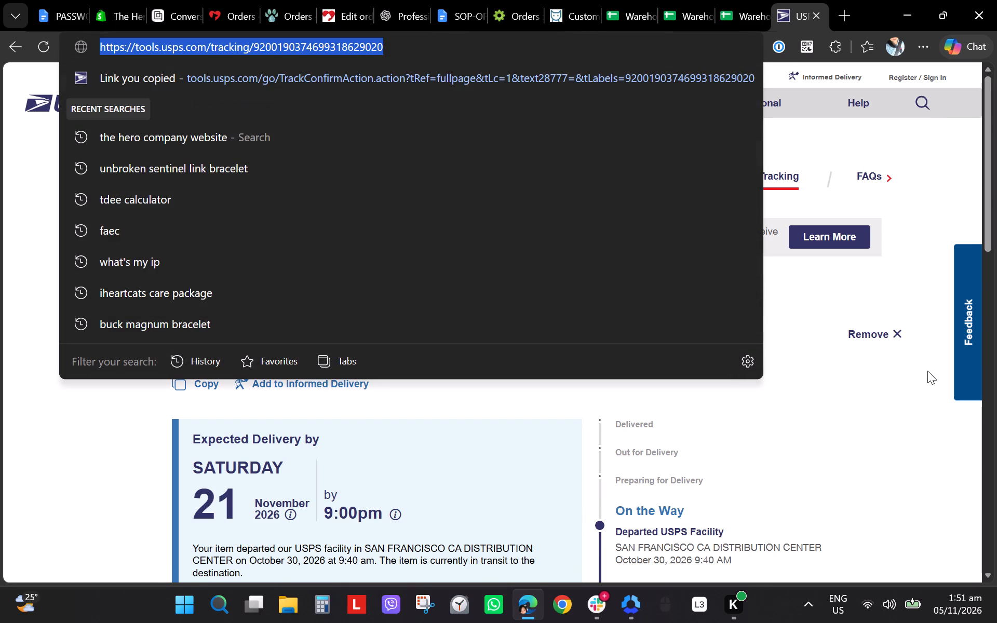
click(894, 396)
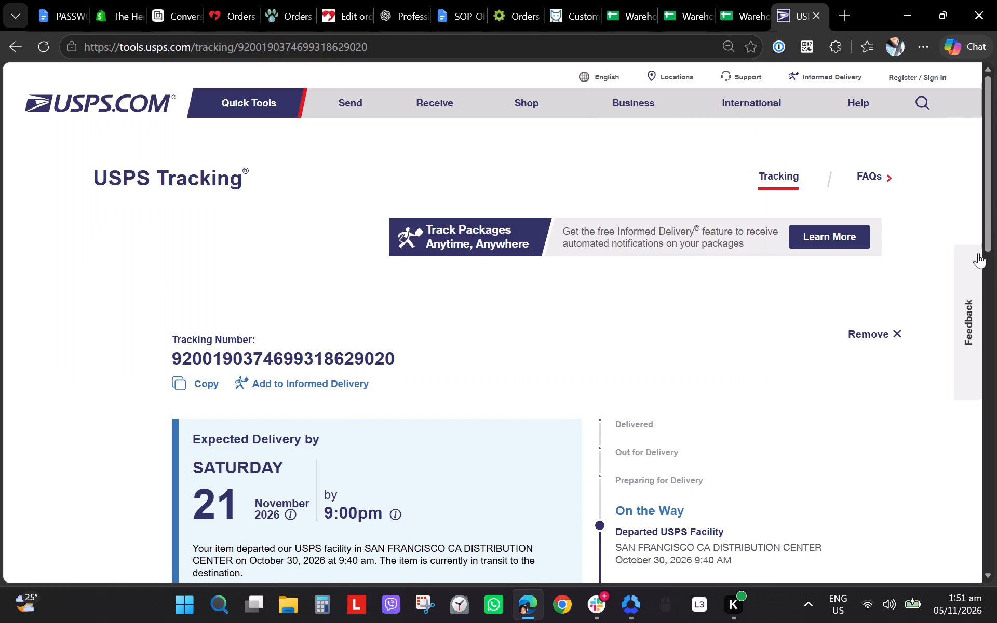
drag(987, 209, 978, 305)
click(664, 368)
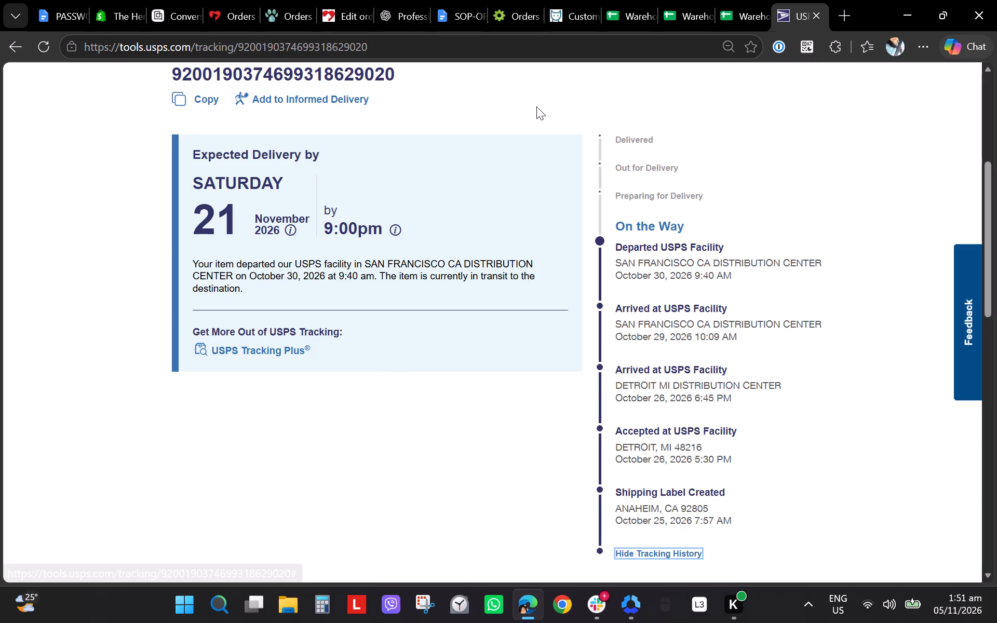
Copy the web address of the USPS tracking page.
click(523, 46)
key(ctrl+x)
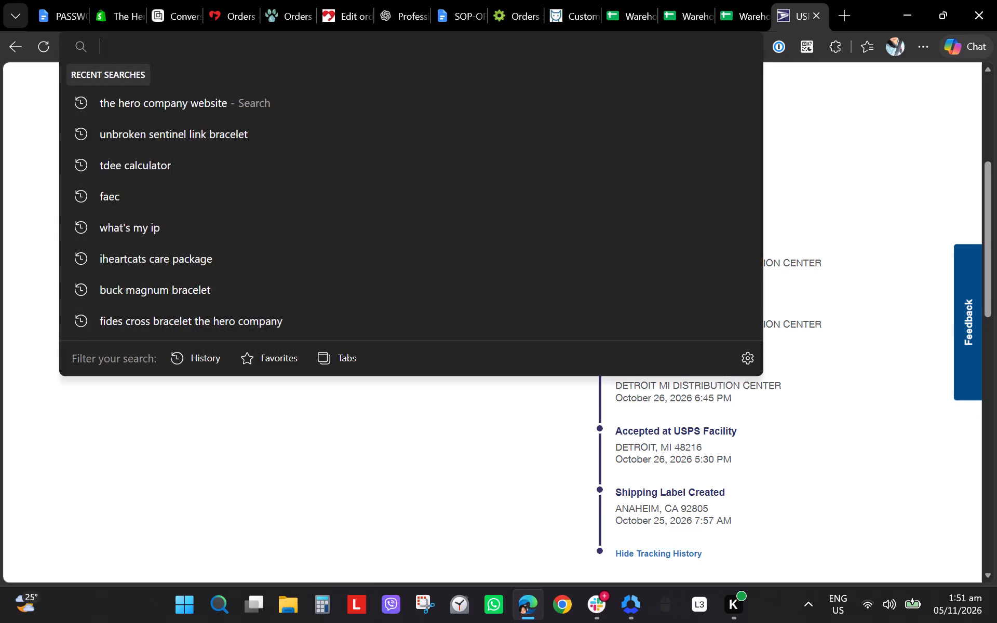
click(342, 16)
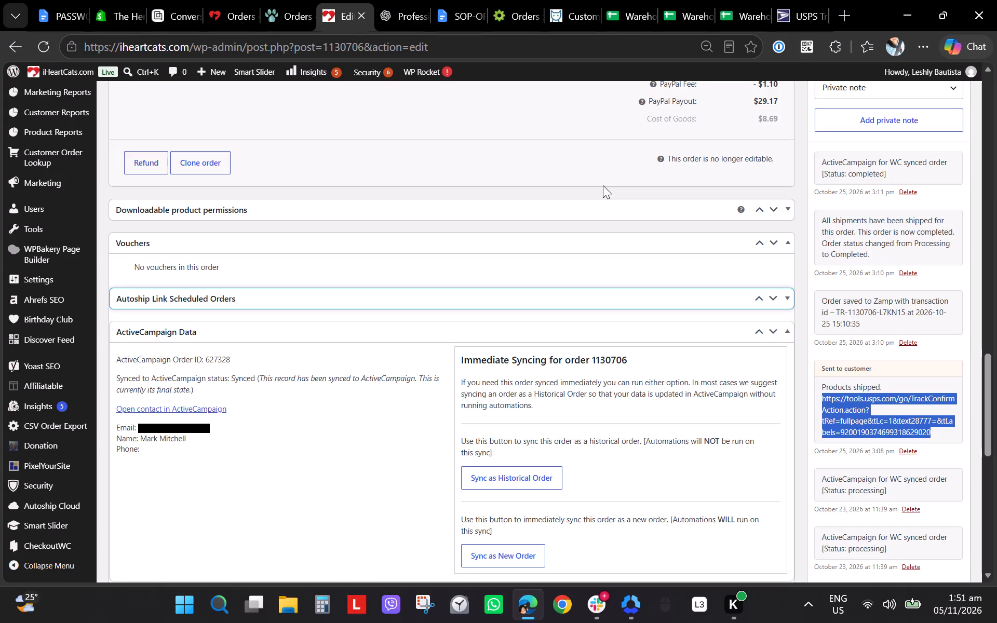
click(172, 22)
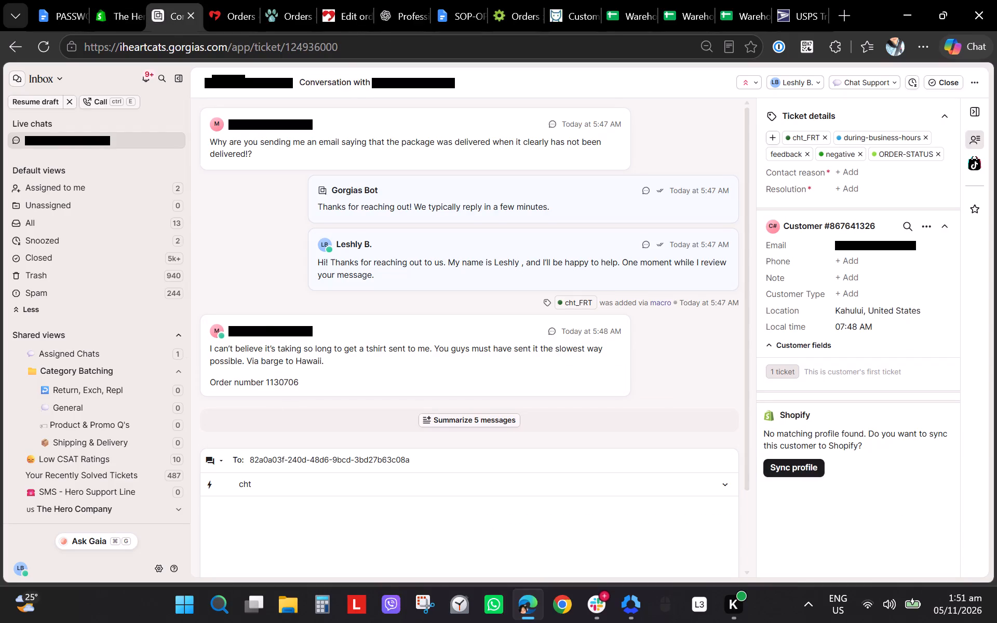
click(343, 23)
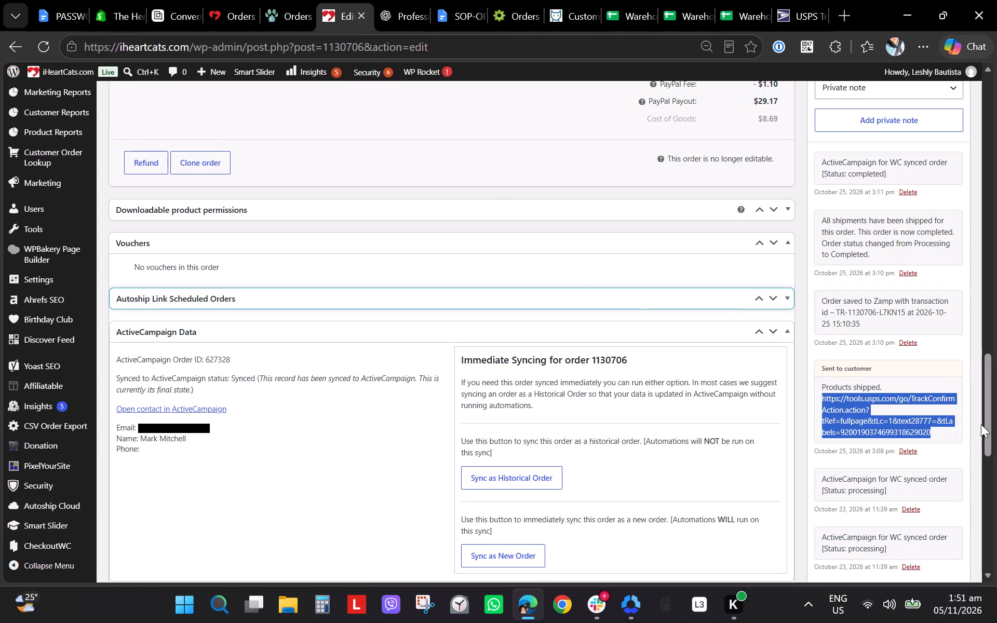
drag(986, 432, 987, 267)
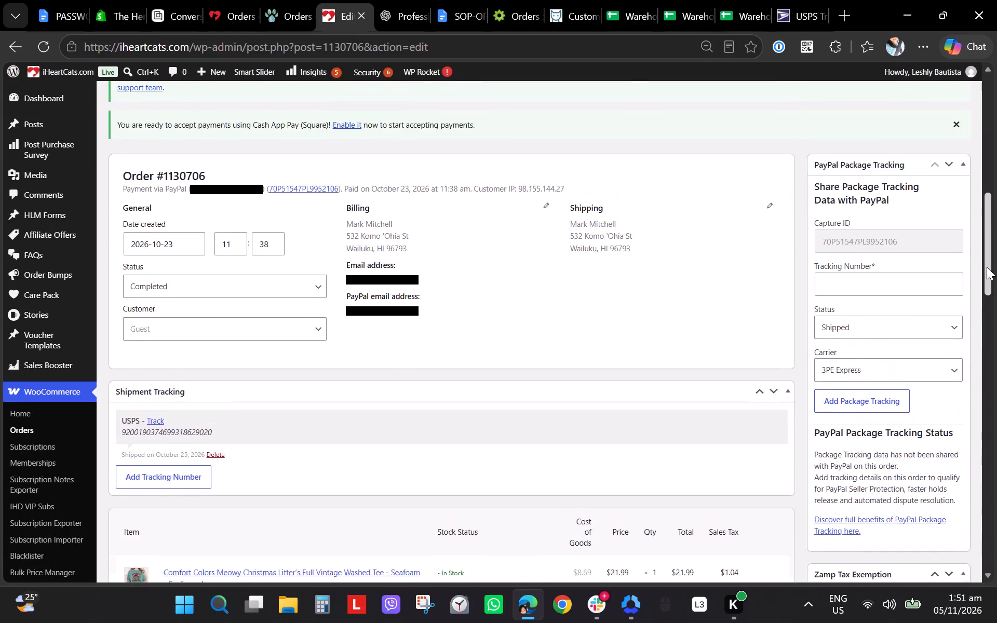
drag(987, 267, 987, 264)
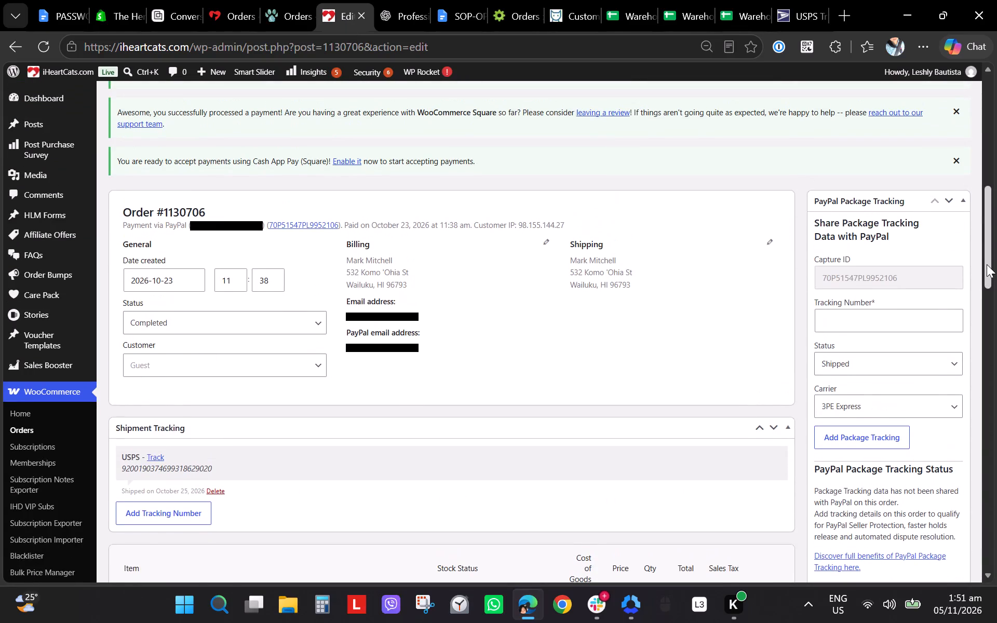
drag(987, 264, 987, 330)
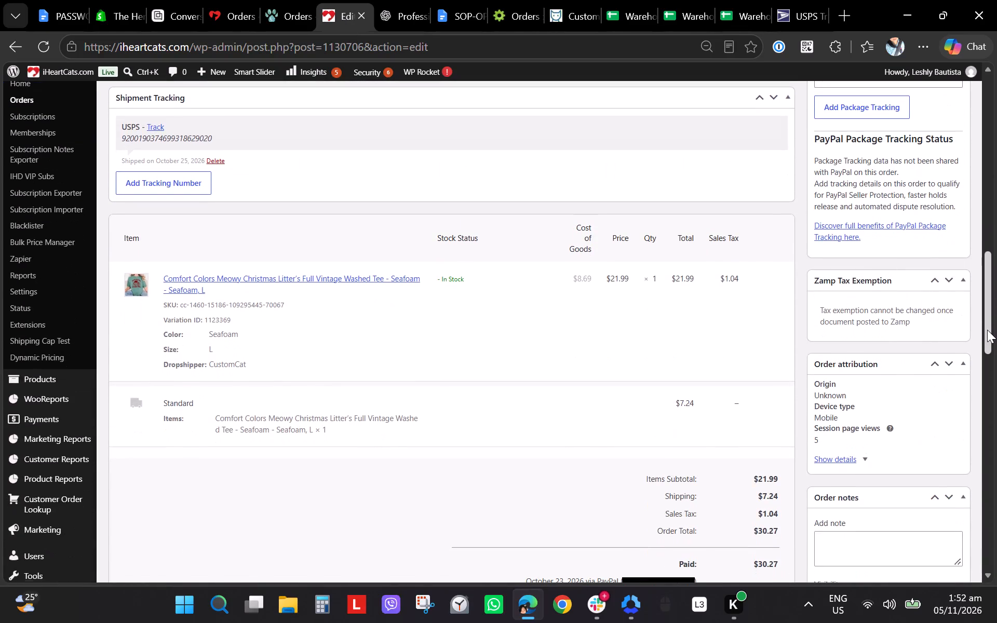
drag(987, 330, 987, 330)
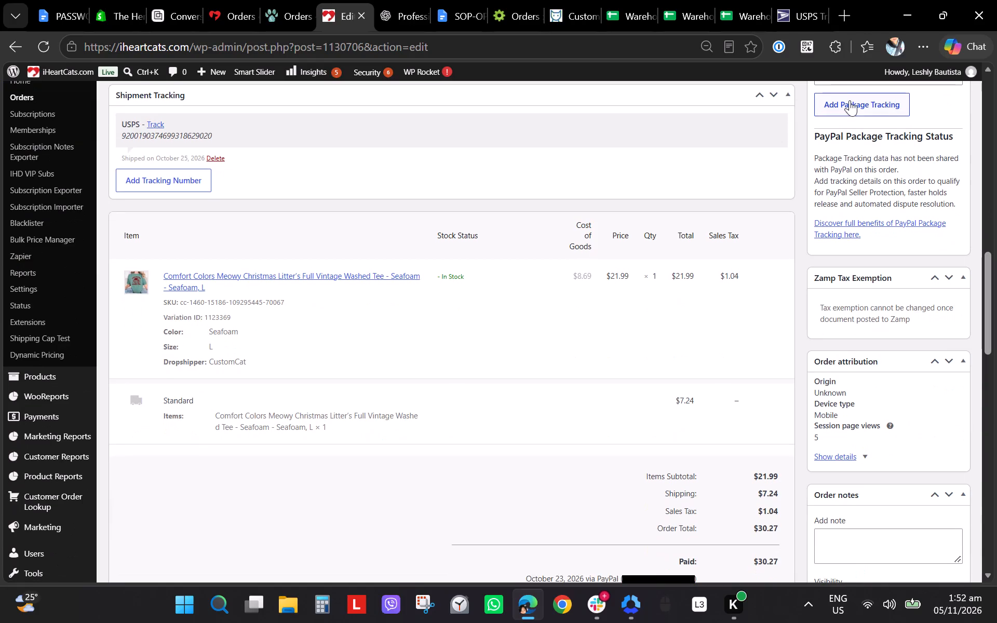
click(798, 16)
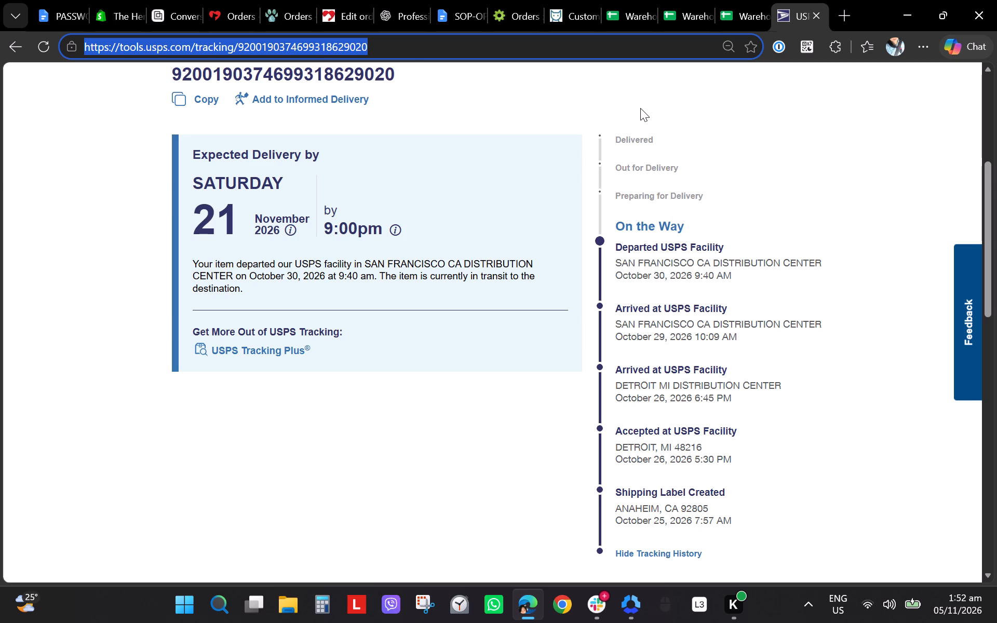
click(333, 28)
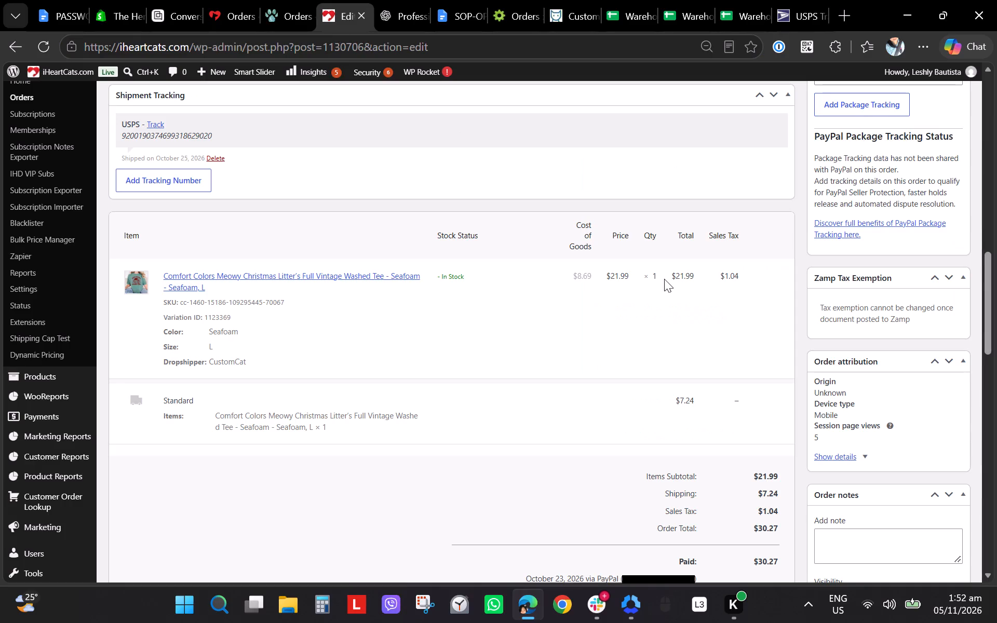
drag(986, 333, 986, 283)
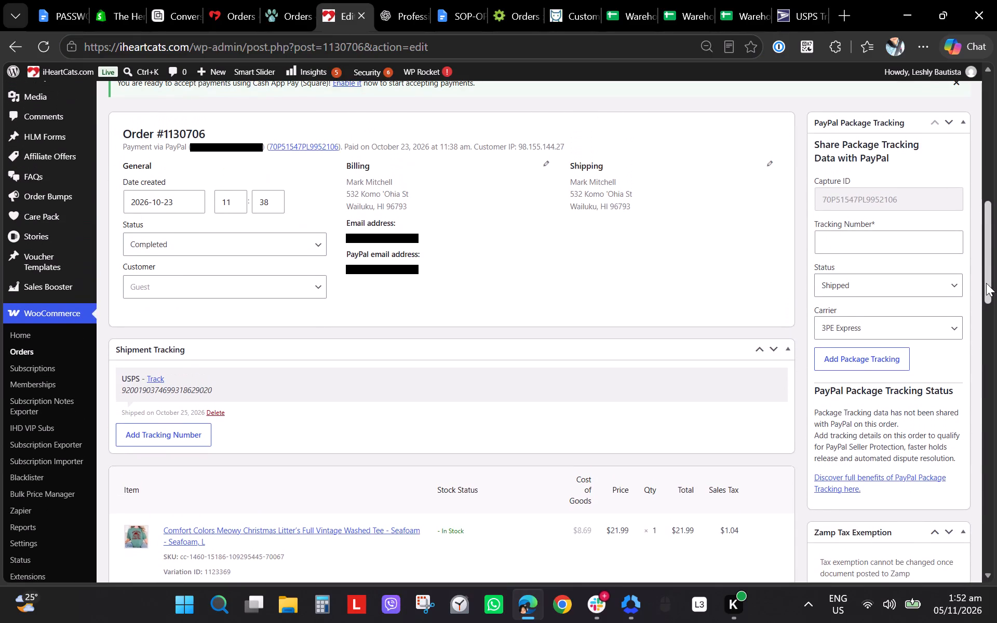
Send the customer the live chat message "Thank you for patiently waiting.".
click(176, 19)
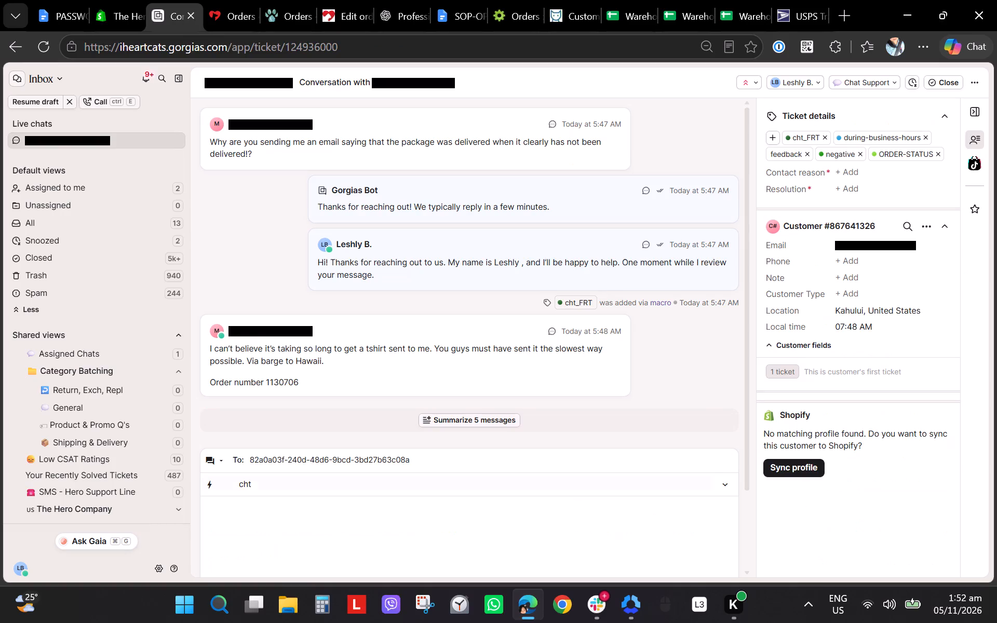
click(276, 519)
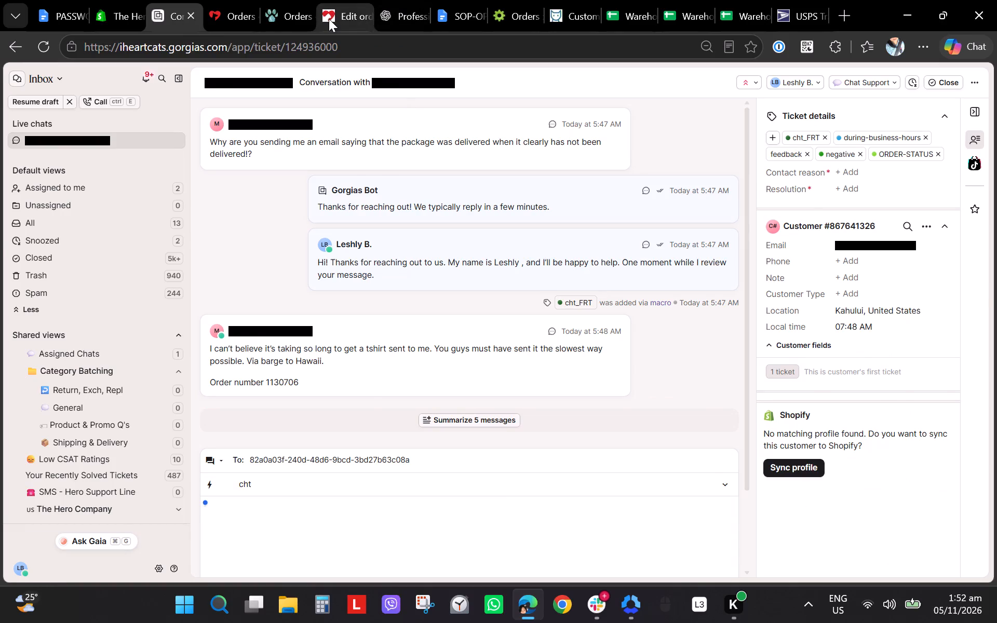
click(329, 19)
click(169, 13)
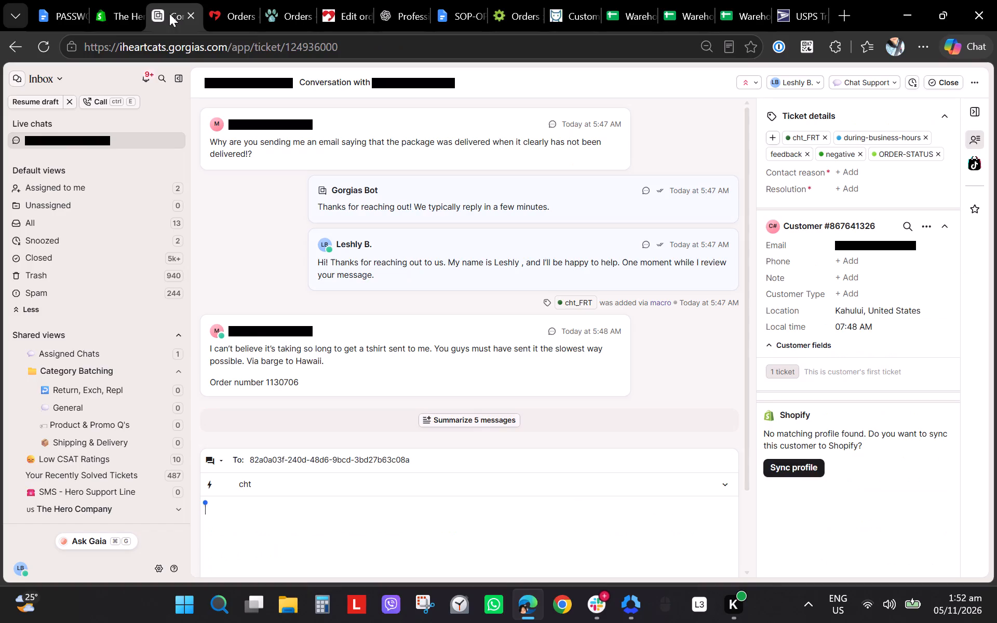
click(270, 518)
text(Thank you for)
key(space)
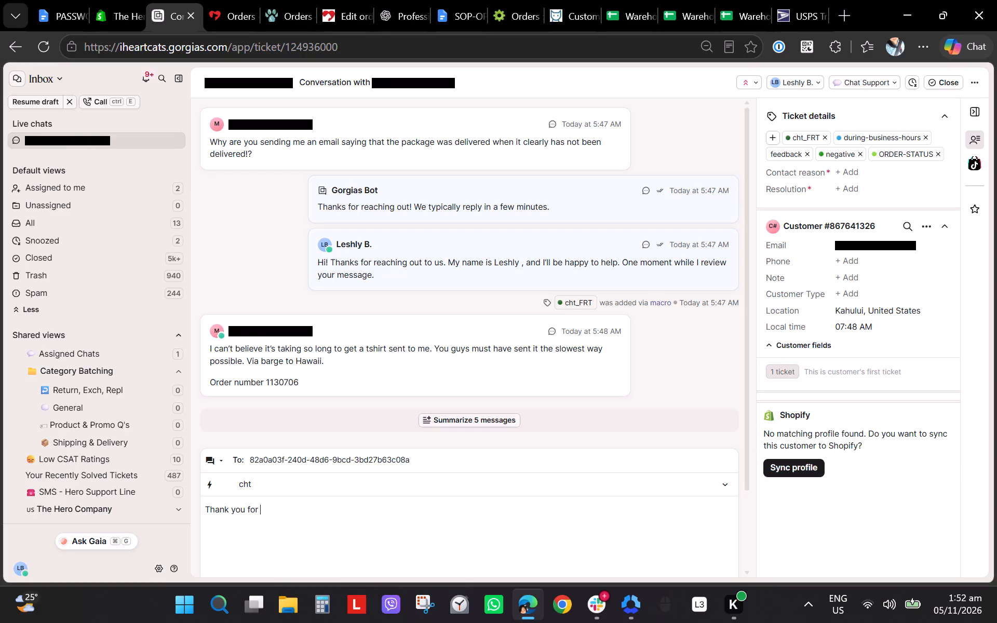
text(reaching out to us regard)
key(ctrl+a)
text(Thank you for patiently waiting,)
key(space)
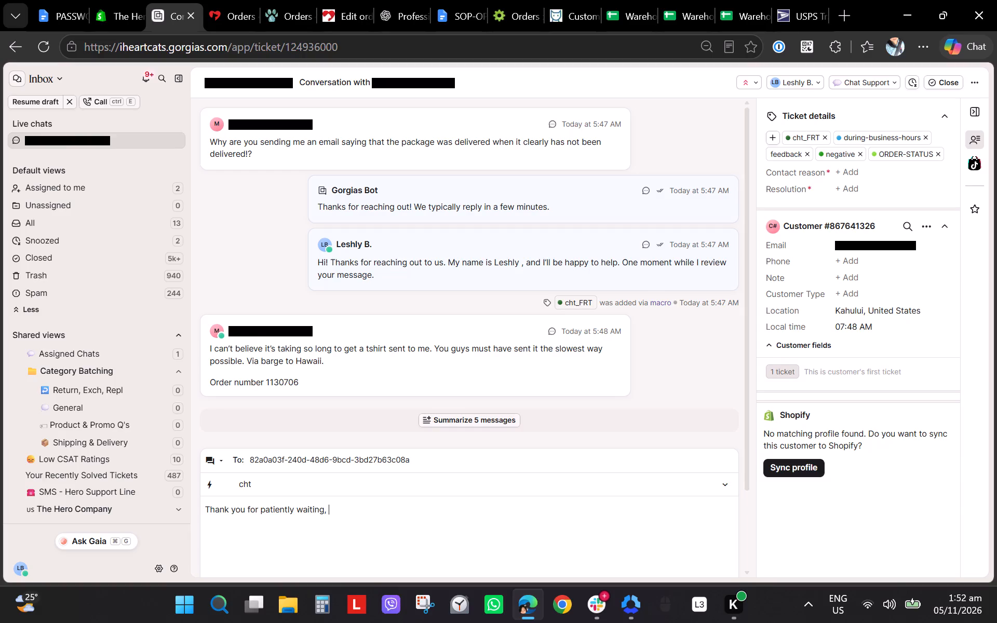
key(BackSpace)
key(BackSpace)
key(period)
drag(745, 397, 736, 484)
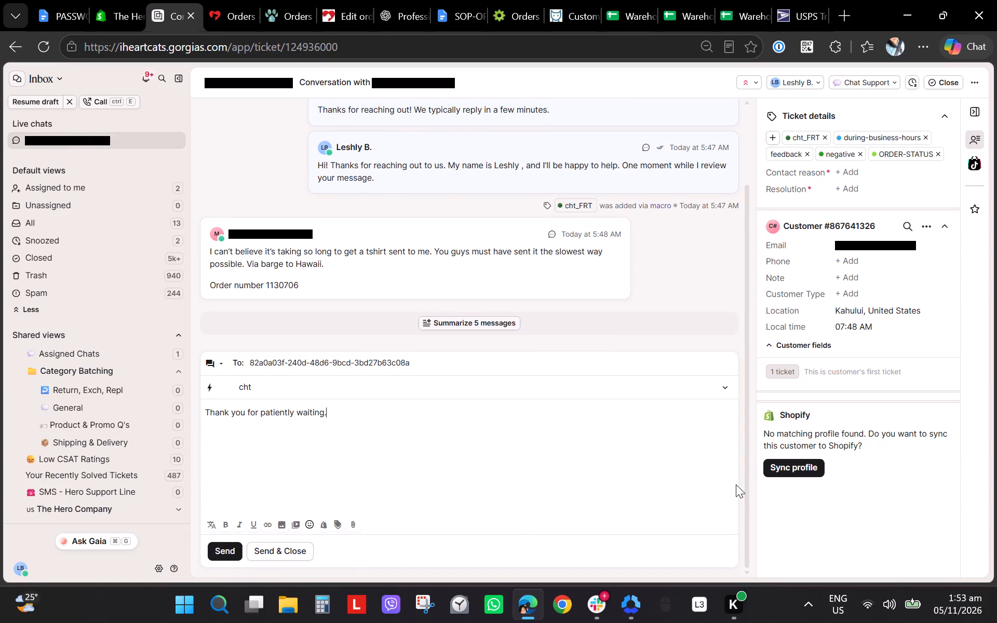
click(227, 556)
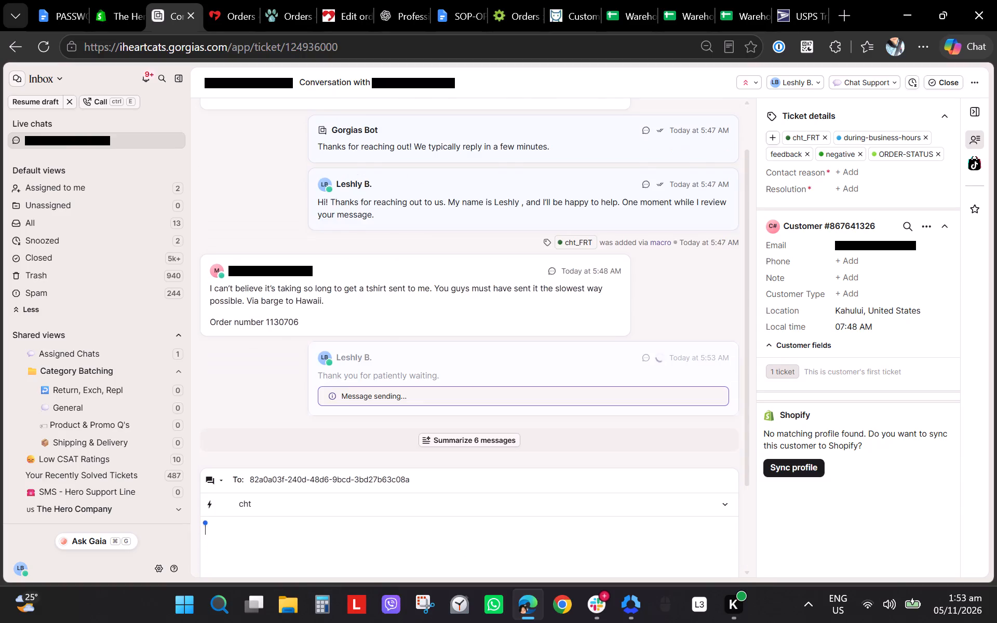
Draft a chat reply saying the order is still being shipped by our partner carrier and is estimated to arrive November 26.
click(247, 557)
text(Upon checking your)
key(space)
text(order)
key(space)
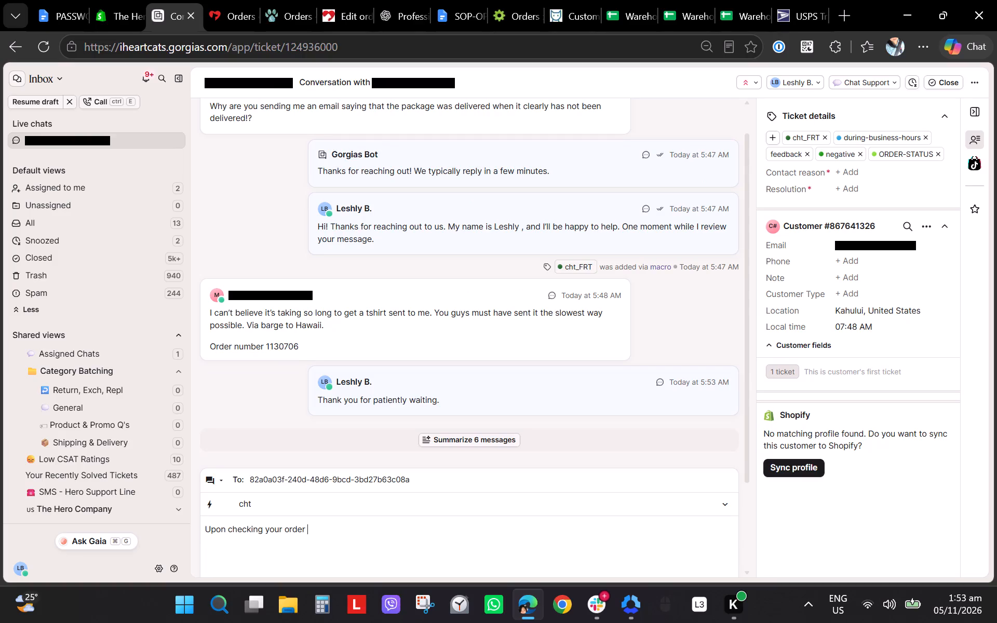
text(is still be)
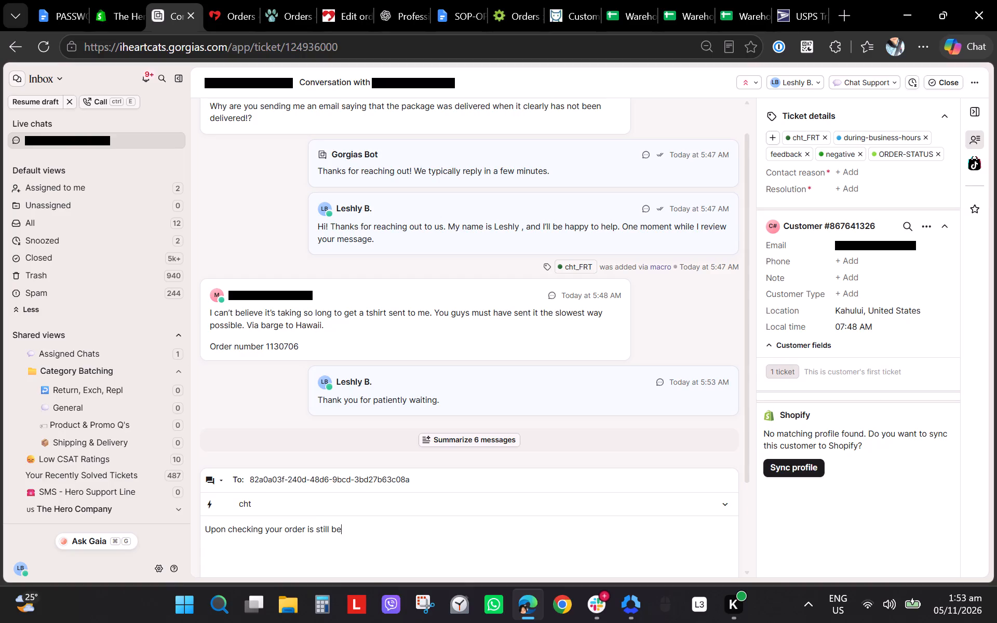
text(ing shipped.)
key(BackSpace)
key(BackSpace)
key(space)
key(BackSpace)
text(d by our partner co)
key(BackSpace)
key(BackSpace)
key(a)
key(BackSpace)
text(carrier and is estimated to arrive November)
key(space)
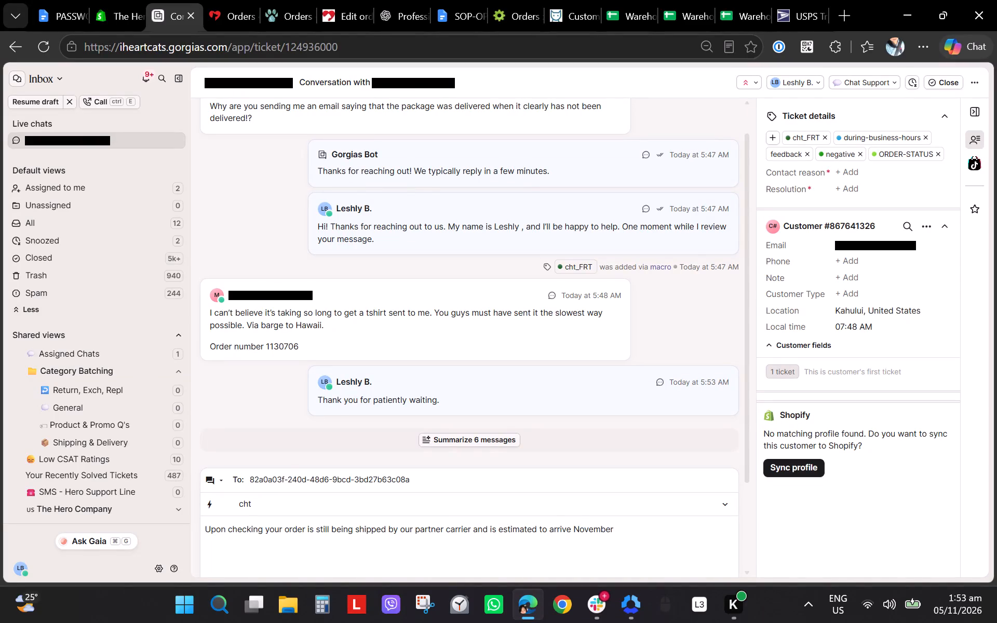
text(26.)
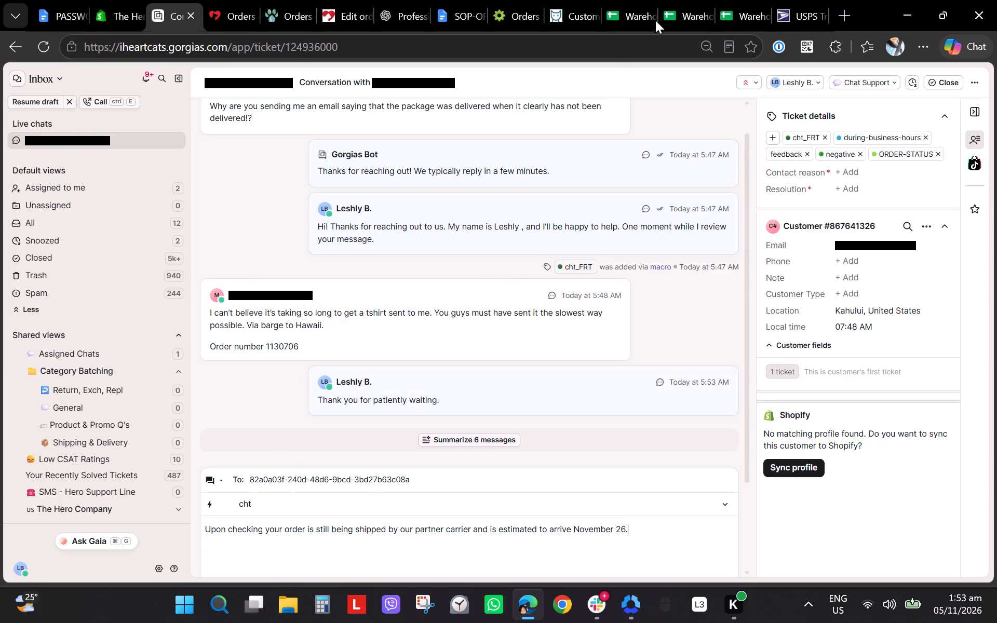
Recheck the expected delivery date on the USPS tracking page and correct the draft's arrival date to November 21.
click(791, 9)
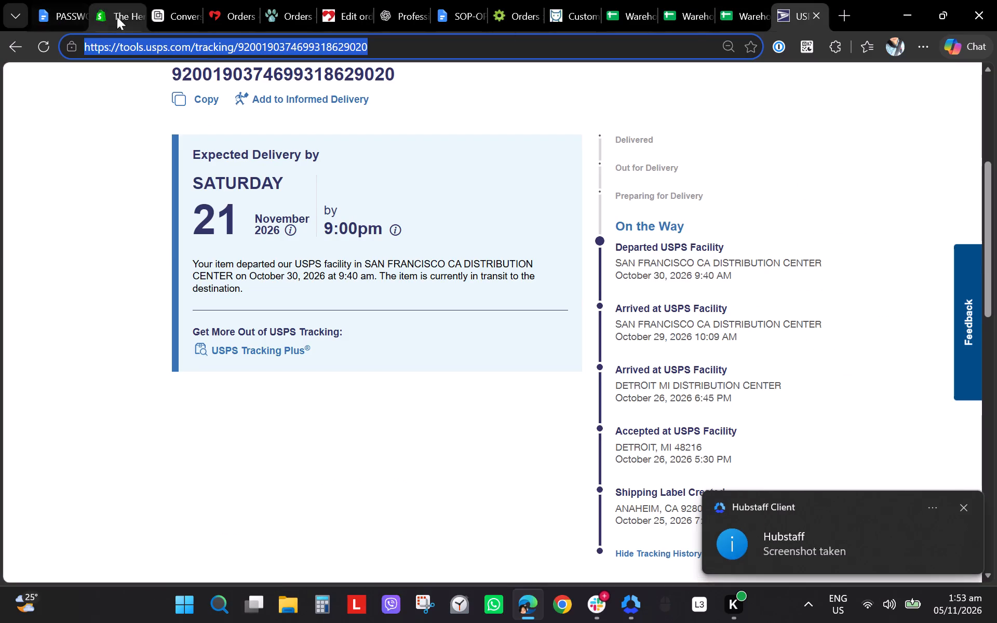
click(164, 14)
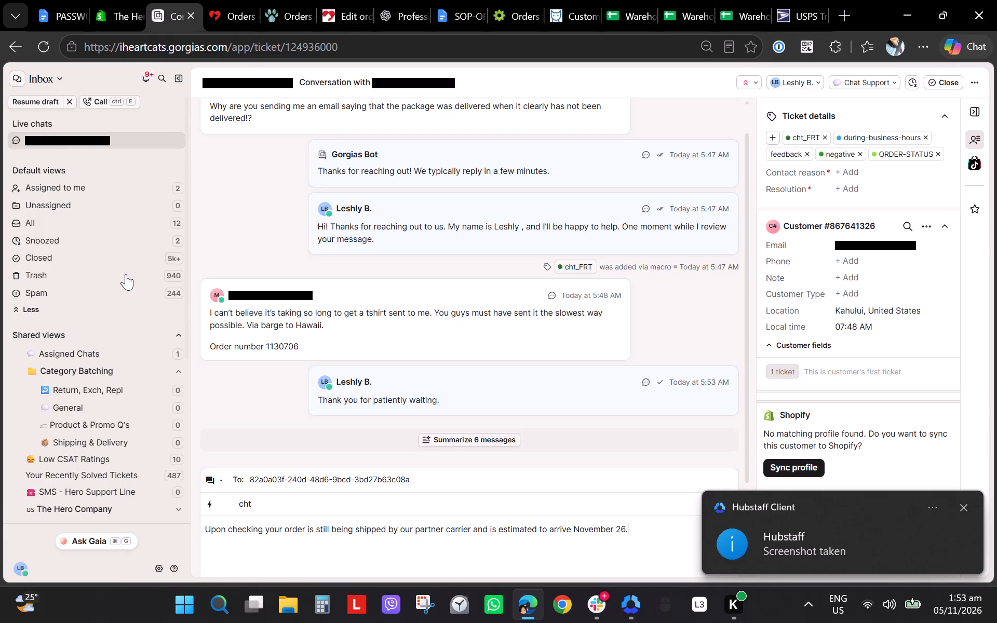
key(BackSpace)
key(BackSpace)
key(1)
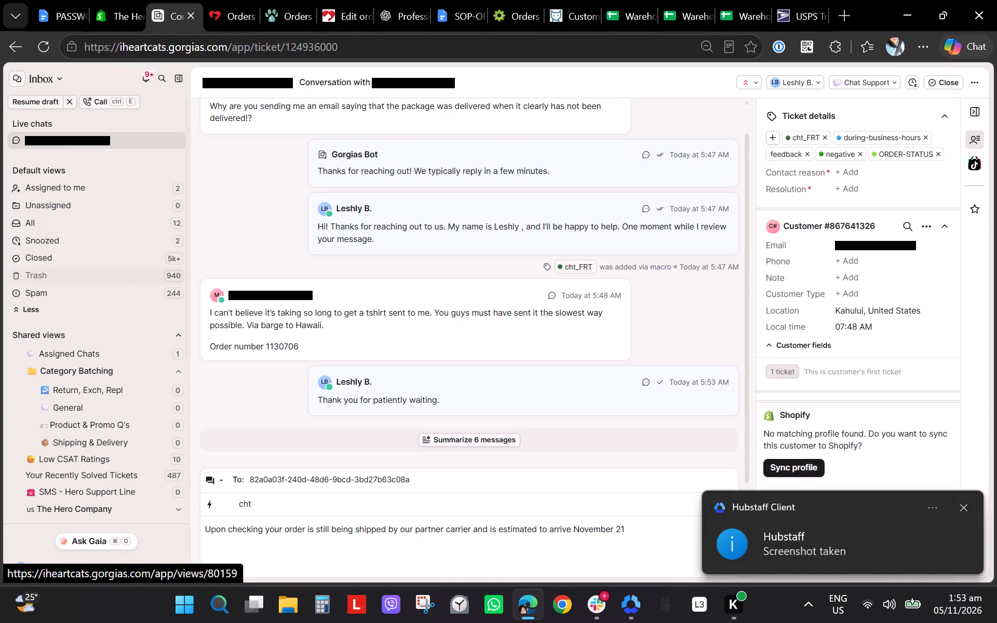
Add "Here's the tracking link" to the draft and paste the copied USPS tracking link below it.
text(. Here's the tracking link)
key(Return)
key(Return)
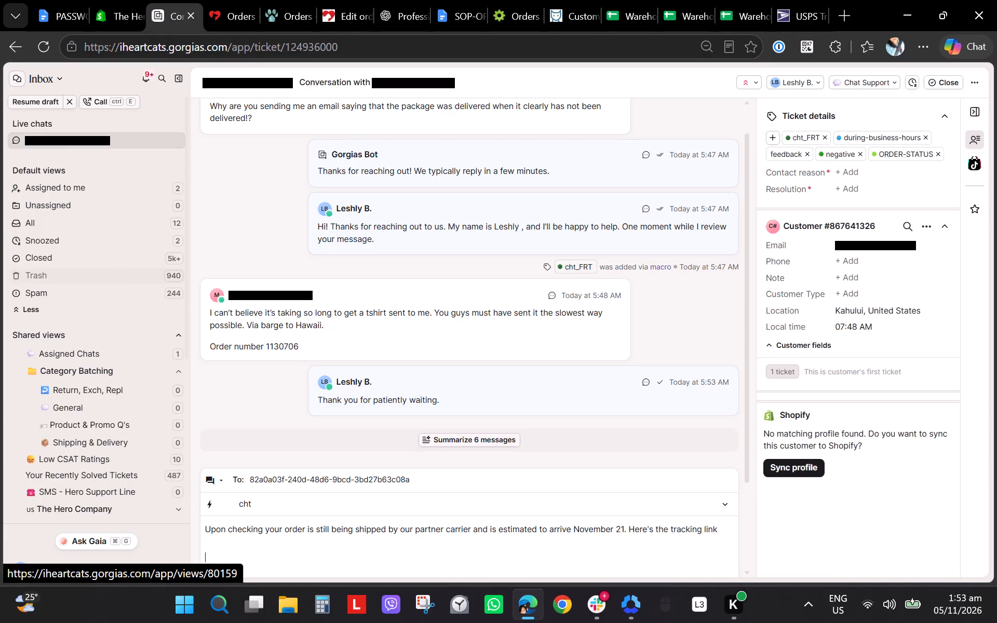
key(ctrl+v)
Add a paragraph inviting the customer to share with me any notice they received that the order was delivered.
key(Return)
key(Return)
text(In case you have received a noticed that the order was delivered, pease f)
key(BackSpace)
key(BackSpace)
key(BackSpace)
key(BackSpace)
key(BackSpace)
key(BackSpace)
text(lease feel free to share it with)
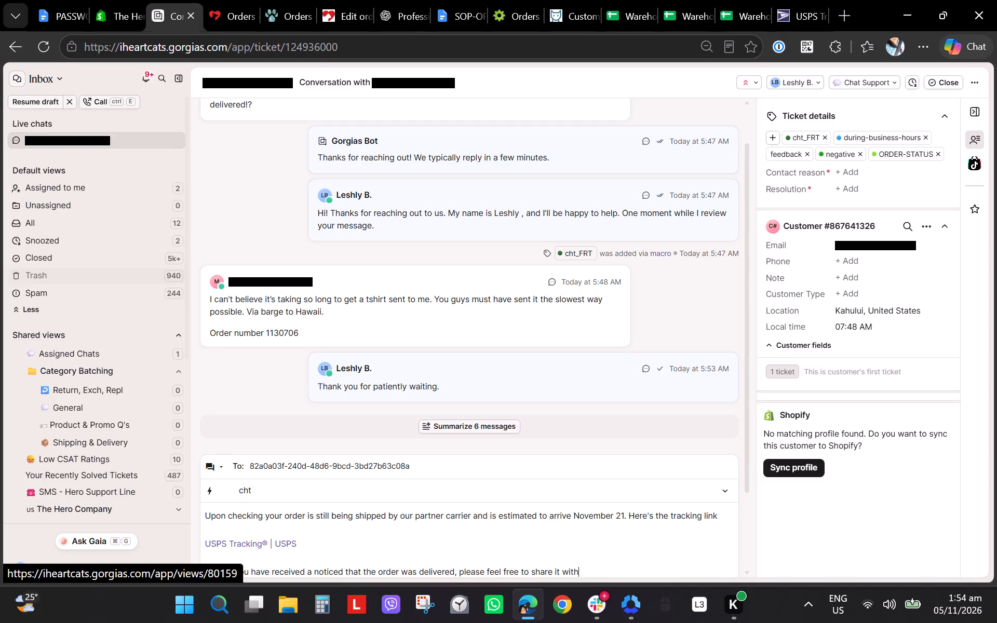
key(space)
text(us so)
key(space)
key(BackSpace)
key(BackSpace)
key(BackSpace)
key(BackSpace)
key(BackSpace)
key(BackSpace)
text(me)
key(space)
Finish the paragraph with "so I can share it with our IT Team" and send the chat reply.
text(so I can)
key(space)
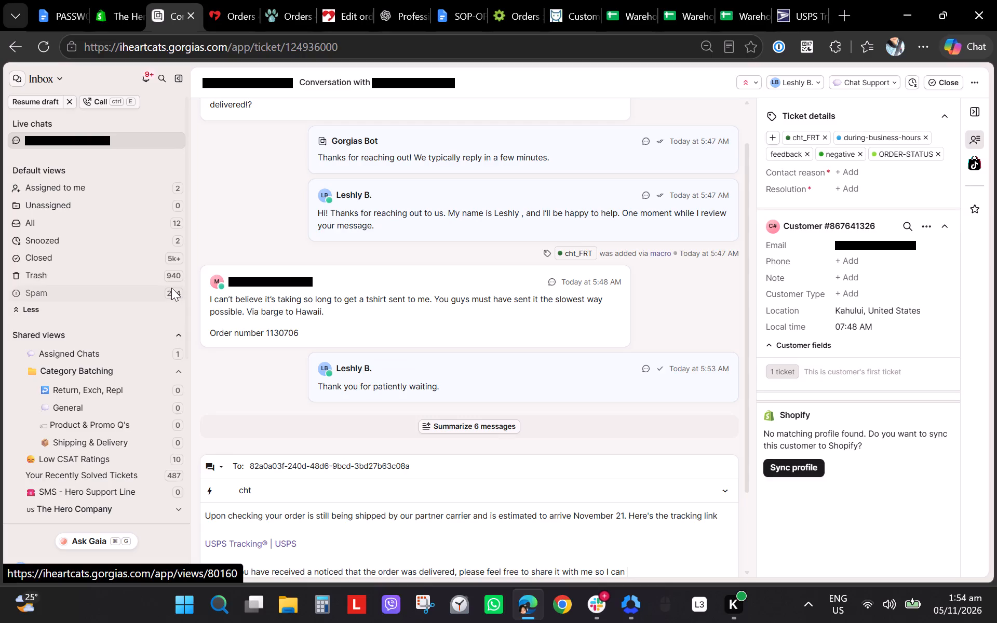
key(Down)
key(Down)
key(Up)
key(Up)
key(Up)
key(Up)
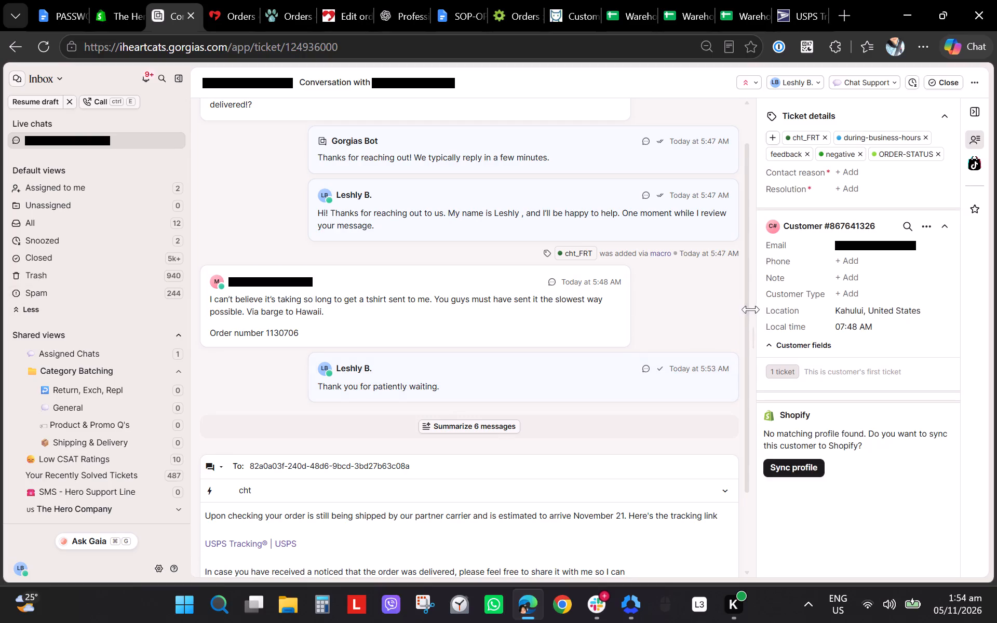
drag(747, 314, 749, 372)
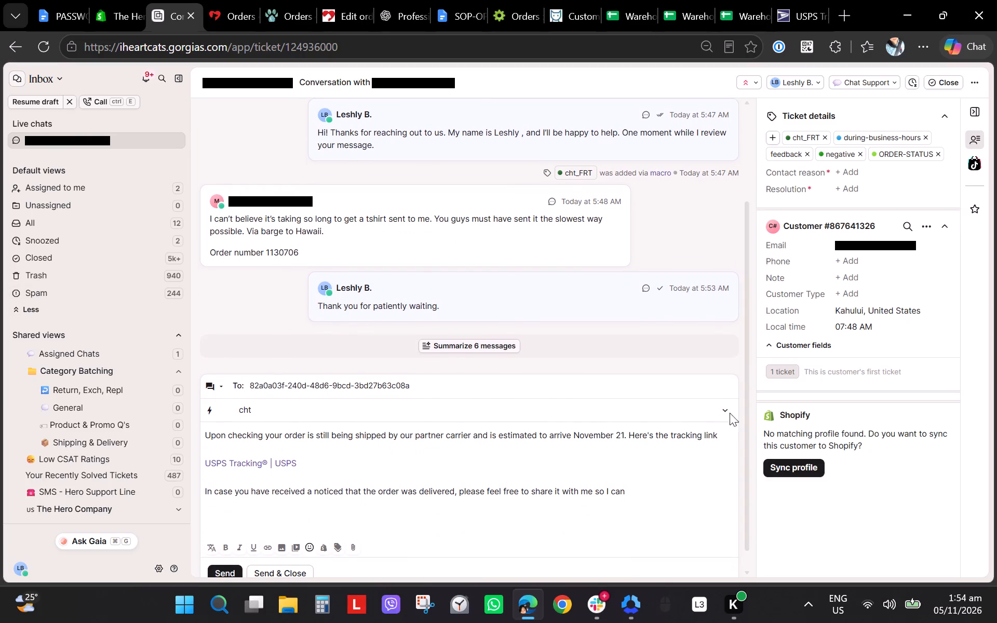
click(669, 490)
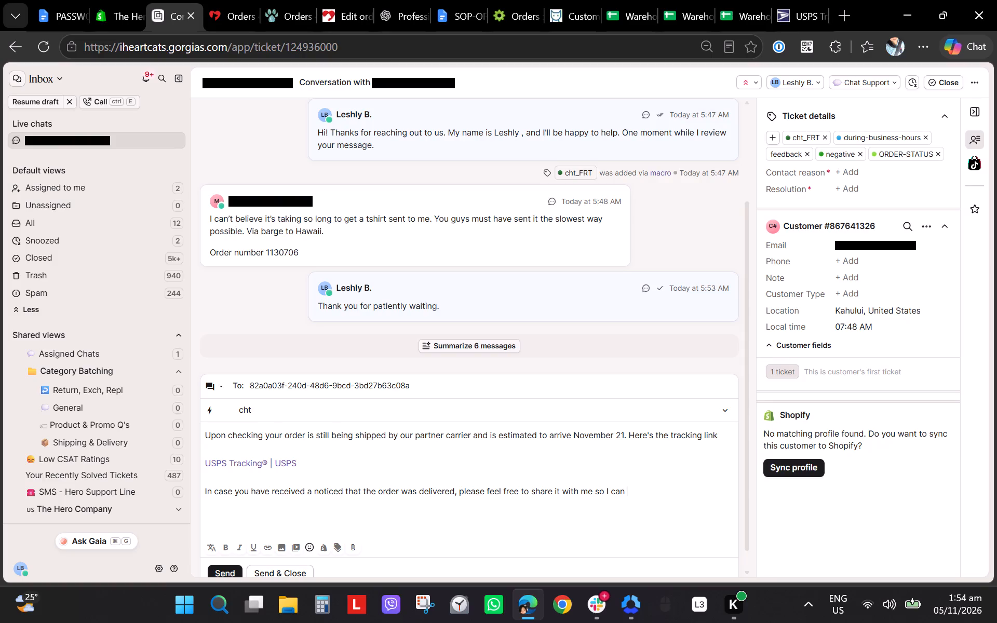
key(s)
text(hare it wit)
key(space)
key(BackSpace)
key(h)
key(space)
text(our IT Tem)
key(BackSpace)
text(am)
drag(745, 491, 730, 539)
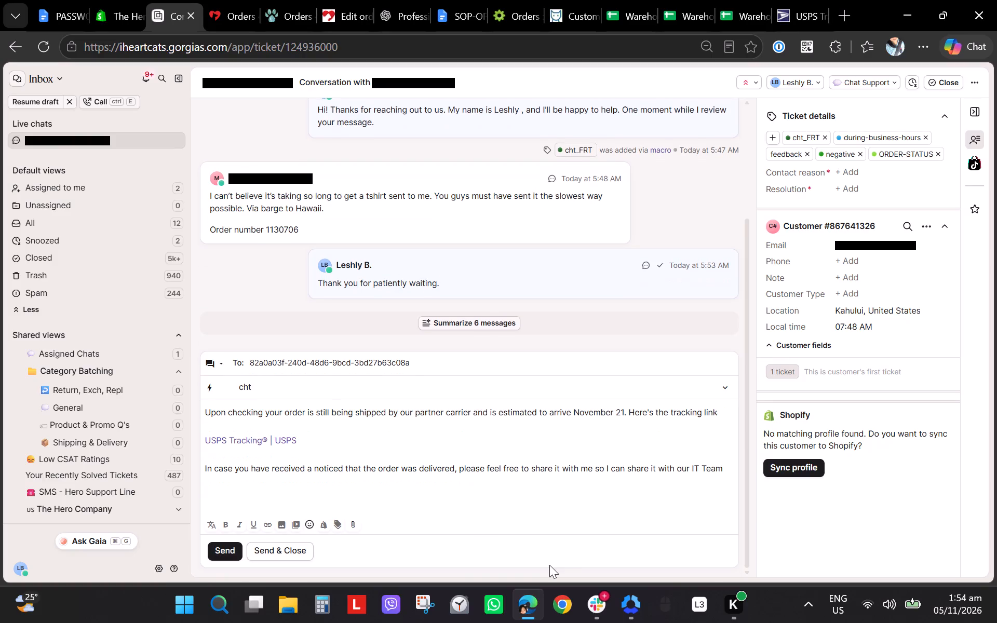
click(223, 548)
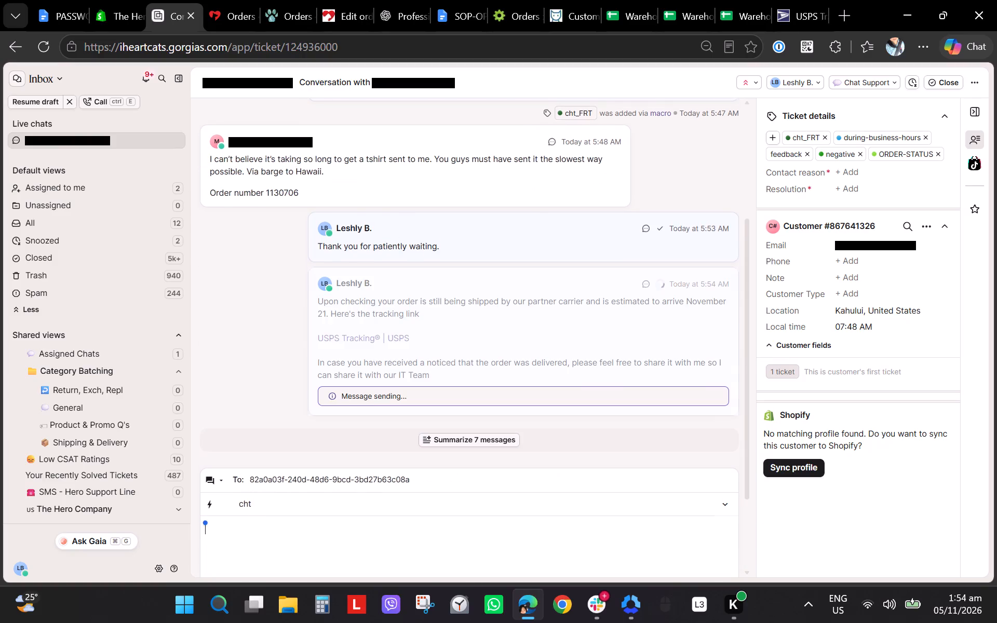
Draft the chat message "Additionally, for apparel items, there is a fulfillment time of up to 5 business days since it is made-to-order item.".
double_click(249, 540)
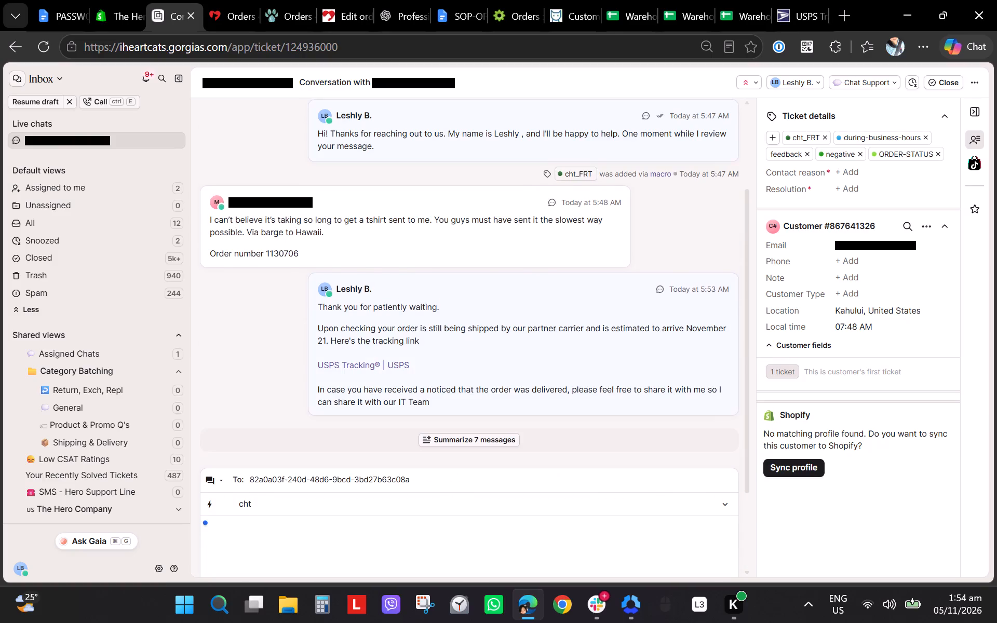
text(Additionally, for apparel items, there is a fulf)
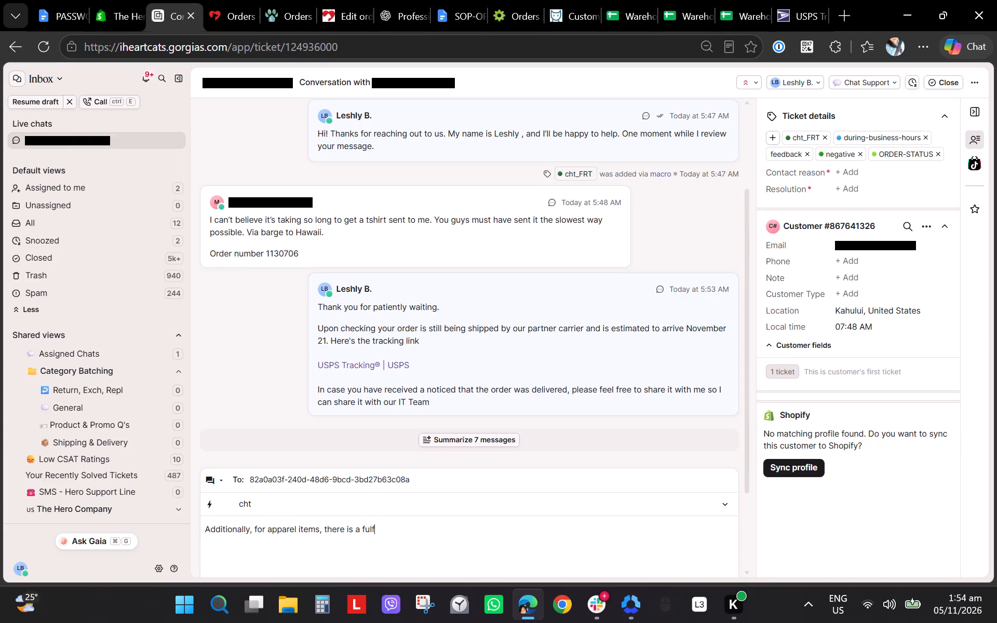
text(illment time)
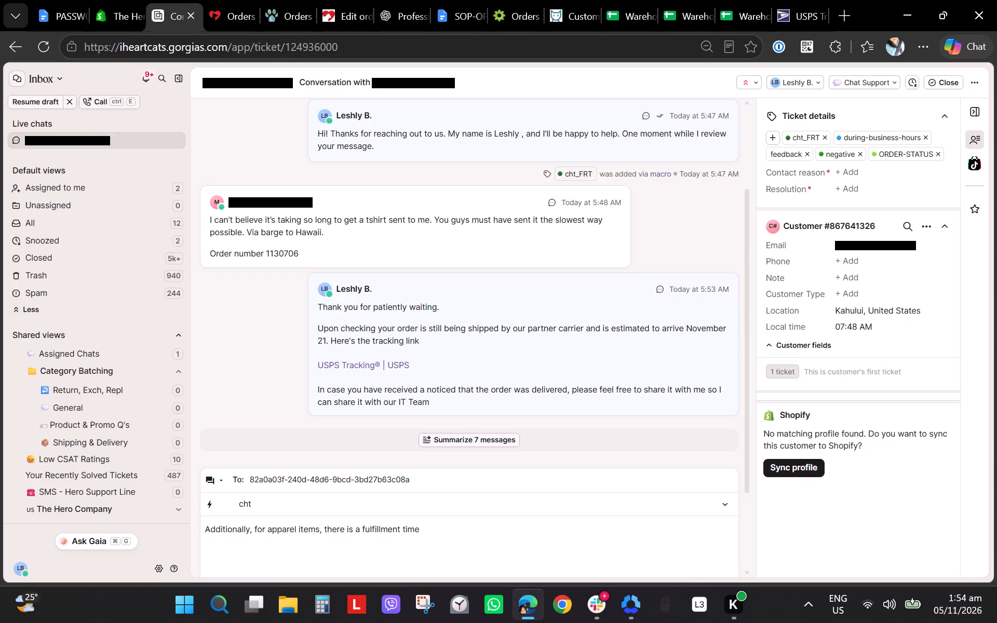
key(space)
text(of)
key(space)
text(up to)
key(space)
key(5)
key(space)
text(business days since it is made)
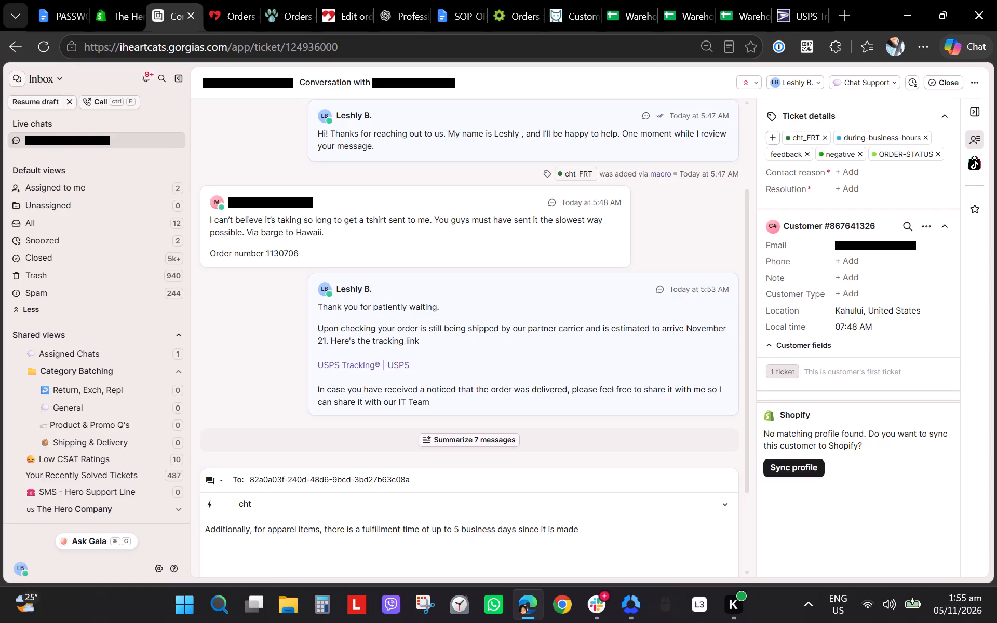
text(-to)
text(-order ite)
text(m.)
Add "Once shipped, an email is sent with the tracking information so you can keep track of your package," and send the message.
key(space)
text(Once shipped,)
key(space)
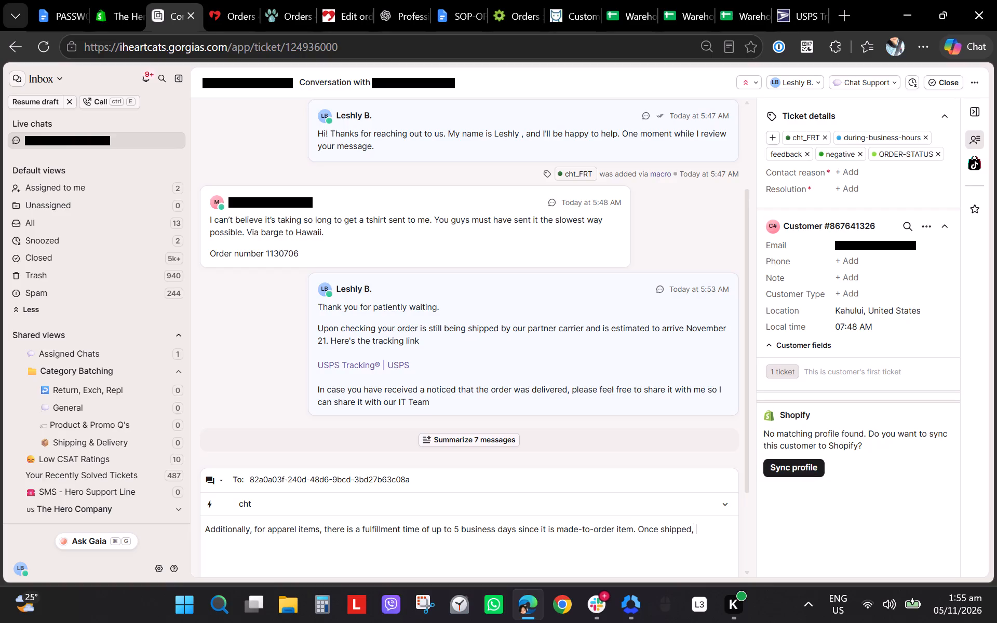
text(an email is sent with the tracking information so you can ke)
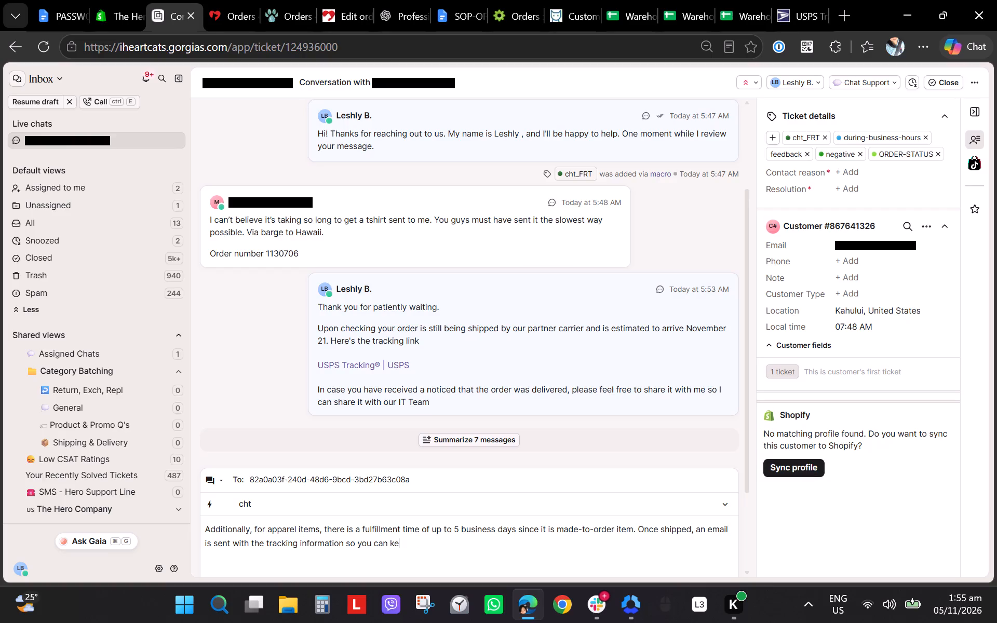
text(ep track of your package,)
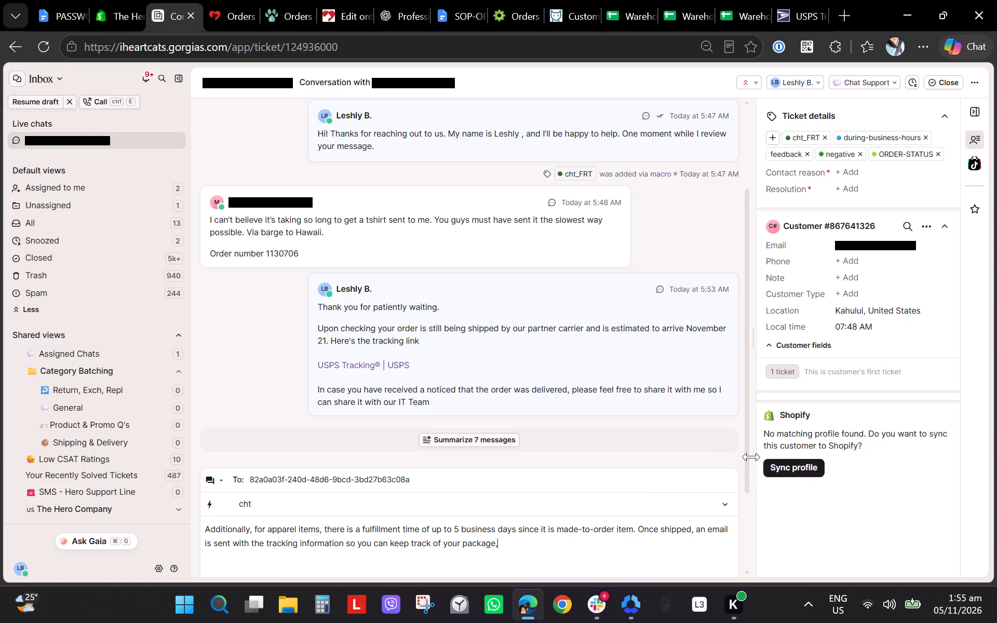
drag(744, 437, 728, 506)
click(231, 559)
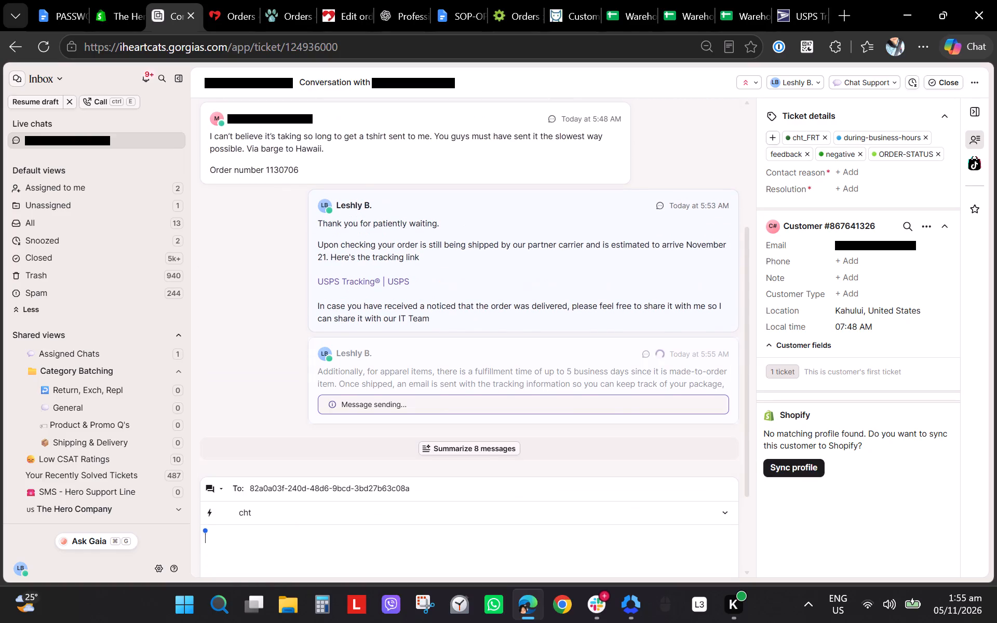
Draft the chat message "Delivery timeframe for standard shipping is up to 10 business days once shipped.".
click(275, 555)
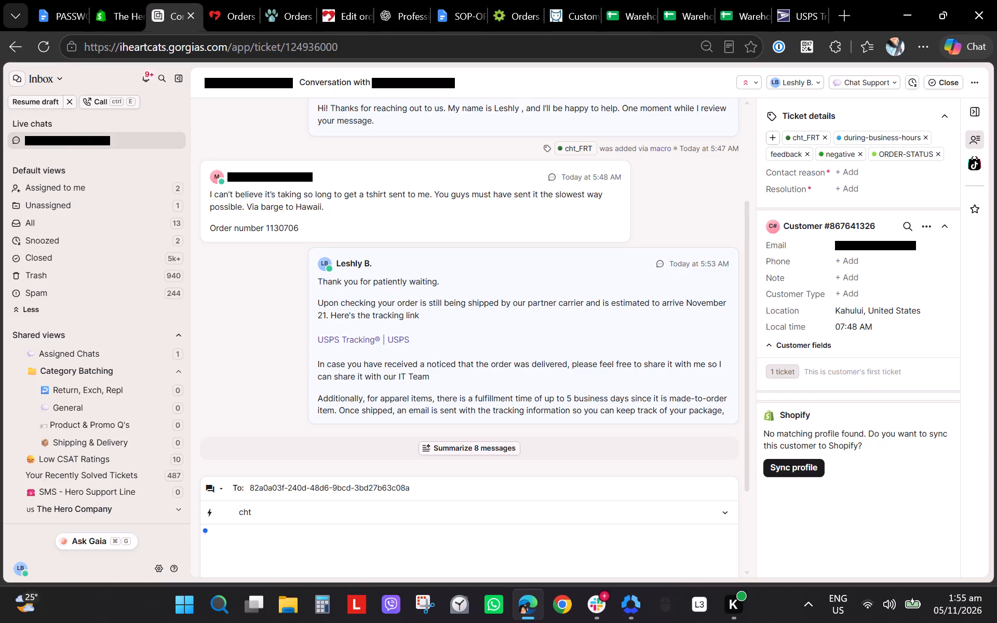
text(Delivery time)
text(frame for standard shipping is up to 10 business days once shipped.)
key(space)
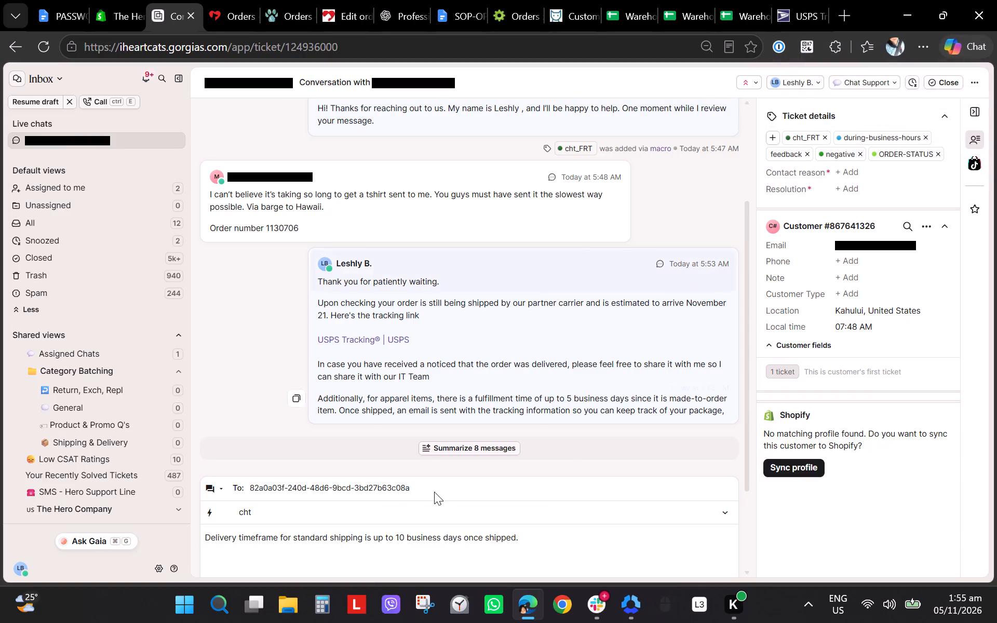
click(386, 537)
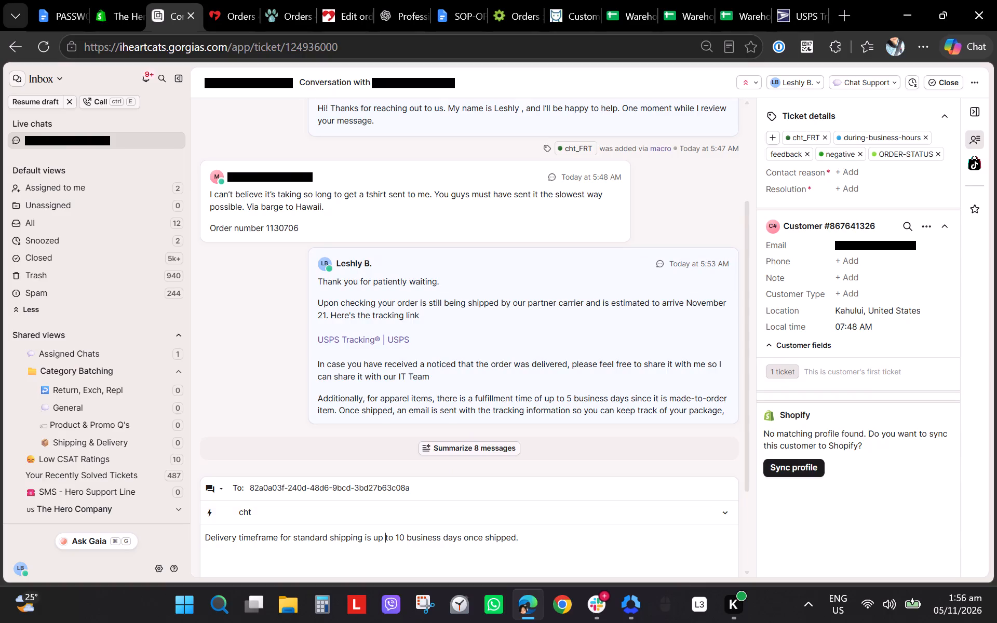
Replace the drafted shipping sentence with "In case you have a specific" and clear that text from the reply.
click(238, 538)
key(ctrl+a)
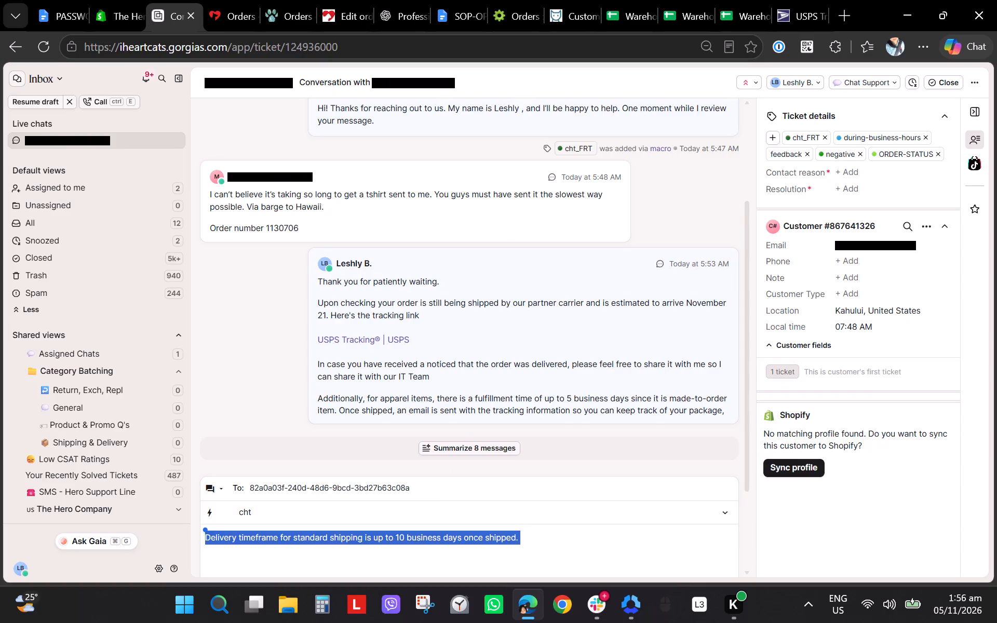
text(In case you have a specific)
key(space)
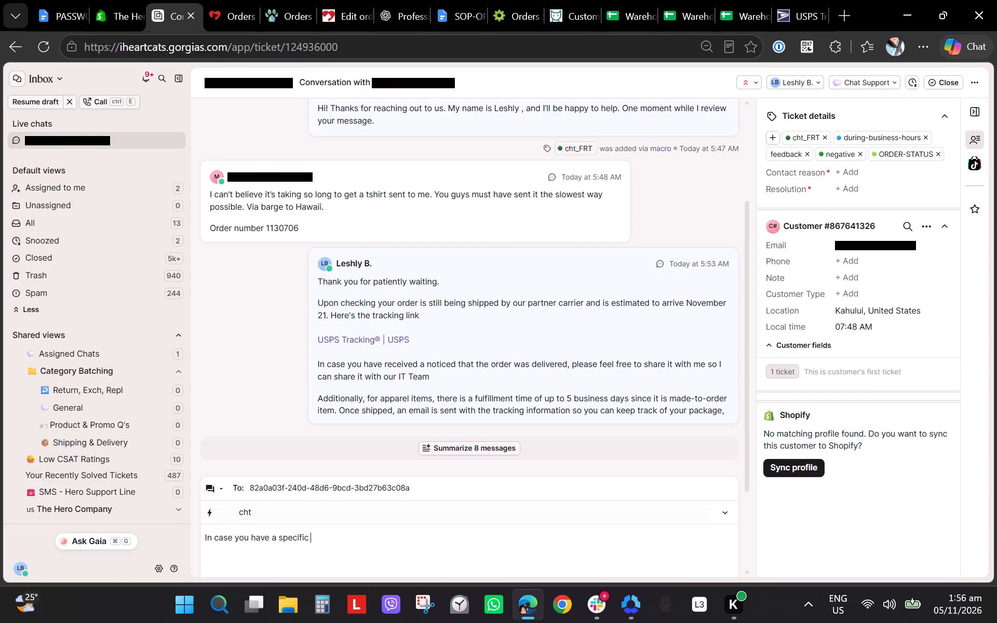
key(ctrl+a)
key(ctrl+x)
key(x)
click(805, 23)
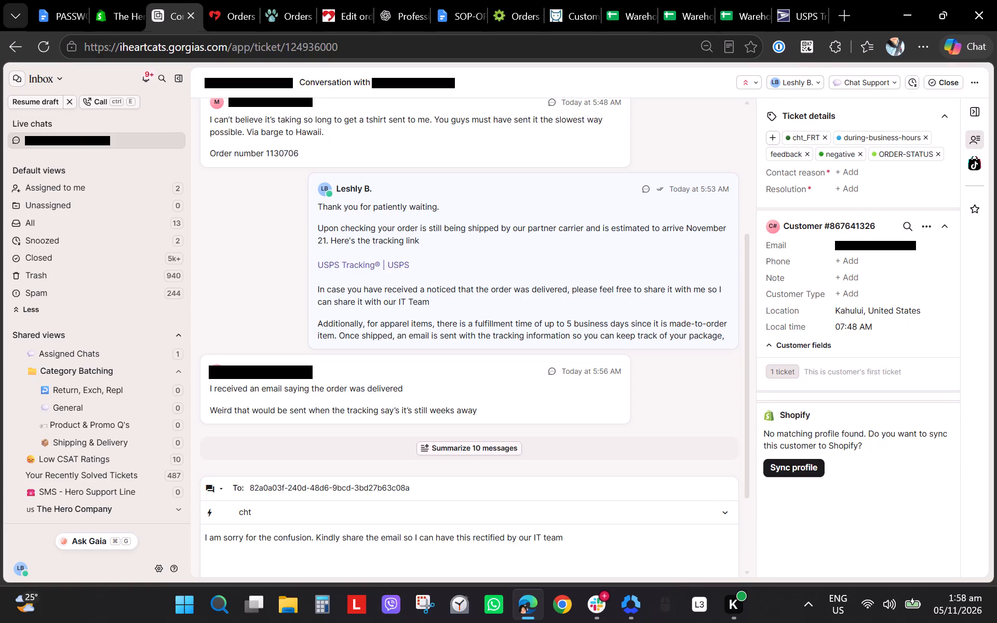
Send the drafted chat reply asking the customer to share the delivery email for the IT team.
drag(749, 436, 743, 517)
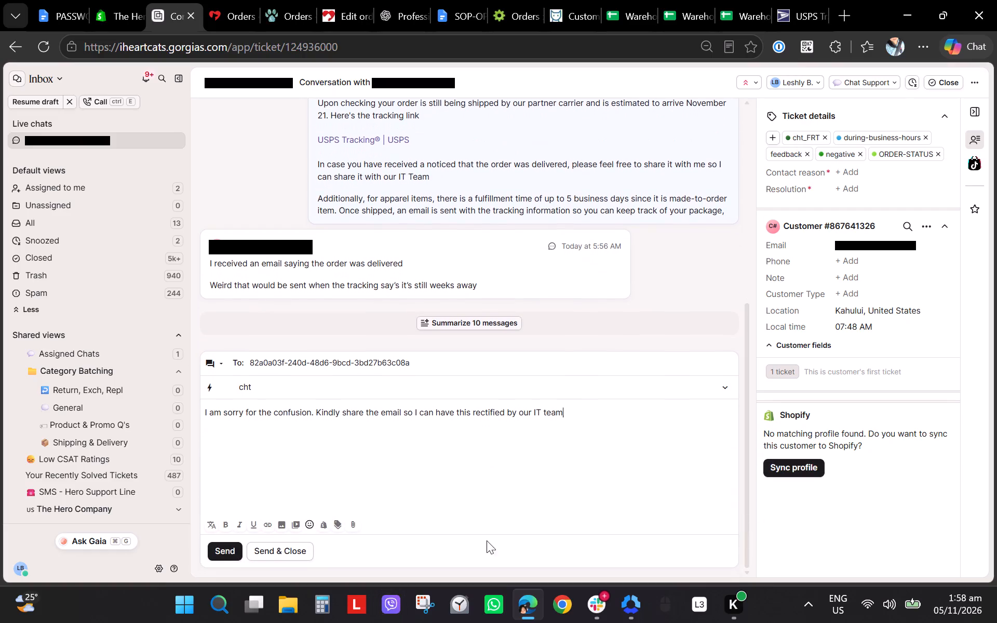
click(225, 552)
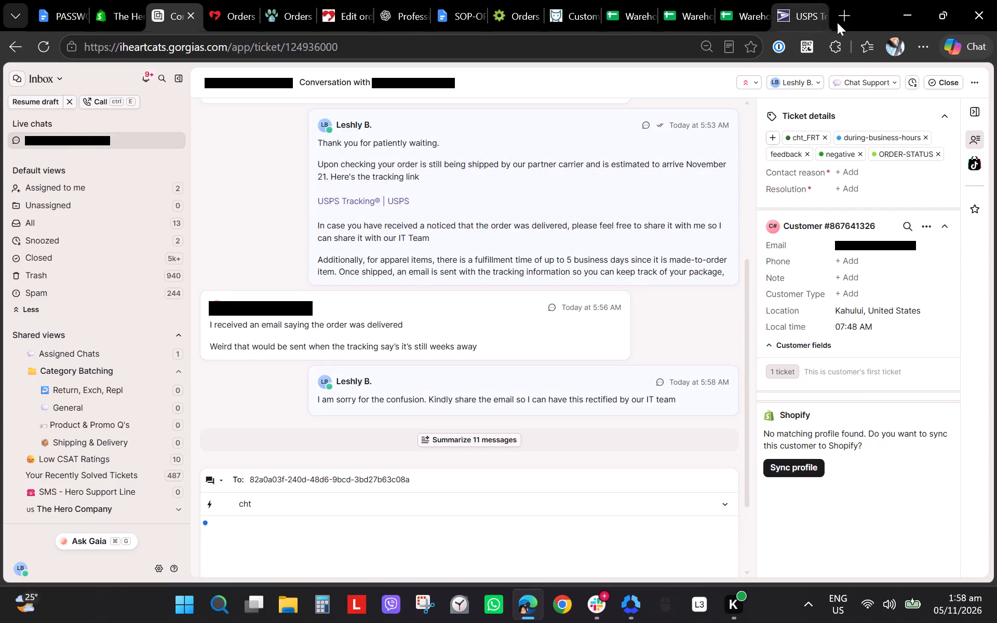
Open Facebook in a new browser tab, check the recent Messenger chats, and close that tab.
click(847, 17)
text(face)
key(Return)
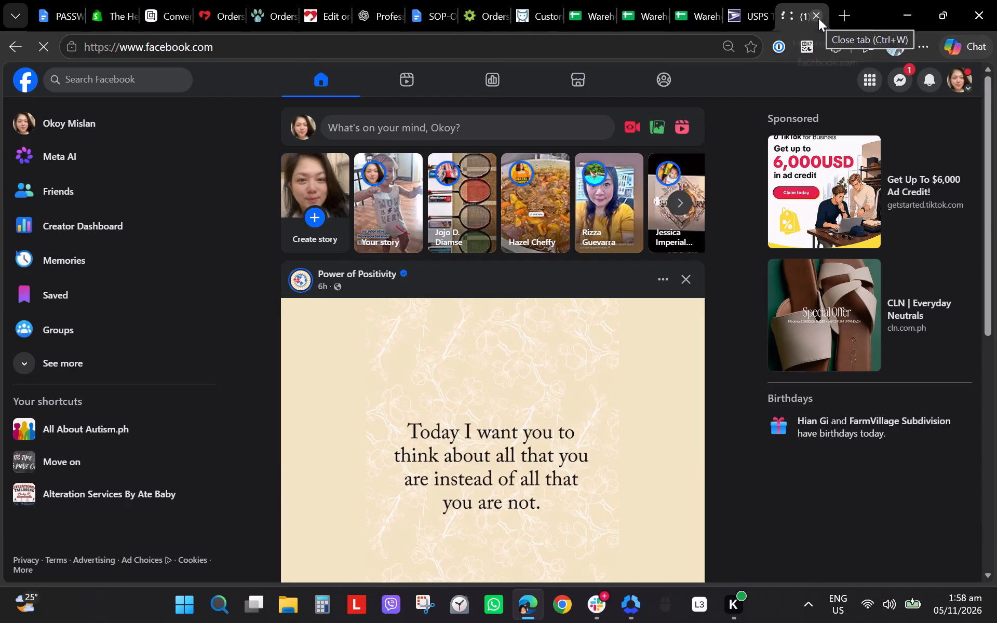
click(904, 84)
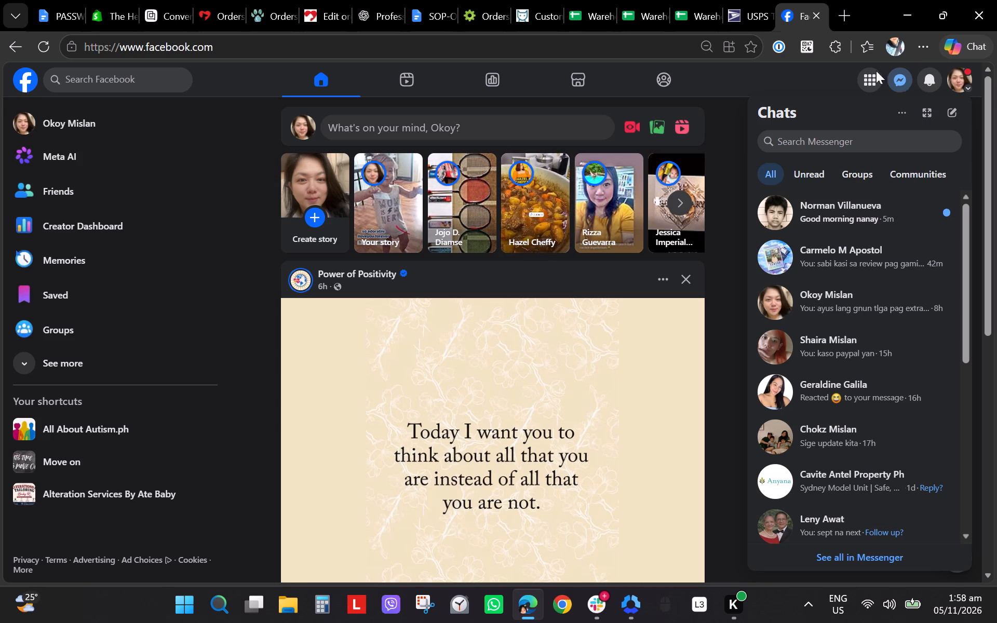
click(816, 15)
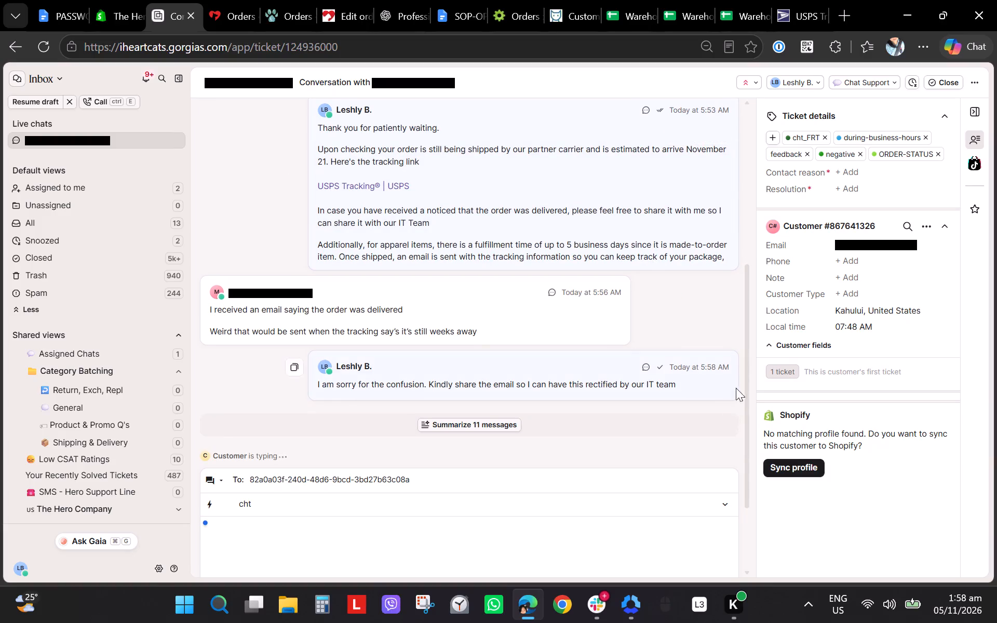
Clear the "cht" macro search in the chat ticket's reply area and collapse the macro list.
drag(748, 336, 743, 400)
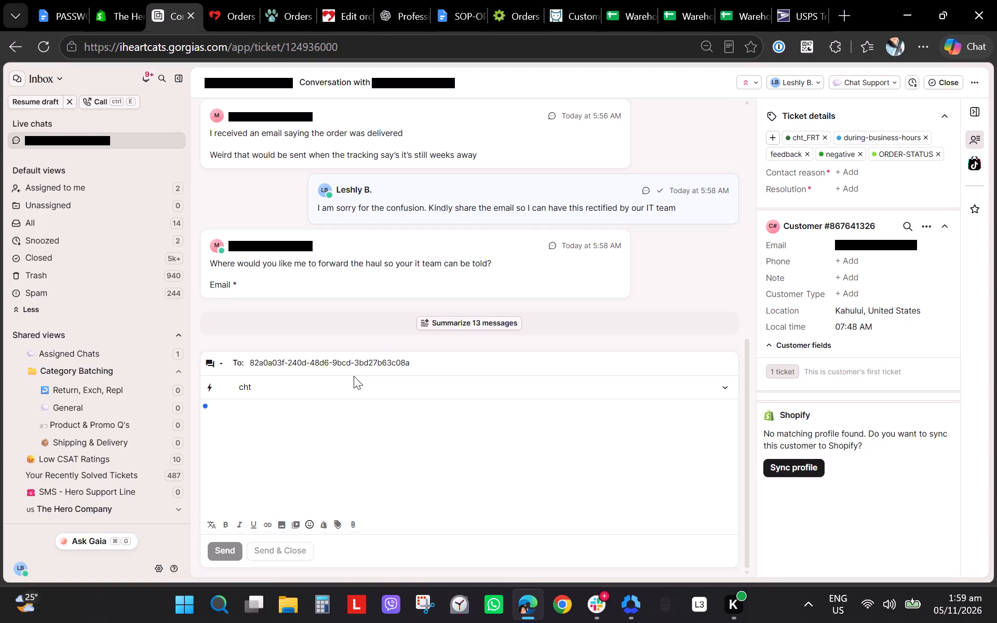
triple_click(324, 389)
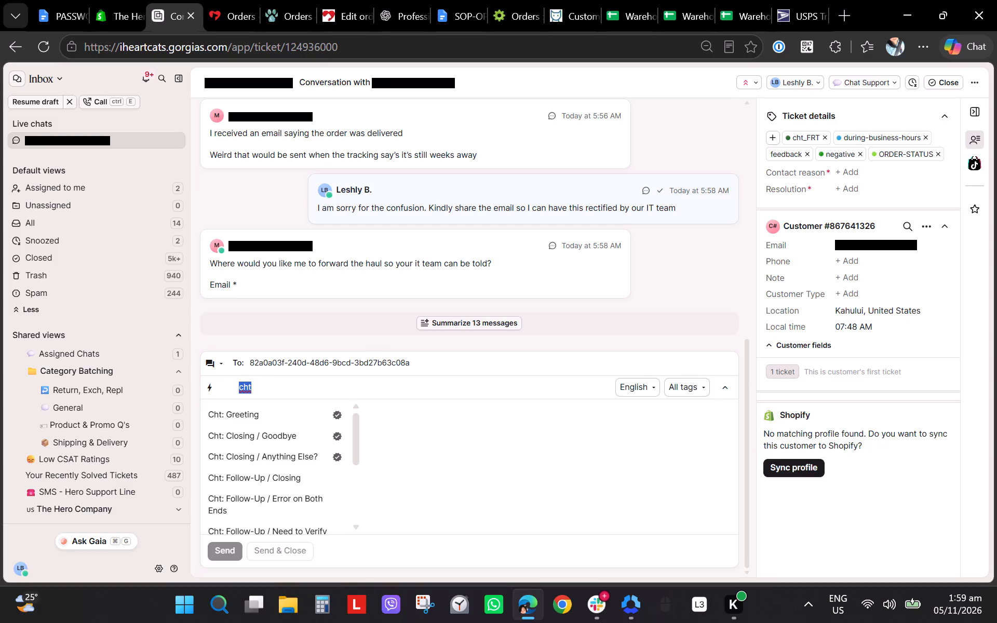
key(ctrl+x)
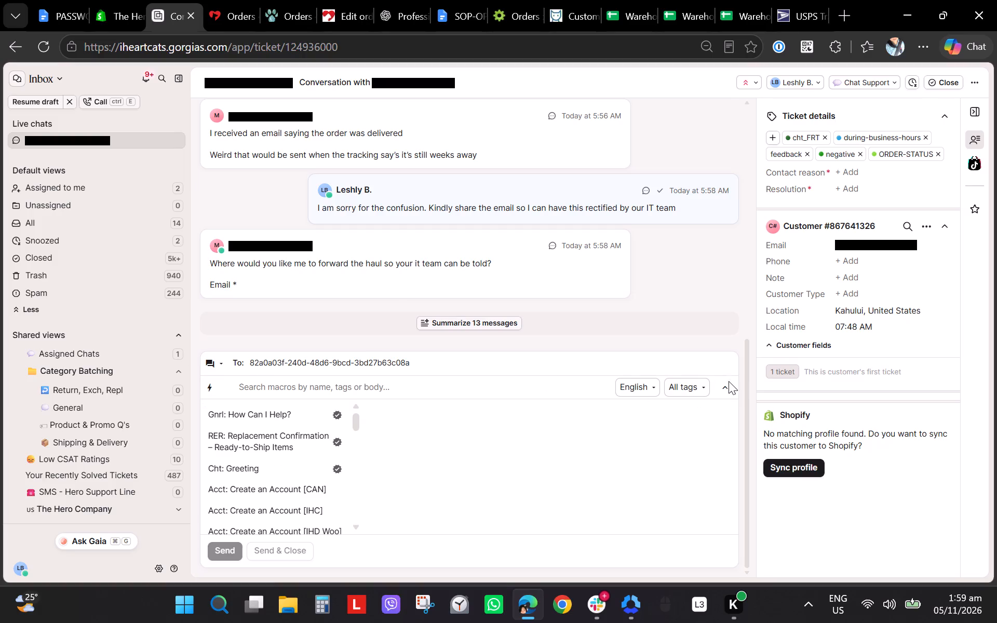
click(725, 386)
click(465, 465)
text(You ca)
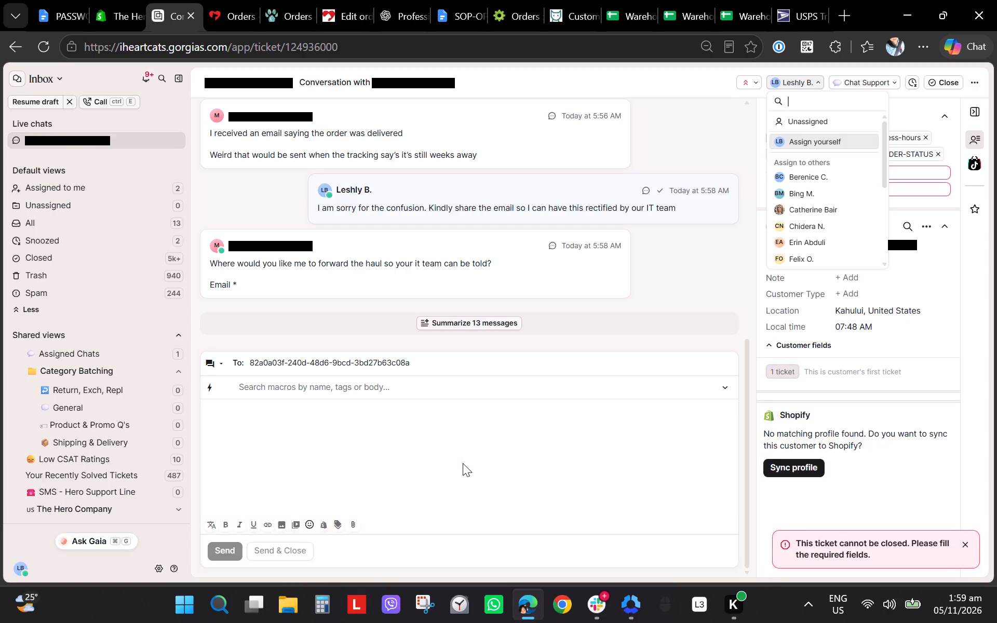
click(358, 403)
Start writing a chat reply to the customer's question about where to forward the email for the IT team.
click(354, 410)
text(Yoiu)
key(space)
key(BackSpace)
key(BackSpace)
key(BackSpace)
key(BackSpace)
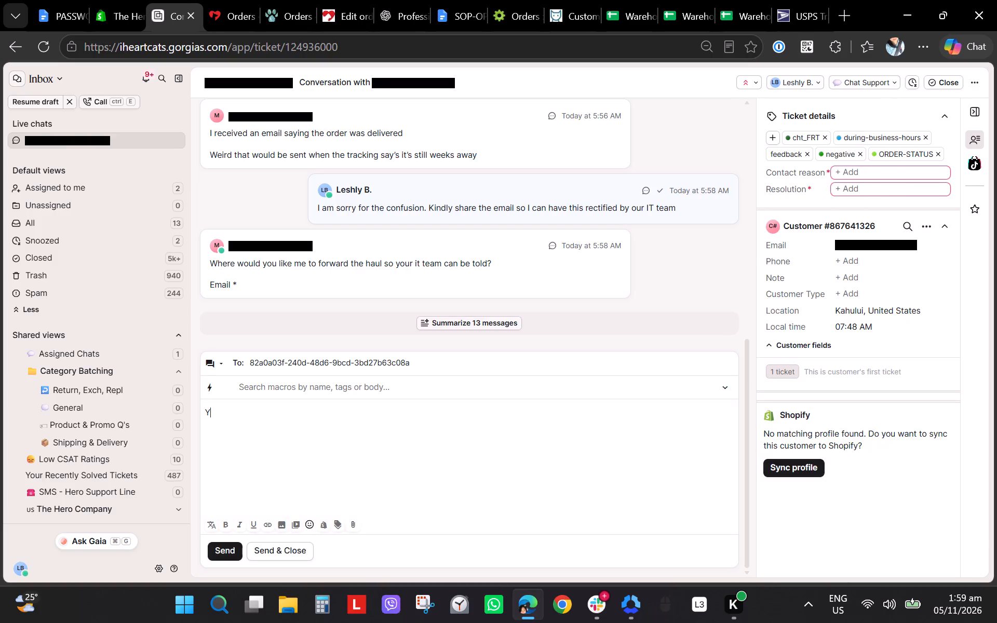
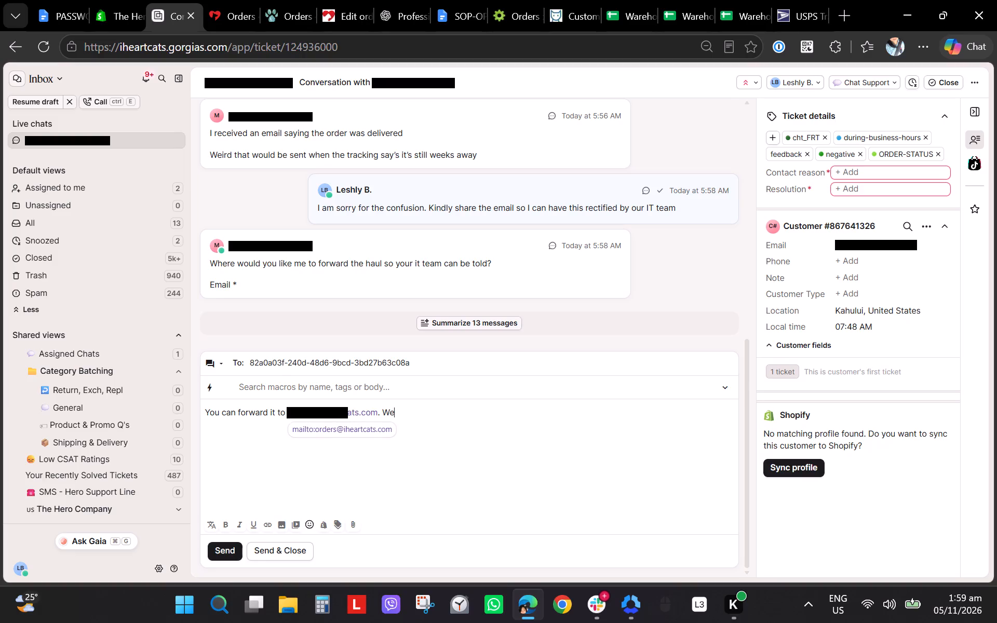
Continue the chat reply draft after the forwarding address with the words "We're truly thankful for this feedback".
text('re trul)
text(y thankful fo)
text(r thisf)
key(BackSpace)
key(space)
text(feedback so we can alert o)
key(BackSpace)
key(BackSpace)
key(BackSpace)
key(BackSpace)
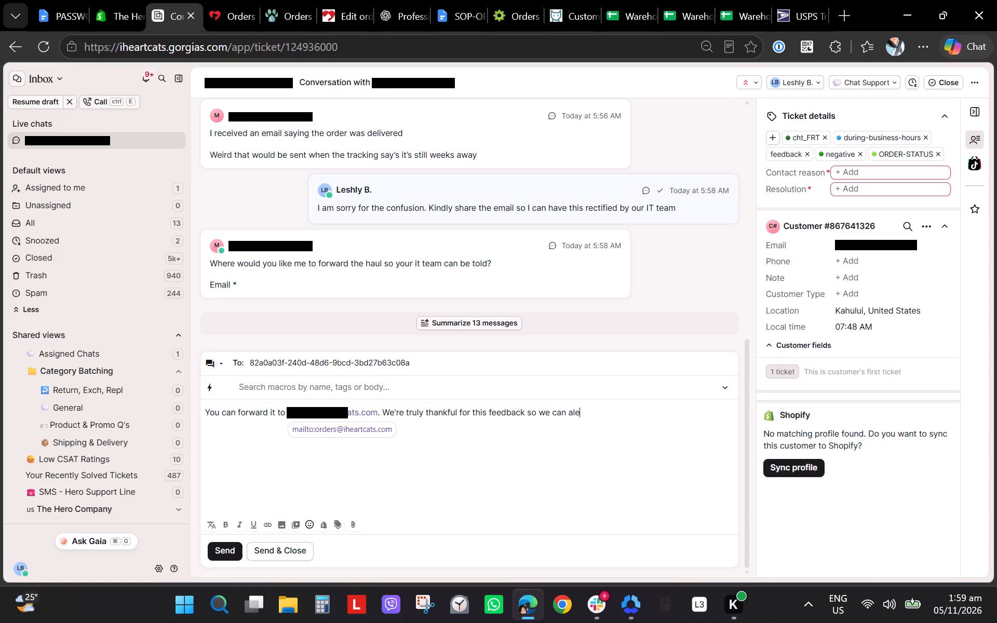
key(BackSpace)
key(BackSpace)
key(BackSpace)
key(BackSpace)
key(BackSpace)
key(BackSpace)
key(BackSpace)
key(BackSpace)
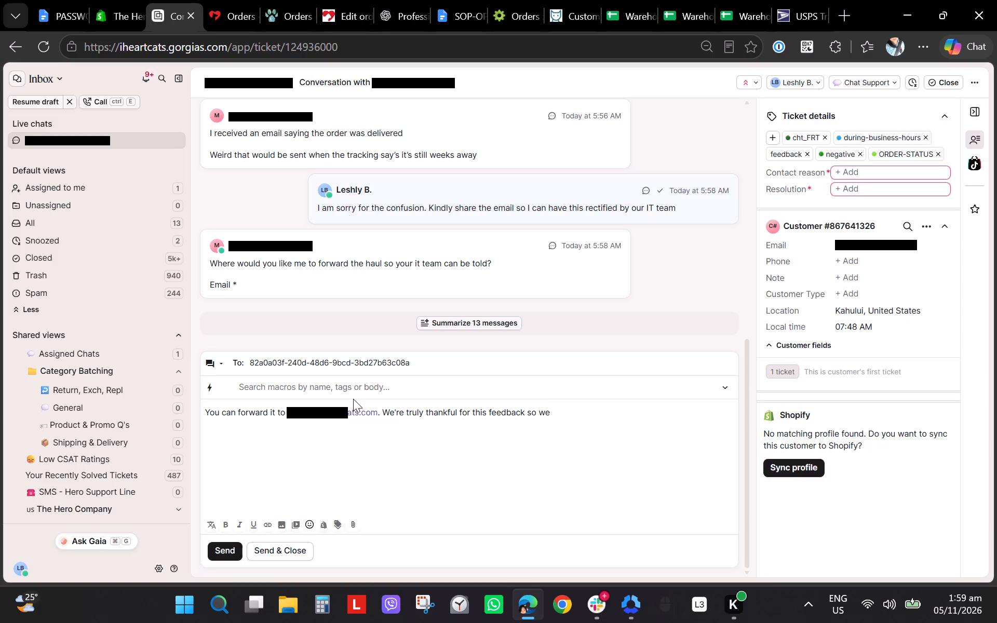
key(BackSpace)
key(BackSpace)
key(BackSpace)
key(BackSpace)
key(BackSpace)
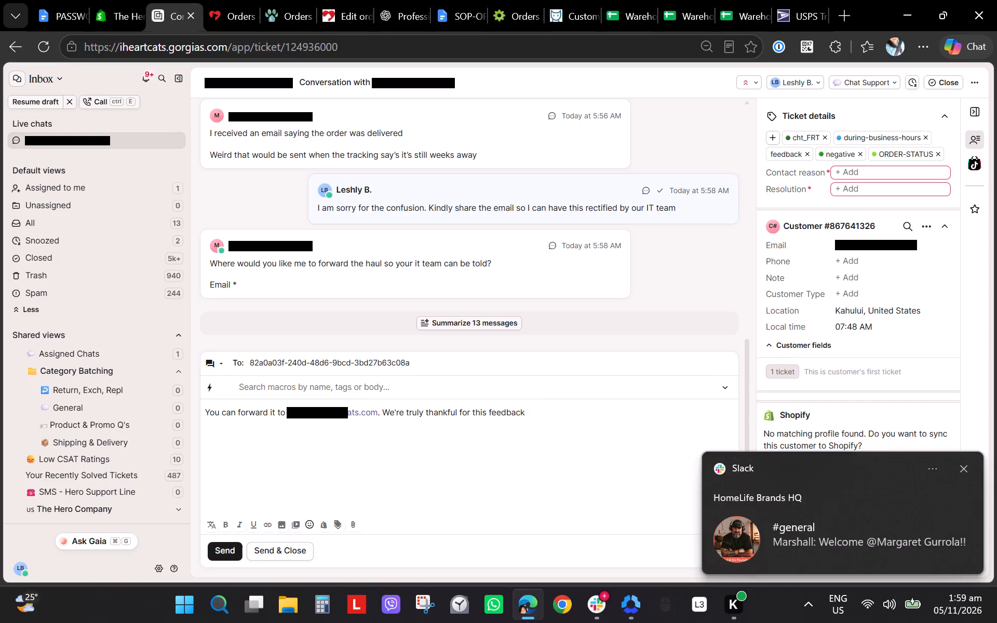
Complete the reply with "and rest assured that we'll look into this further." and send it to the chat customer.
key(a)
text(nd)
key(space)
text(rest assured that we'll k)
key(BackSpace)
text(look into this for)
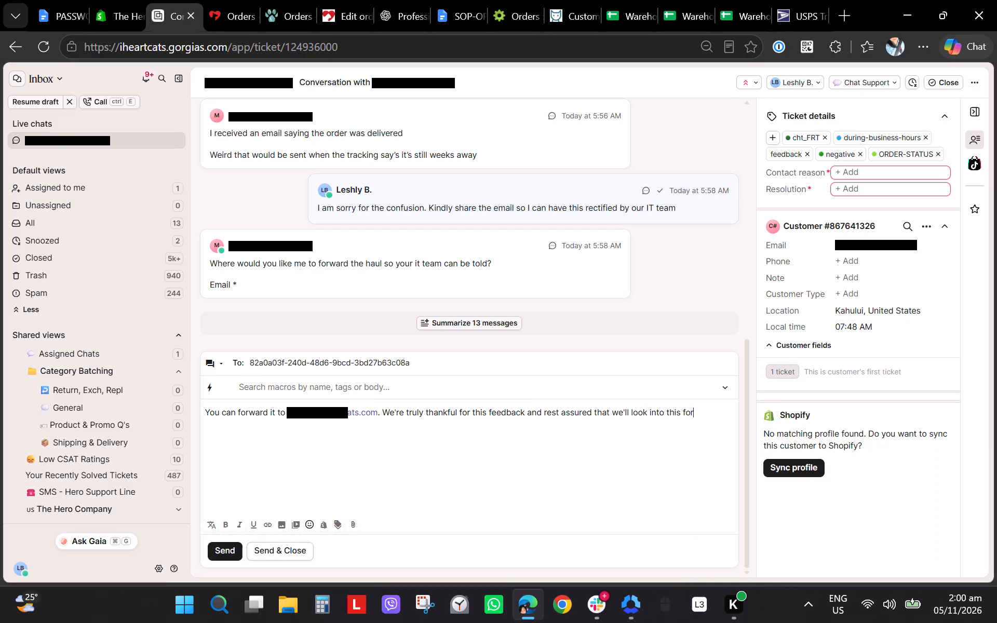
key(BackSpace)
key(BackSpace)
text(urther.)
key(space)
click(211, 561)
click(221, 548)
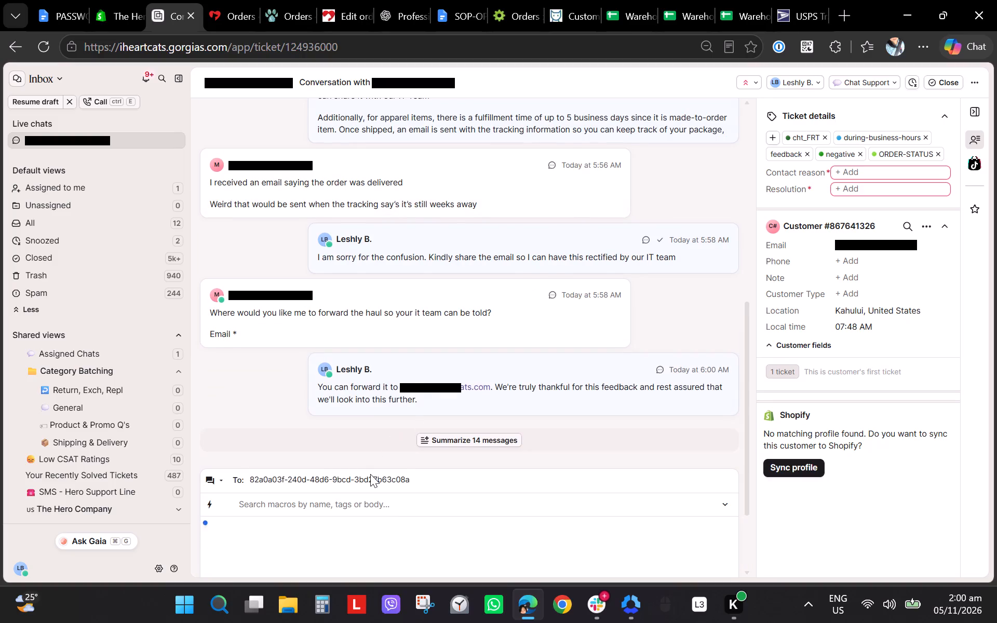
click(370, 474)
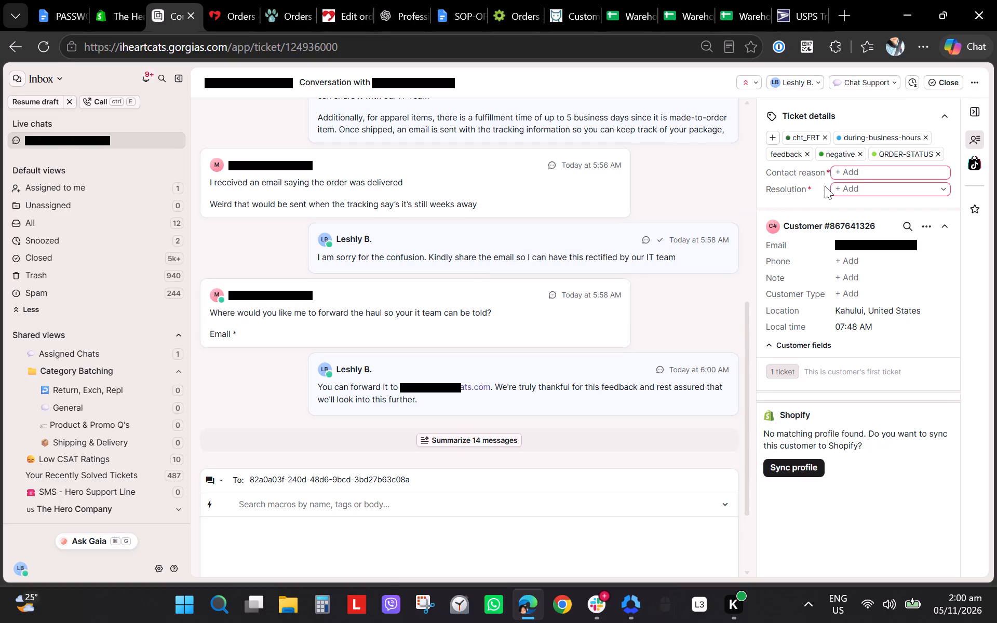
Open the Inquiry category of contact reasons for the live chat ticket.
click(858, 173)
click(856, 213)
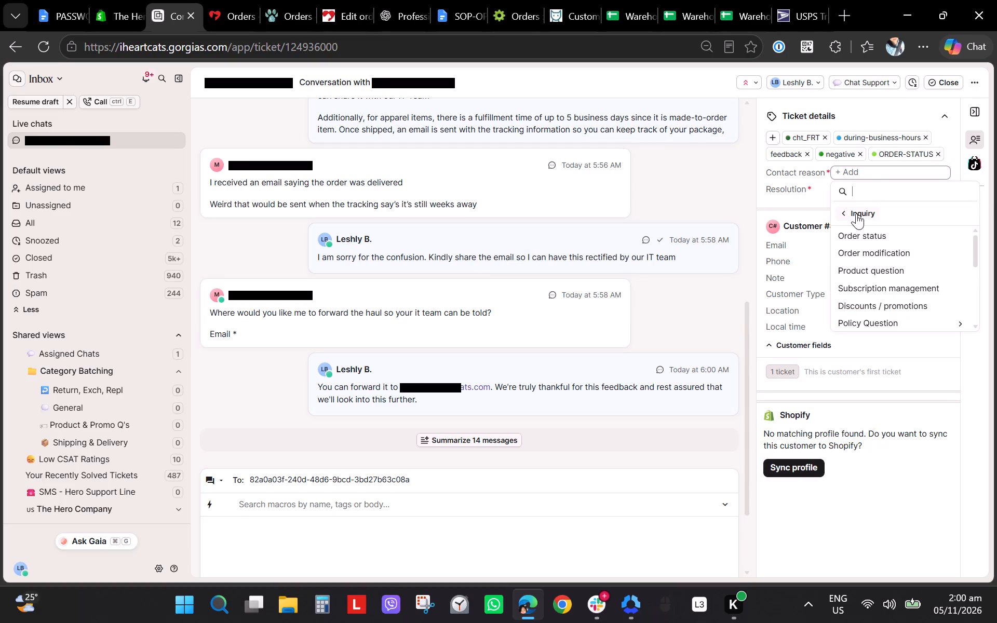
Fill in the Gorgias ticket details with contact reason Order status, domestic carrier USPS, and resolution Information Given.
click(863, 240)
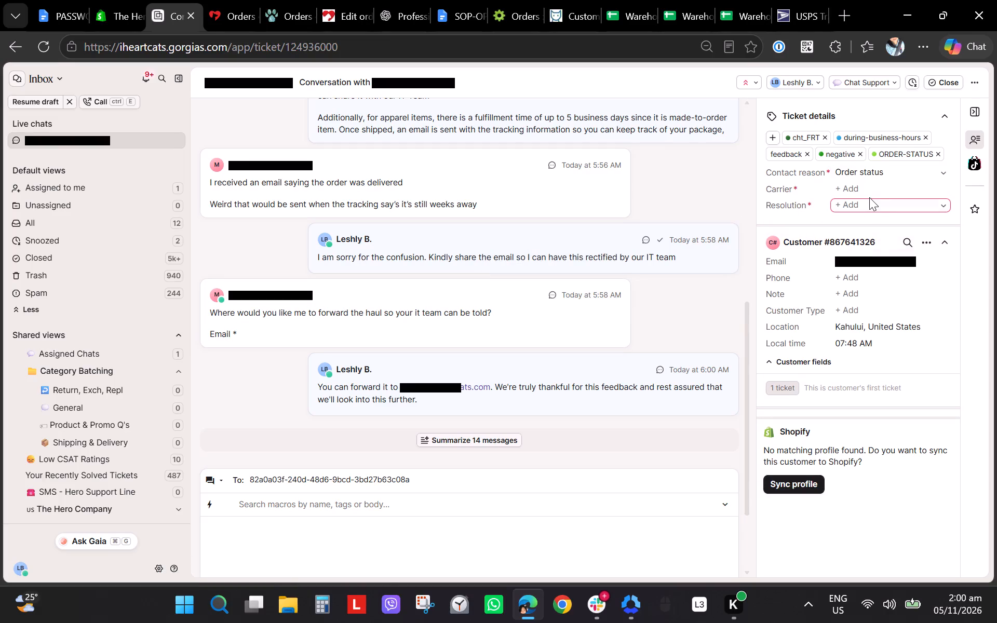
click(883, 187)
click(874, 226)
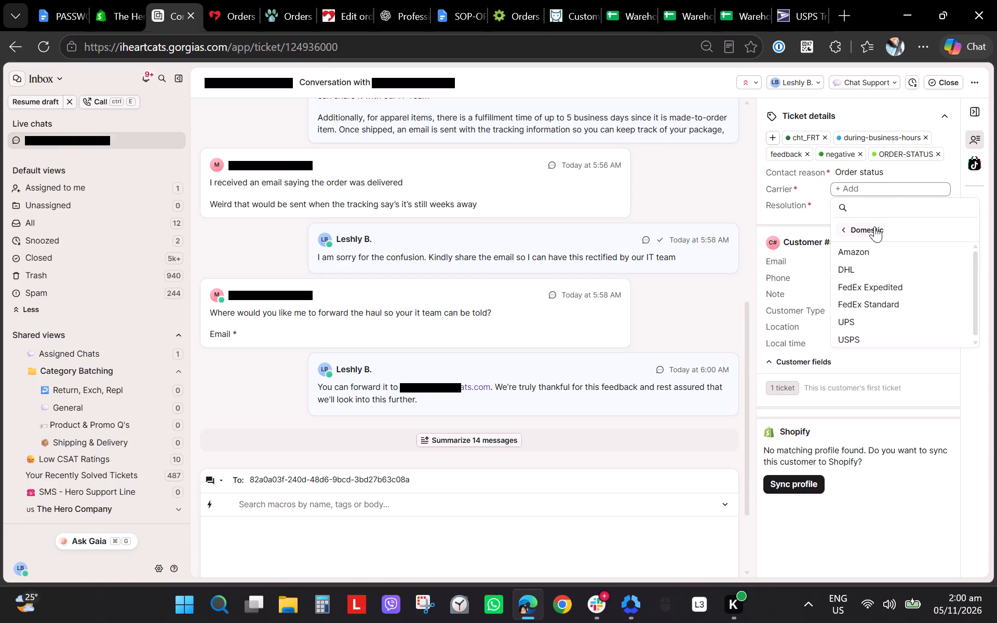
click(846, 339)
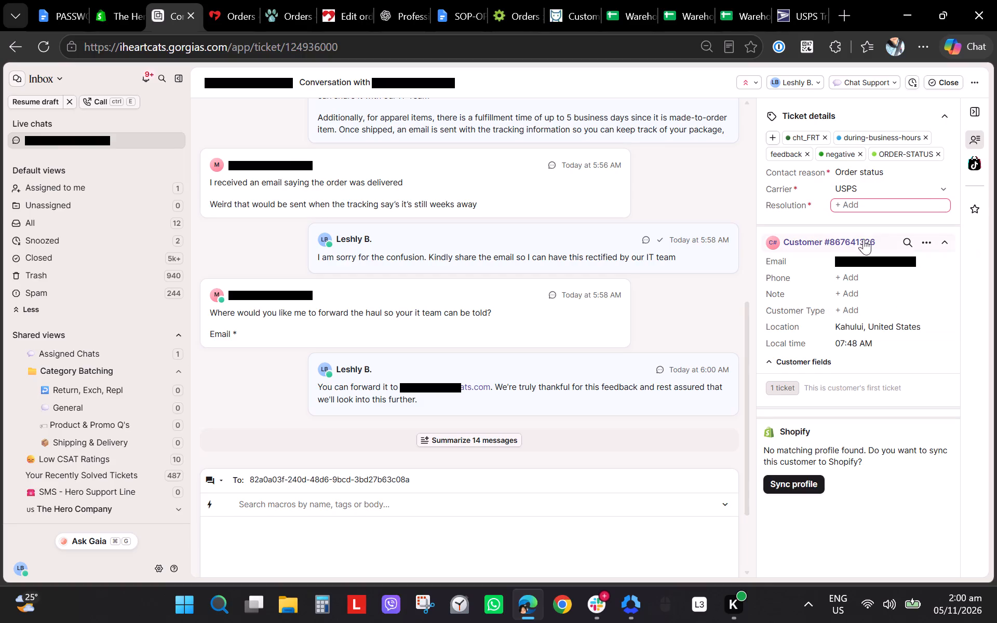
click(875, 208)
click(867, 245)
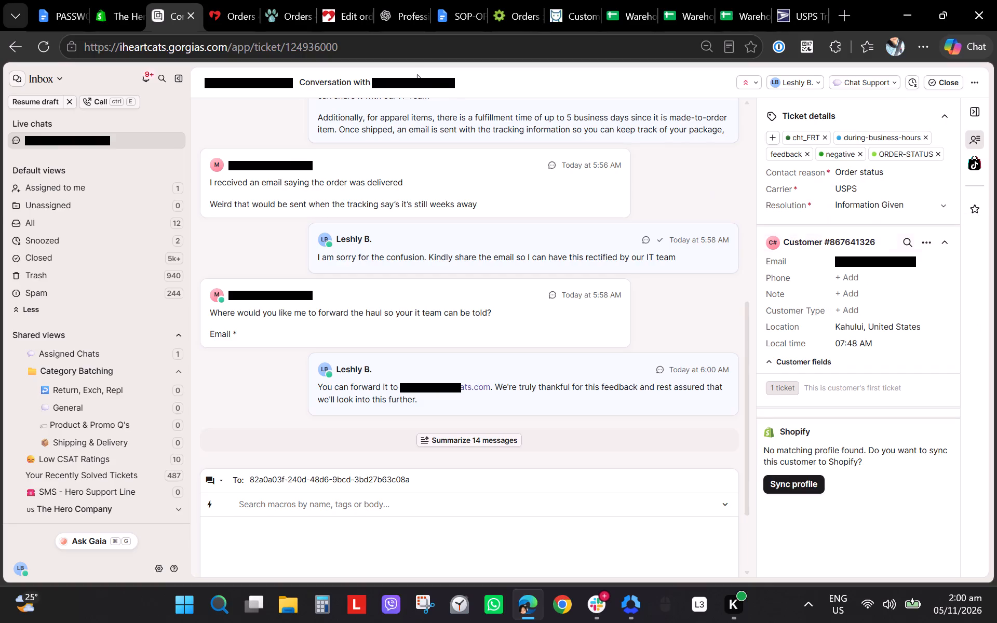
click(332, 17)
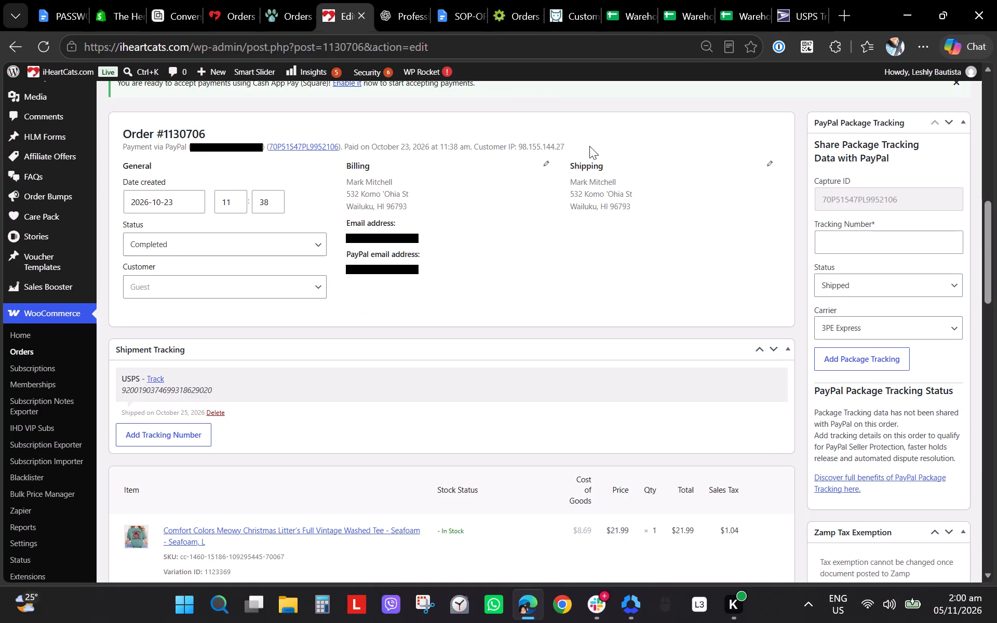
drag(990, 268, 971, 347)
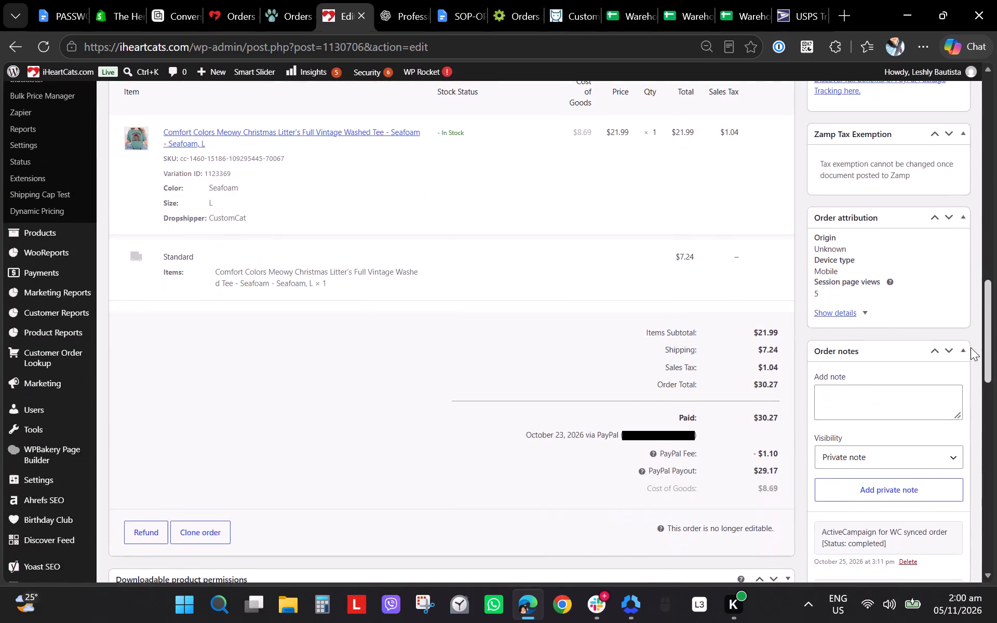
drag(971, 347, 946, 421)
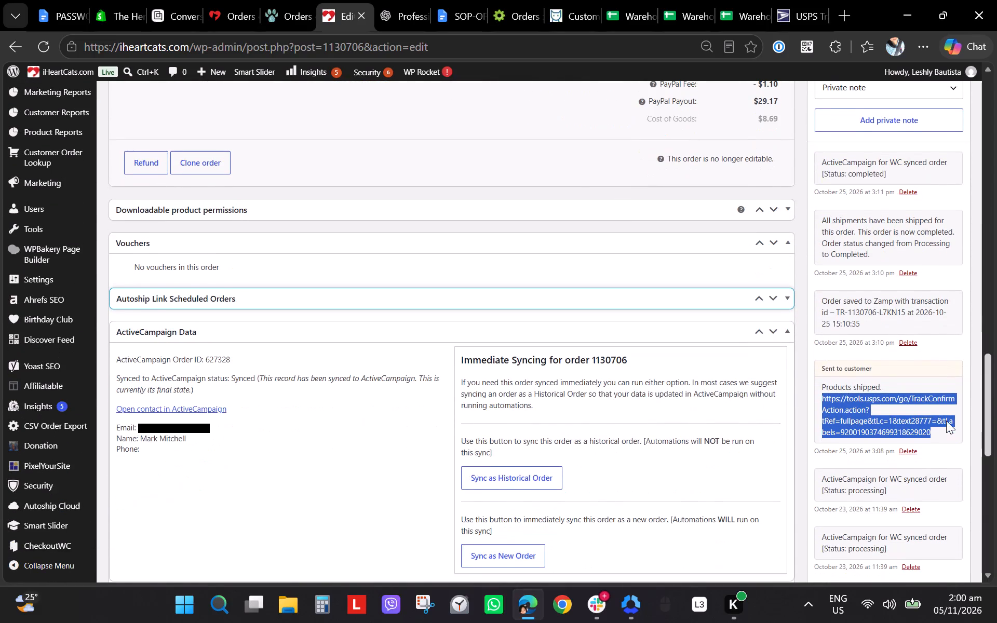
drag(946, 421, 944, 202)
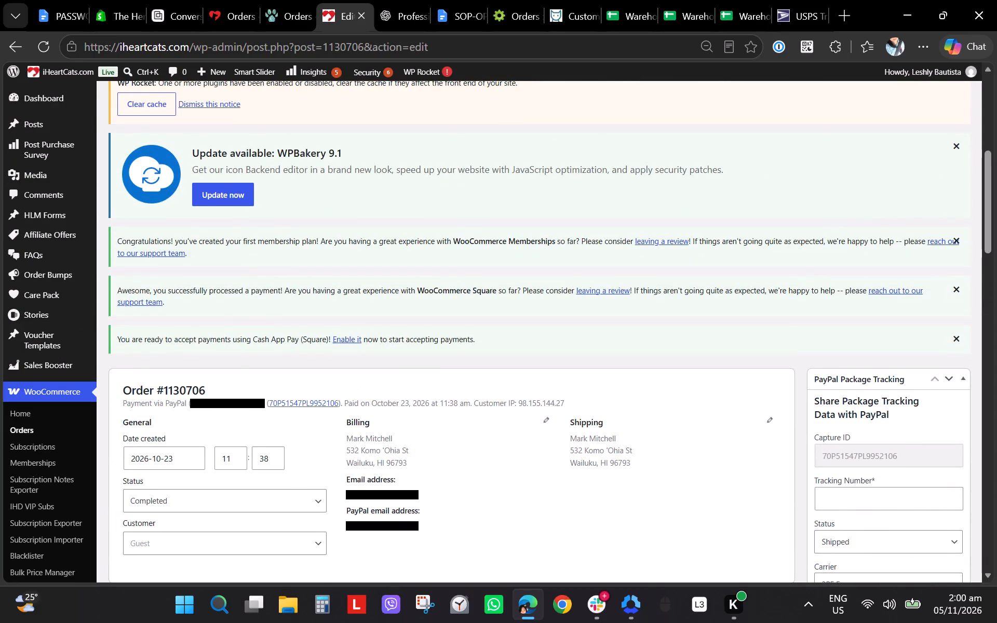
double_click(180, 395)
key(ctrl+c)
click(548, 22)
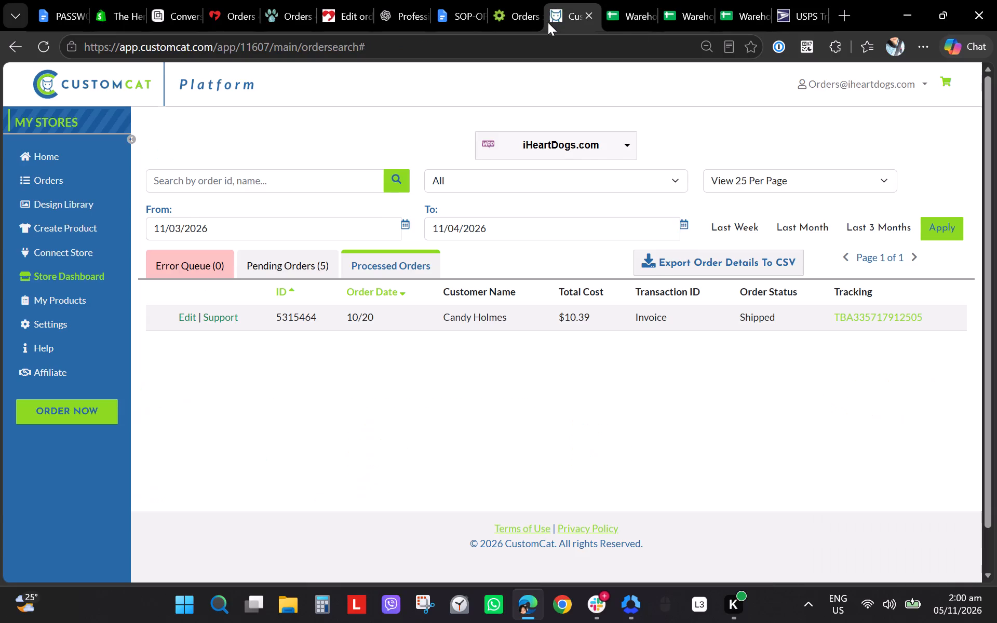
click(561, 150)
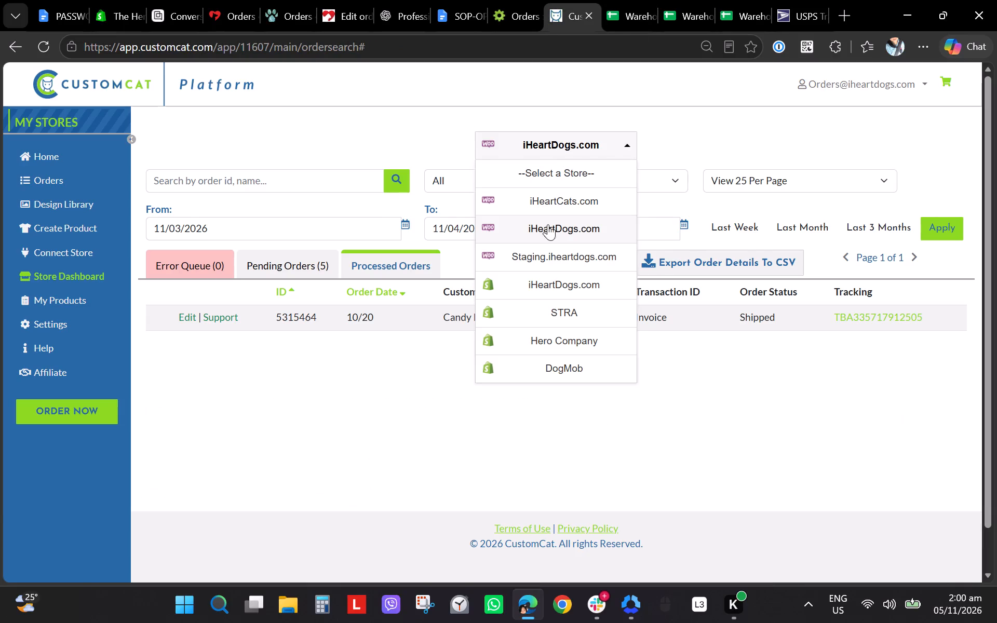
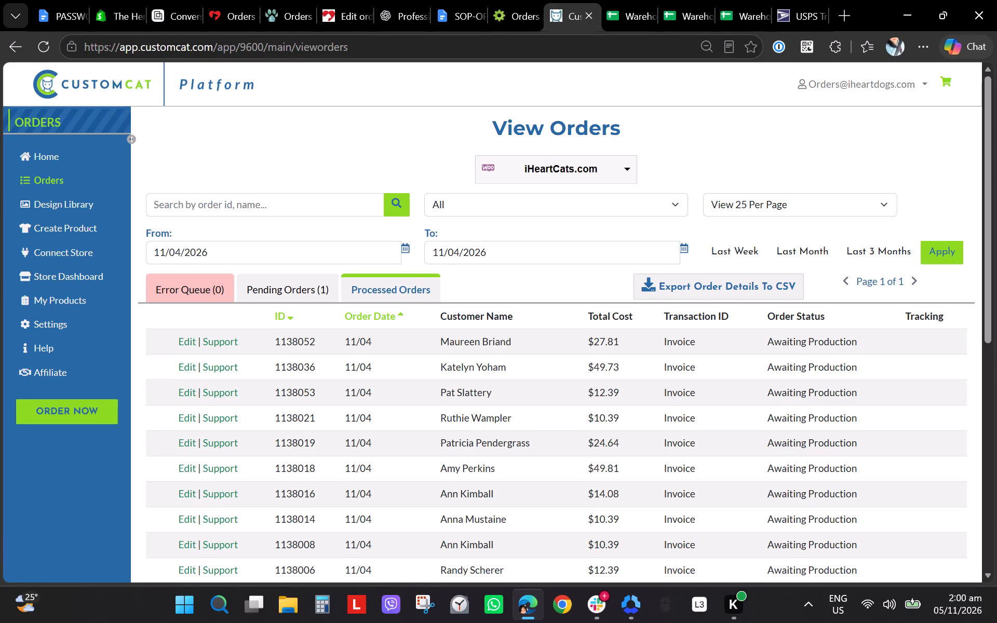
click(338, 207)
key(ctrl+v)
click(392, 214)
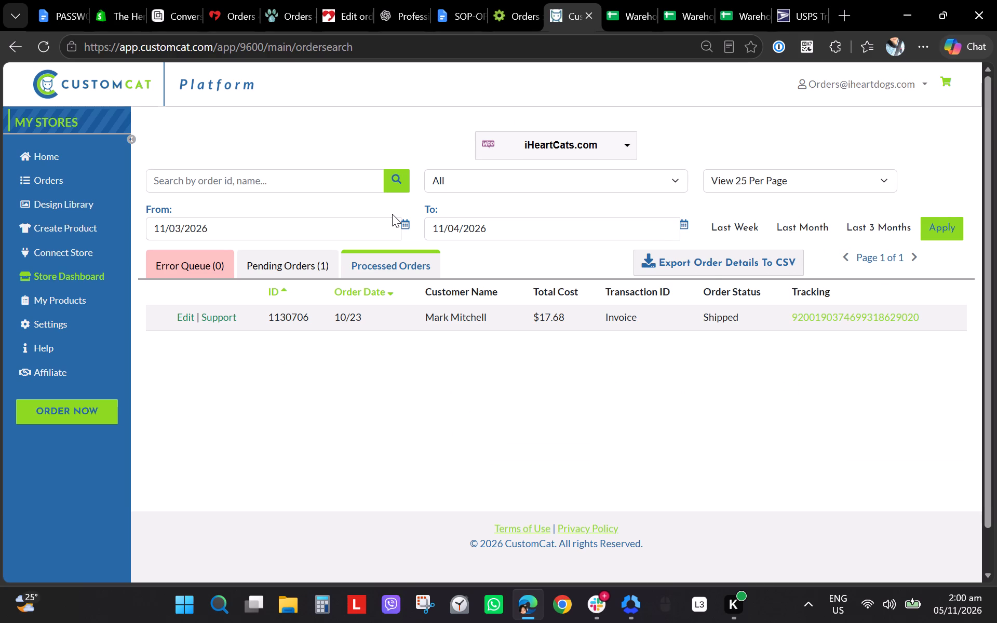
click(815, 321)
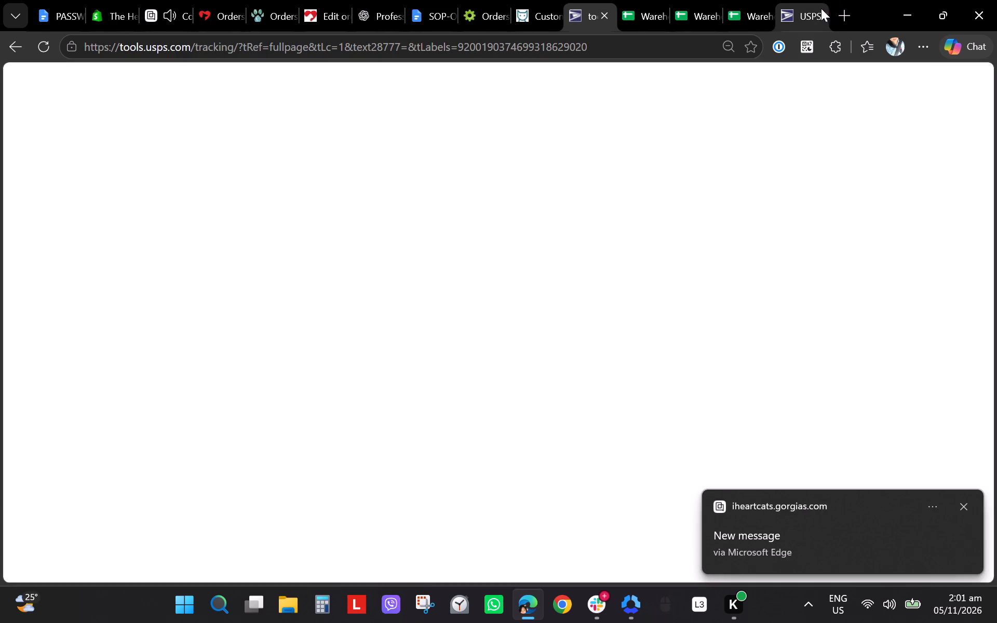
click(804, 15)
click(818, 13)
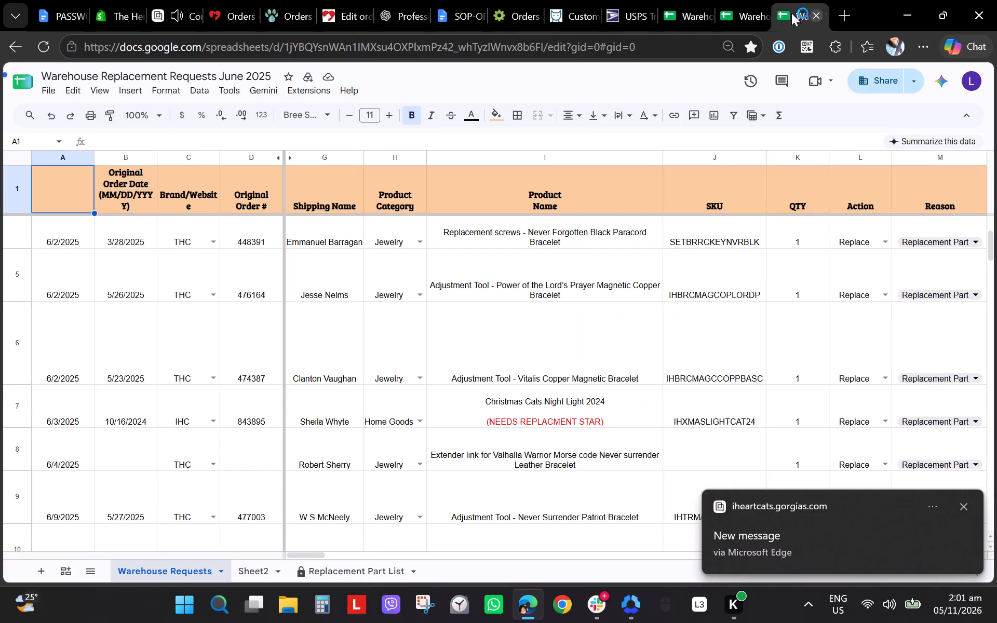
click(619, 15)
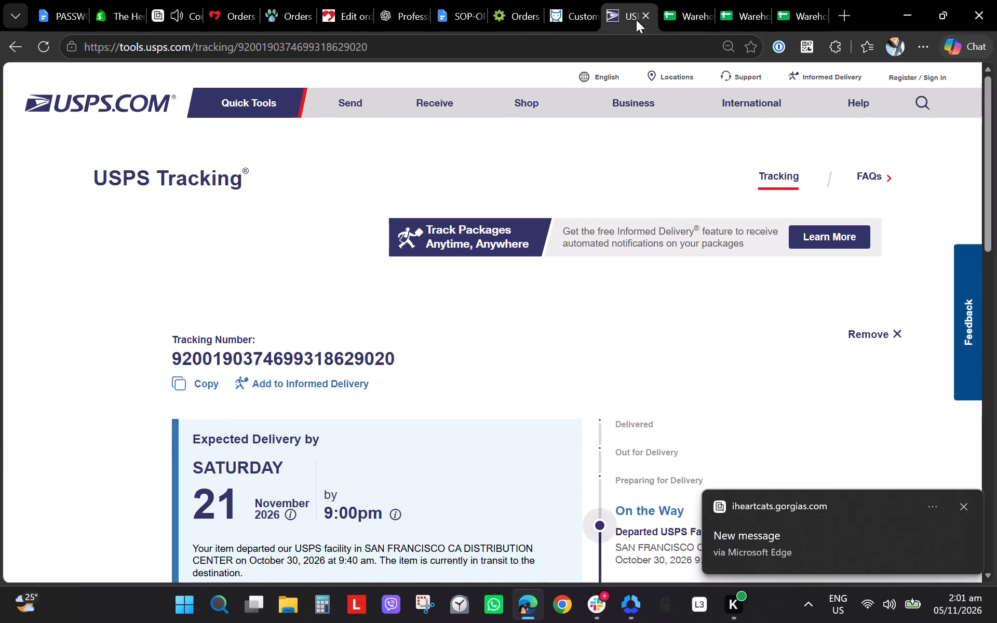
click(644, 17)
Reply in the Gorgias live chat: "Thank you so much and we're truly sorry for the confusion and inconvenience.".
click(161, 28)
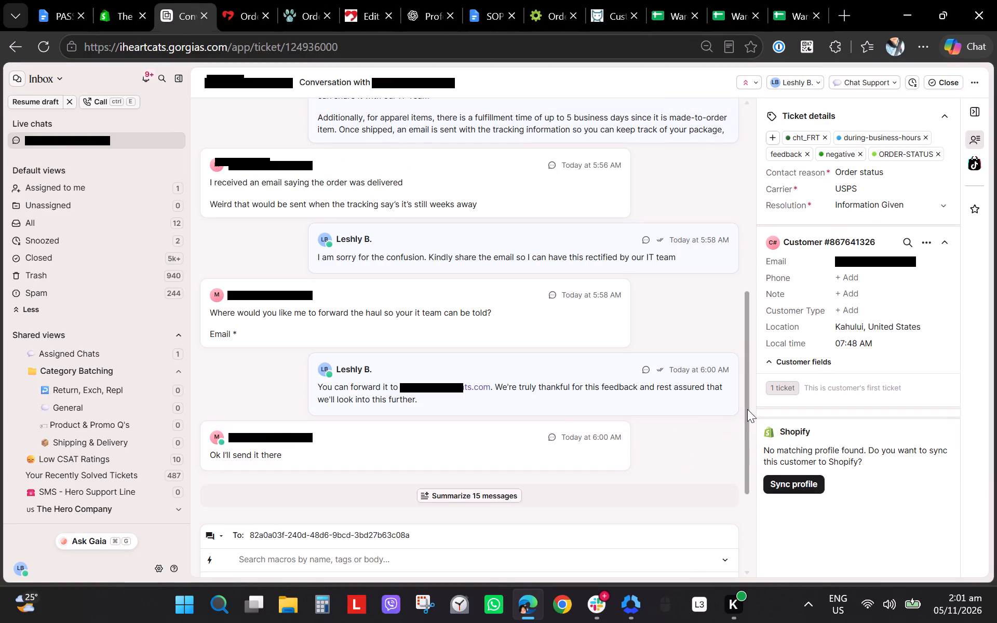
drag(747, 409, 736, 507)
click(507, 462)
text(Thank you so much and we're truly sorry for the confusion and in)
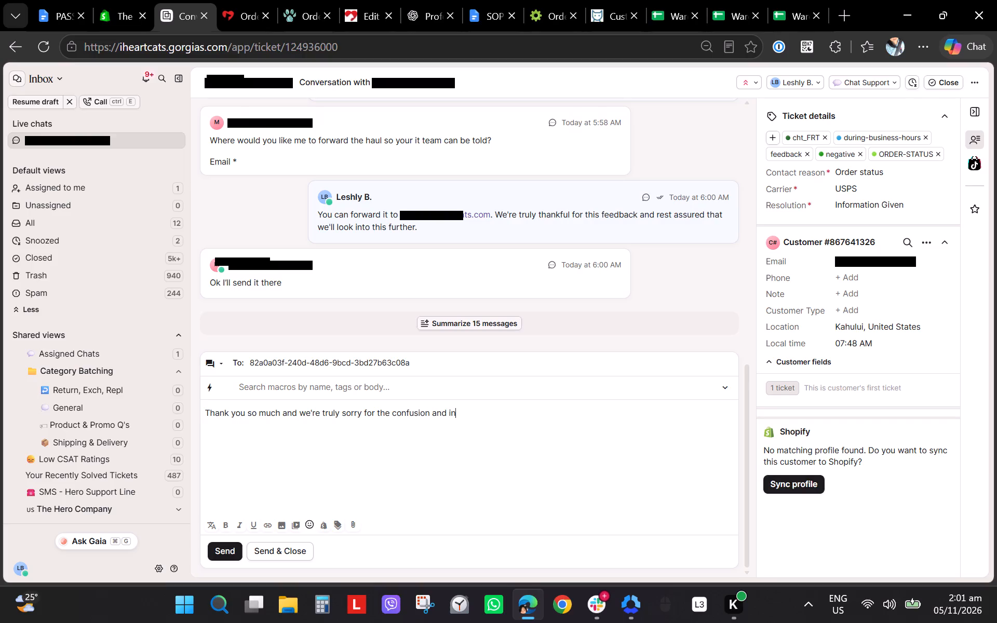
text(convenience.)
key(space)
click(214, 556)
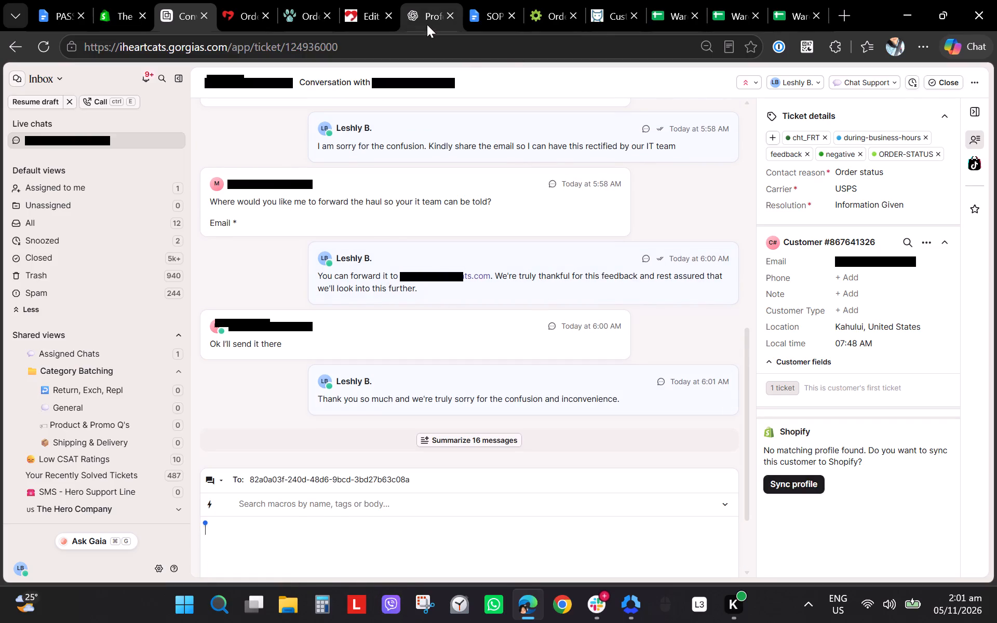
Send the follow-up chat message "Let me know if there's anything else that I can help you with?".
click(326, 534)
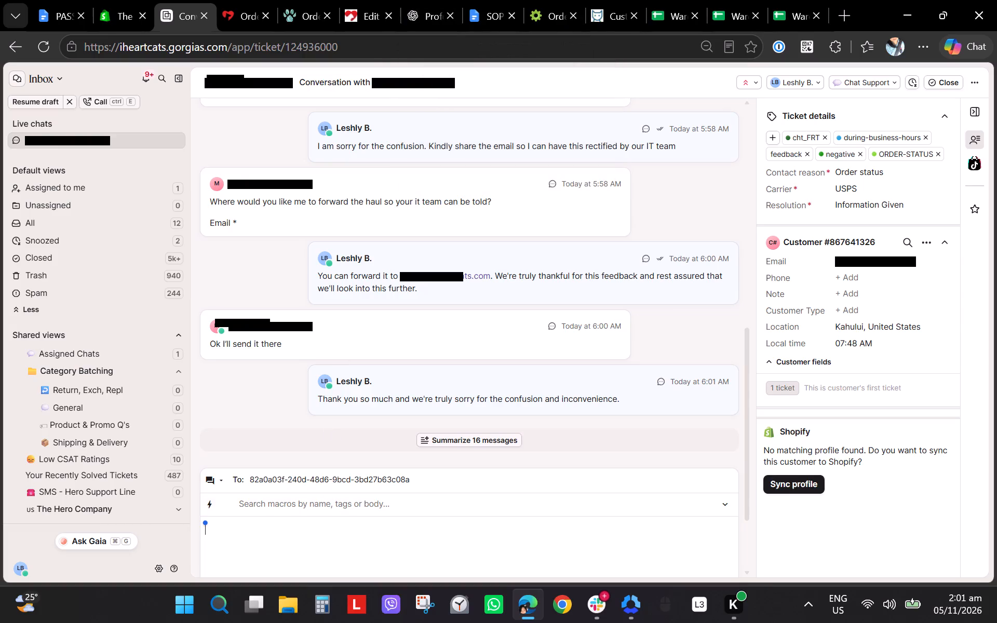
text(Let me know if there's anything else that I)
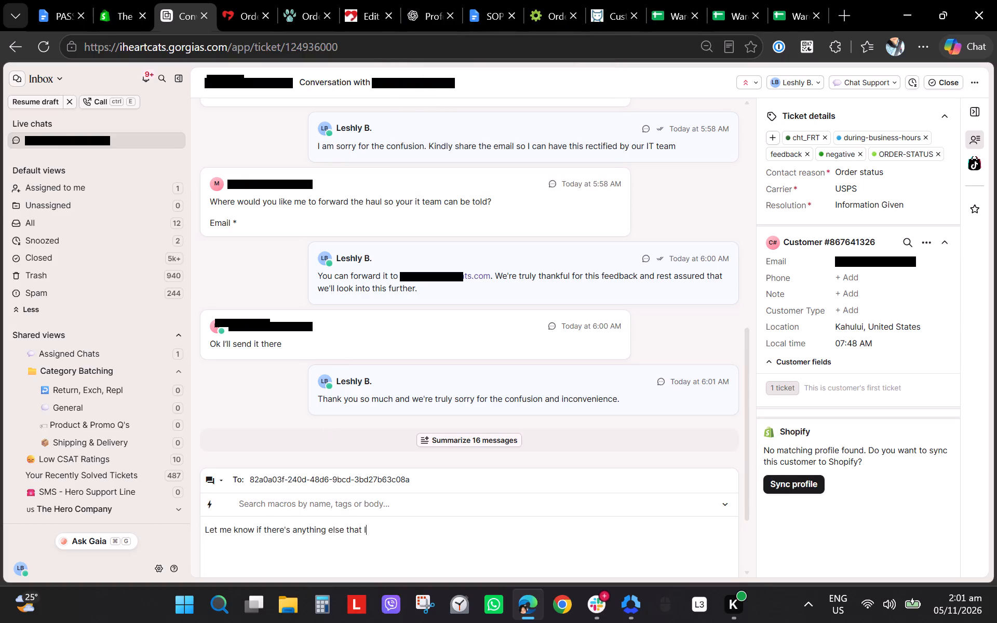
key(space)
text(can help you with?)
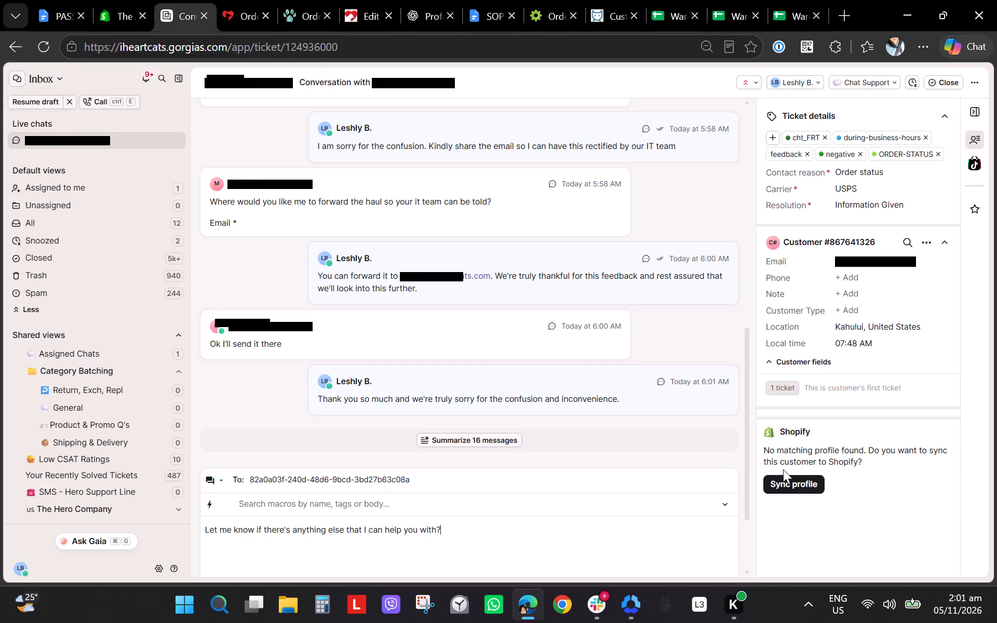
drag(748, 444, 731, 542)
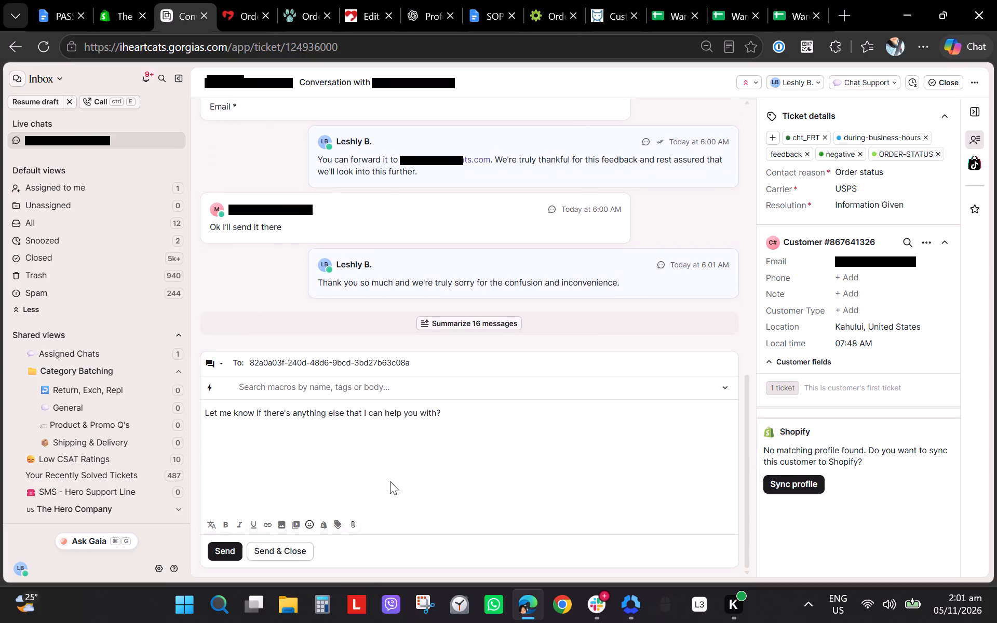
click(231, 550)
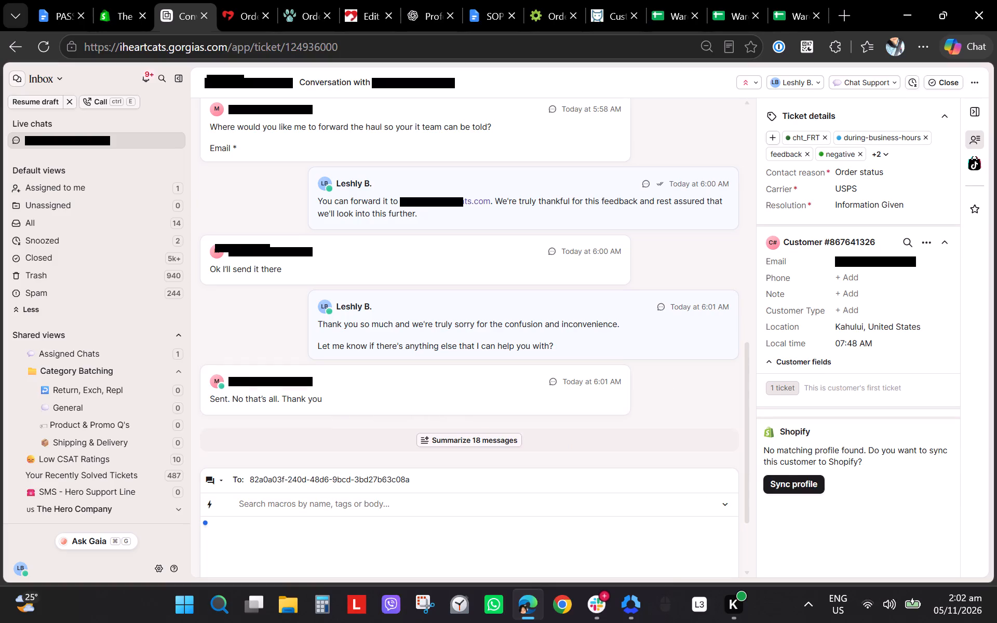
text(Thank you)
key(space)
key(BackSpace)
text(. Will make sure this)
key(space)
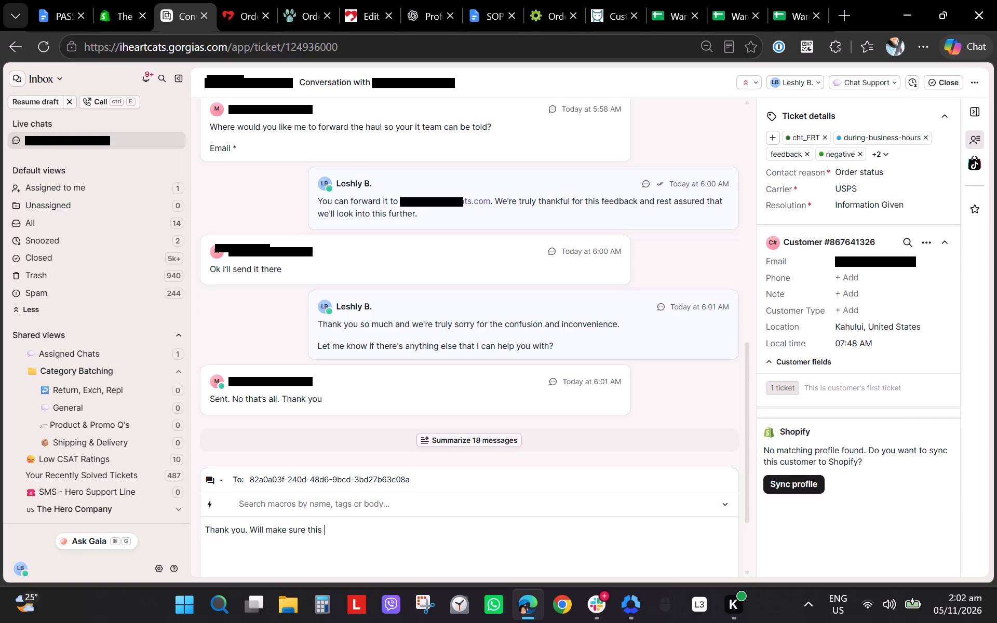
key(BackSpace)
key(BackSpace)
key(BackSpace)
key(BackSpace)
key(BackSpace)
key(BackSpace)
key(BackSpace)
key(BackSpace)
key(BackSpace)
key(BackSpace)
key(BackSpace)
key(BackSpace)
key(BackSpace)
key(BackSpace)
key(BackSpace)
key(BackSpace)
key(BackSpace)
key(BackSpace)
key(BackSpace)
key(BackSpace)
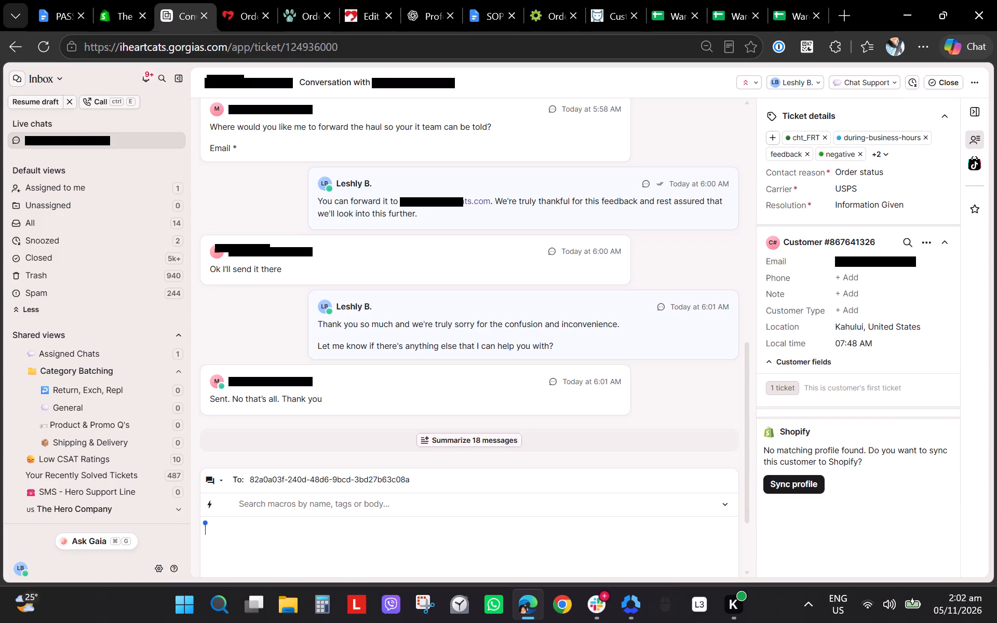
Find the "Cht: Closing / Goodbye" macro by searching for goodbye, apply it, send the closing reply and close the ticket.
click(378, 501)
text(goodbe)
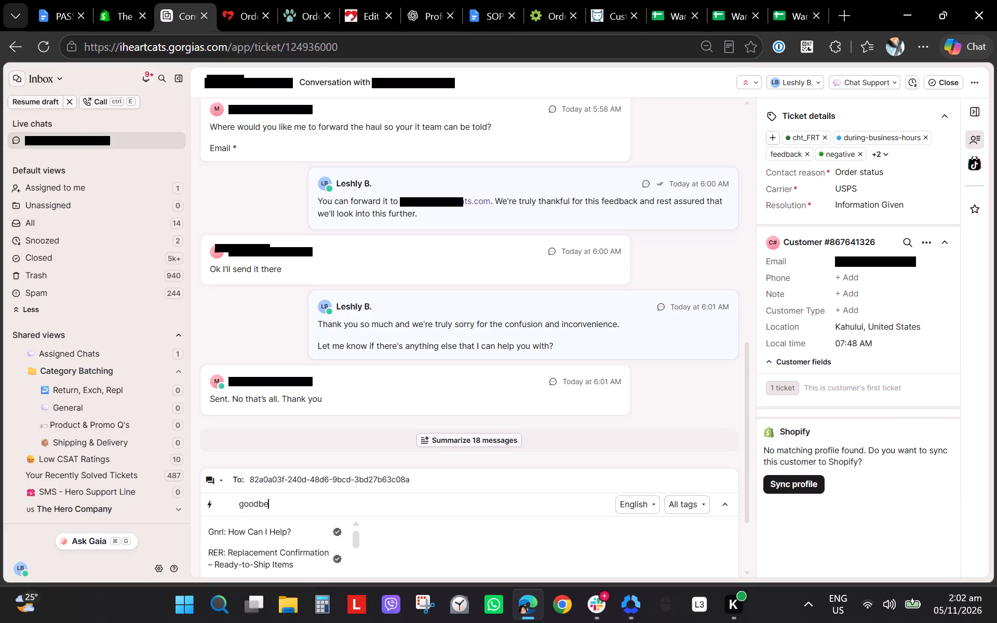
key(BackSpace)
text(ye)
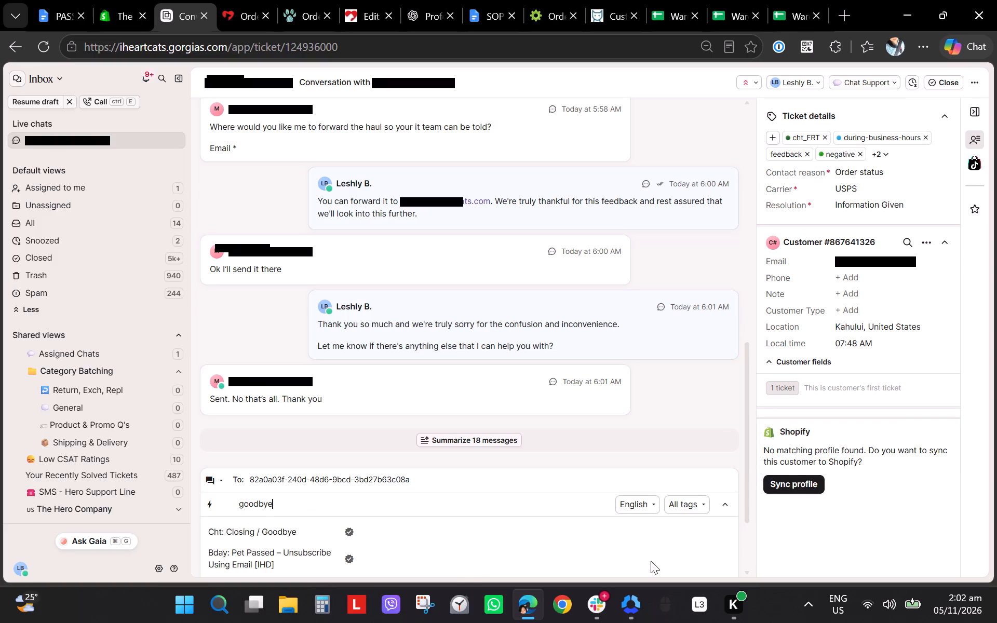
click(284, 531)
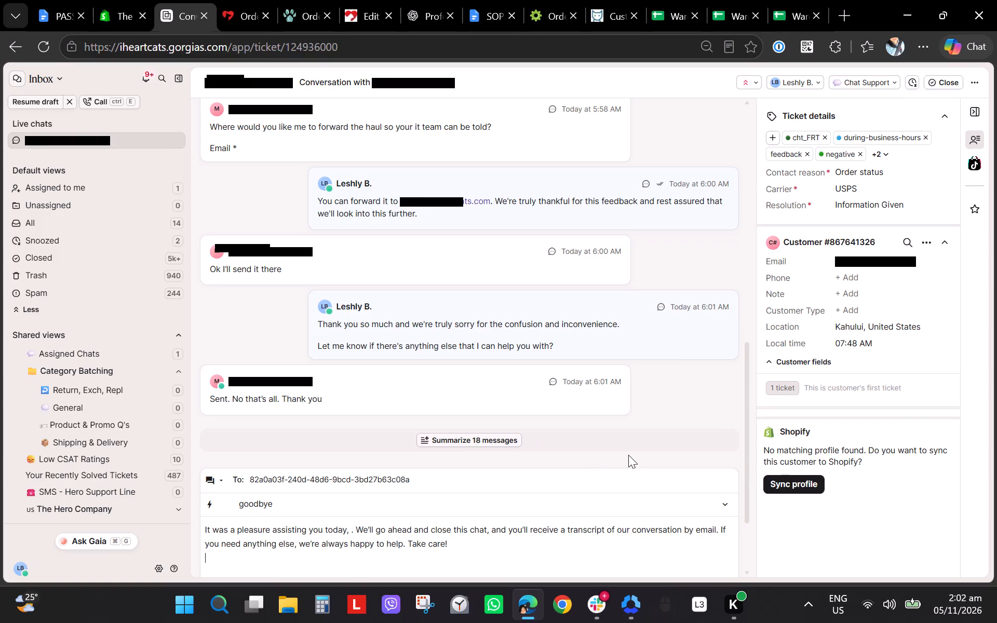
drag(749, 455, 737, 532)
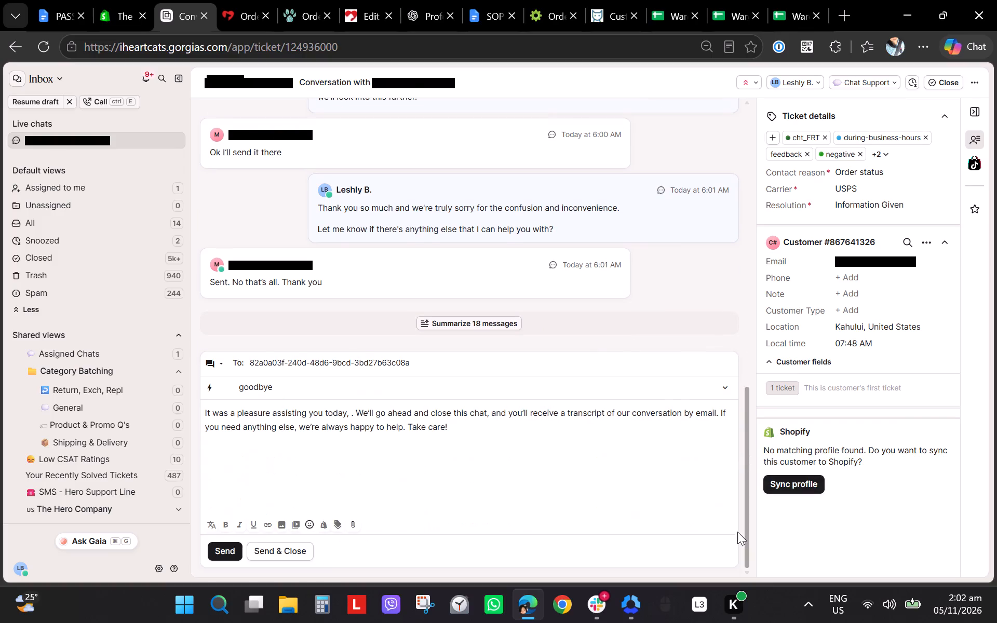
drag(737, 532, 737, 532)
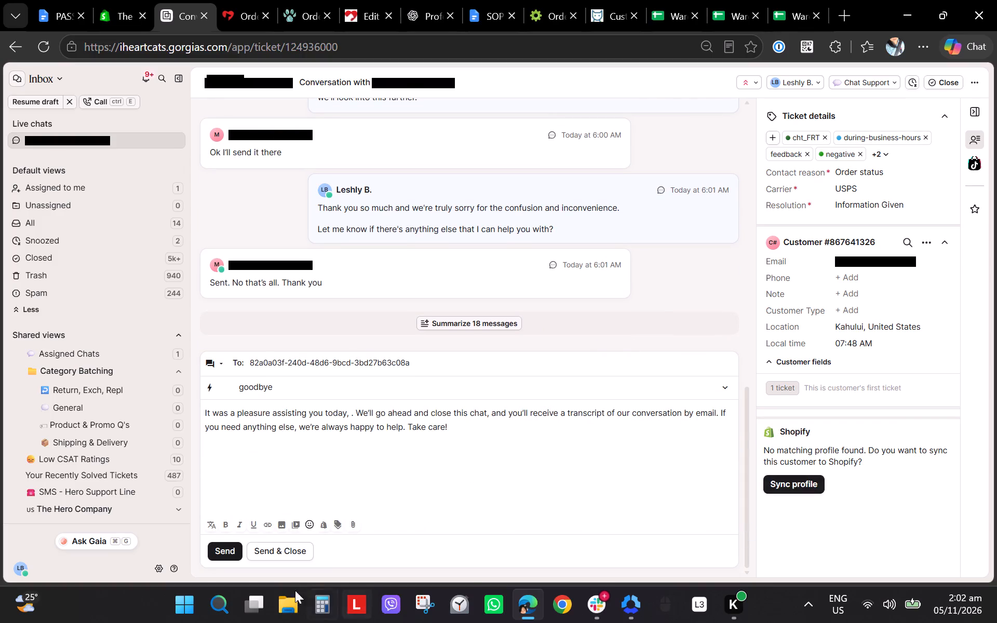
click(289, 551)
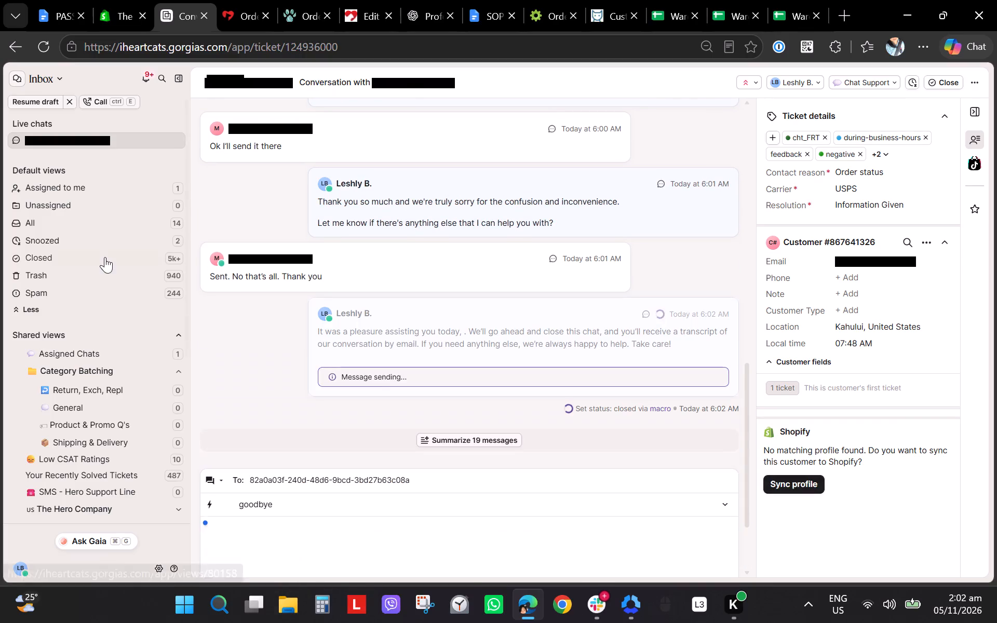
Check the Assigned to me and Snoozed ticket views for remaining tickets.
click(85, 182)
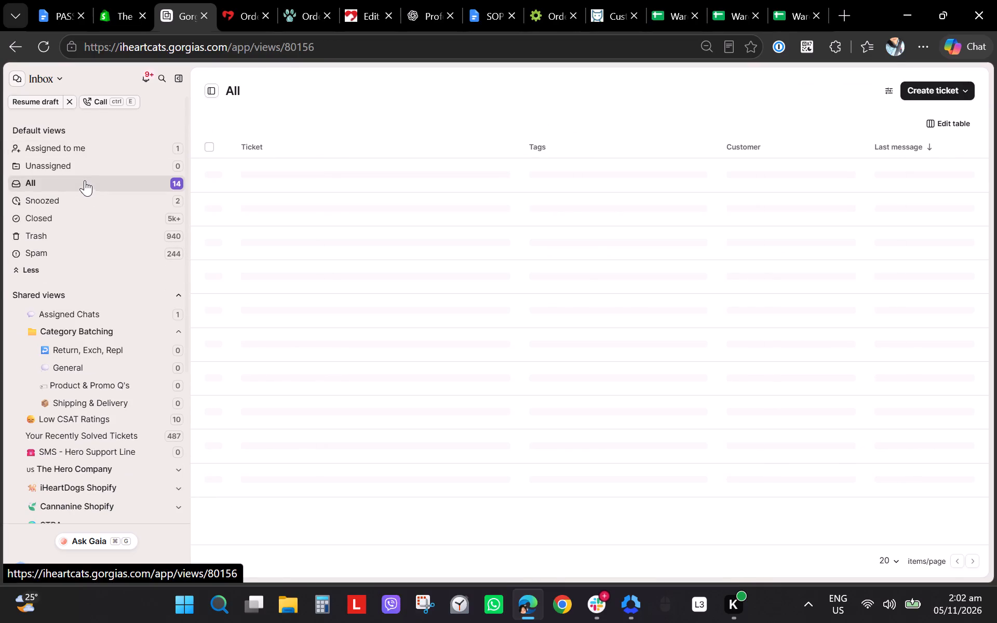
click(94, 147)
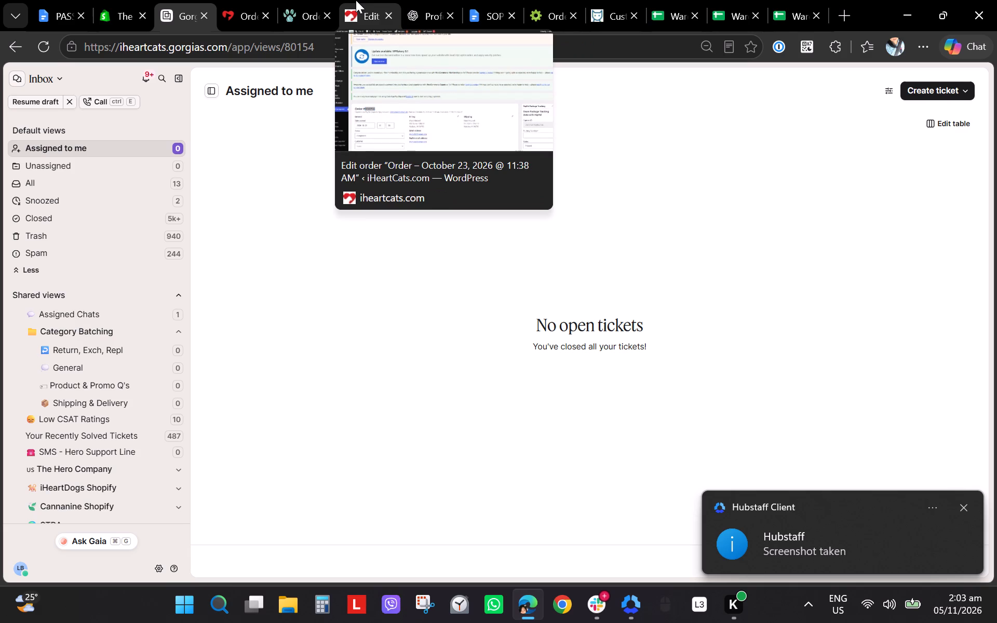
click(141, 201)
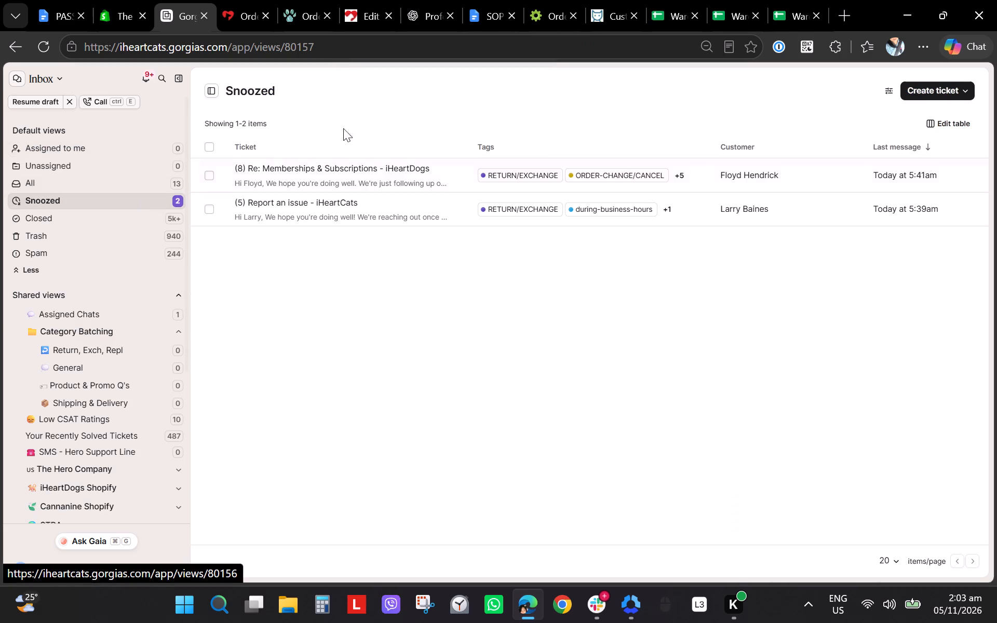
Delete Sheet2 from the Warehouse Replacement Requests June 2025 spreadsheet.
click(718, 13)
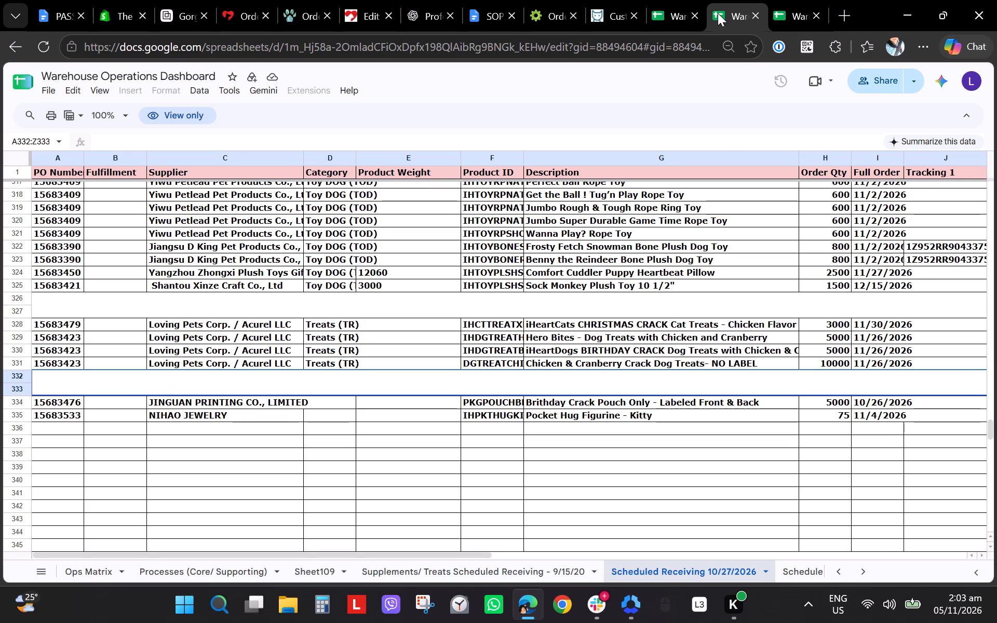
click(799, 12)
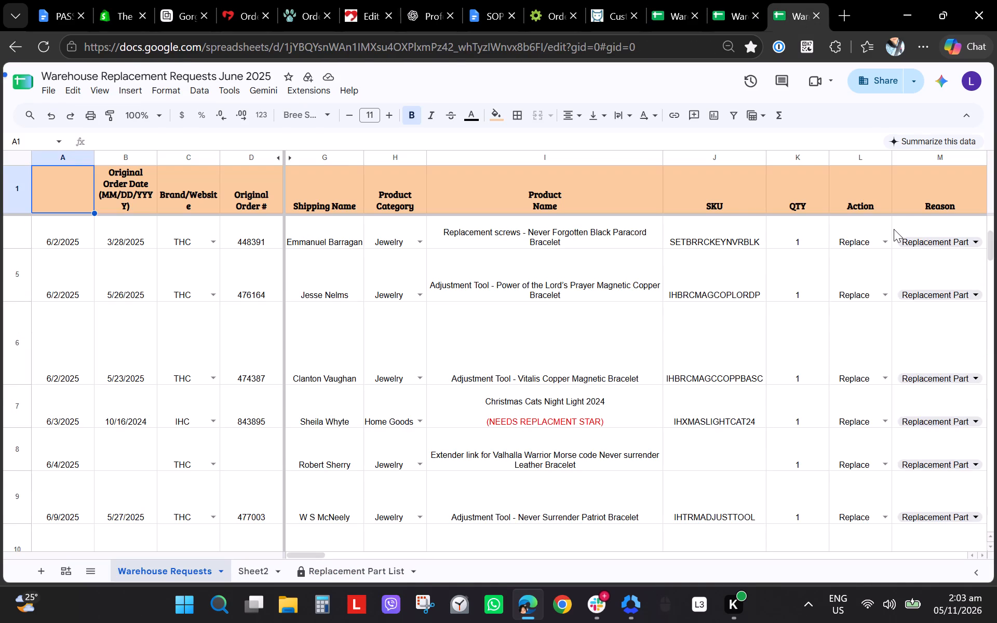
click(266, 572)
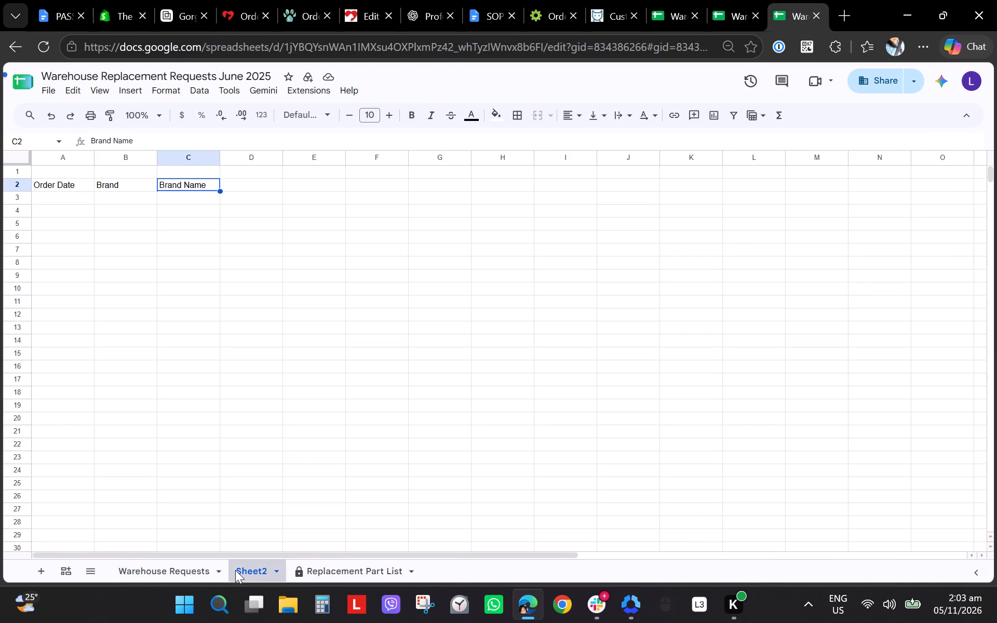
right_click(242, 570)
click(278, 328)
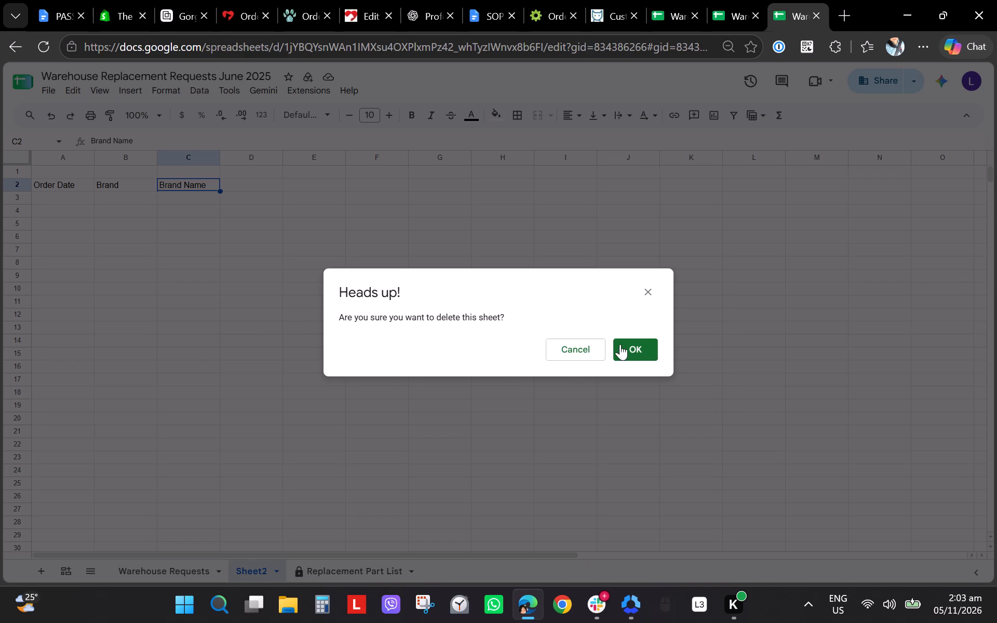
click(632, 355)
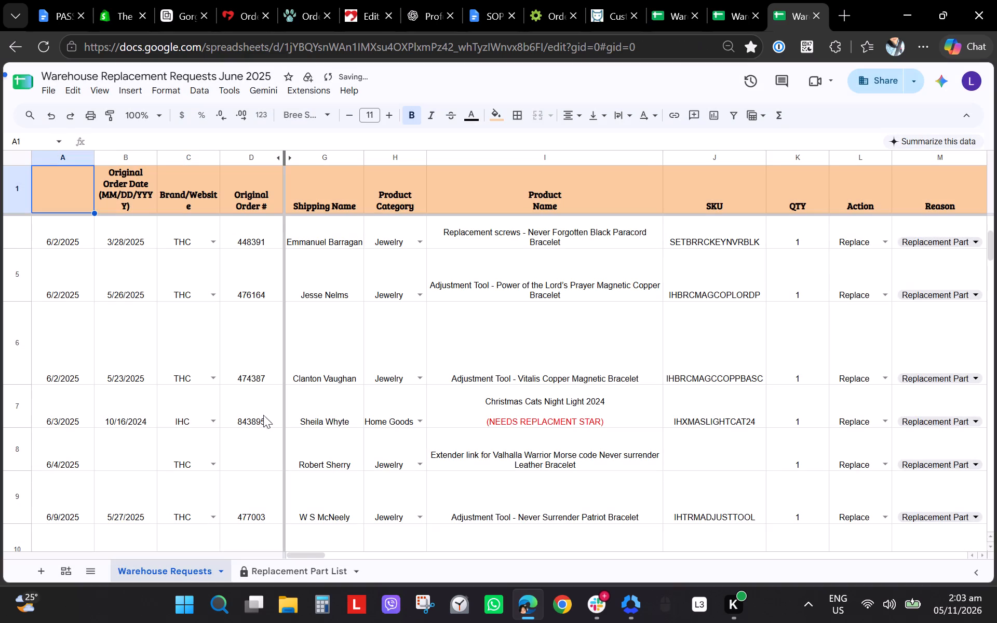
Select the original order number cell in row 7 of the Warehouse Requests sheet.
click(240, 422)
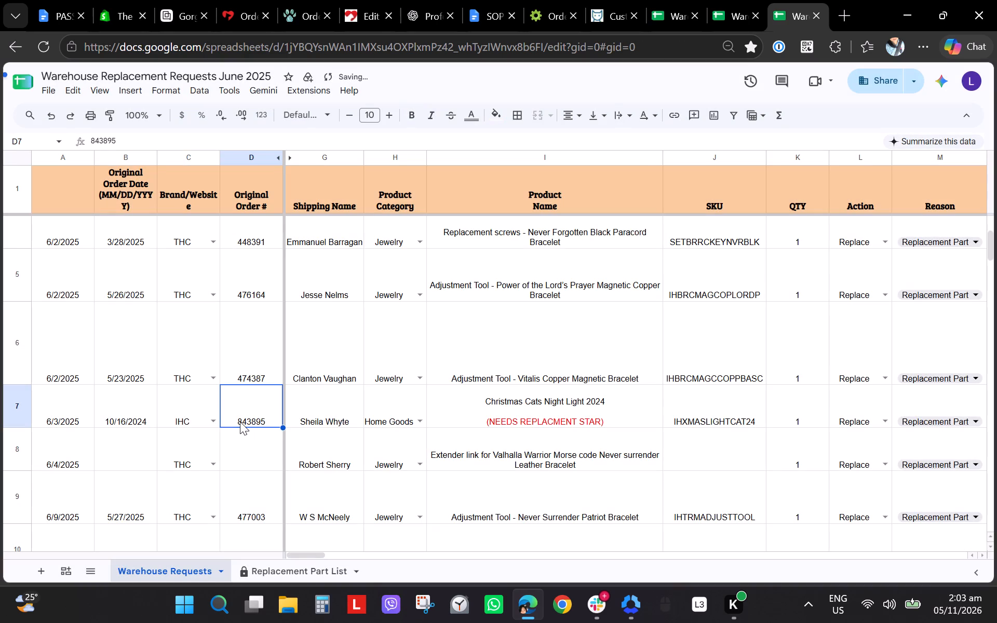
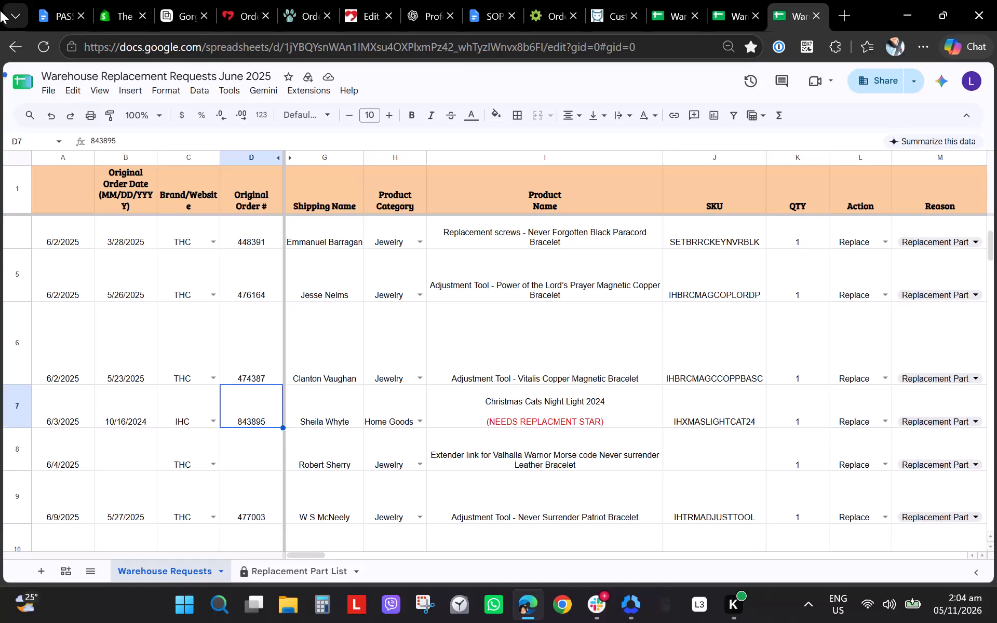
Check the All and Snoozed ticket views in Gorgias for remaining tickets.
click(187, 21)
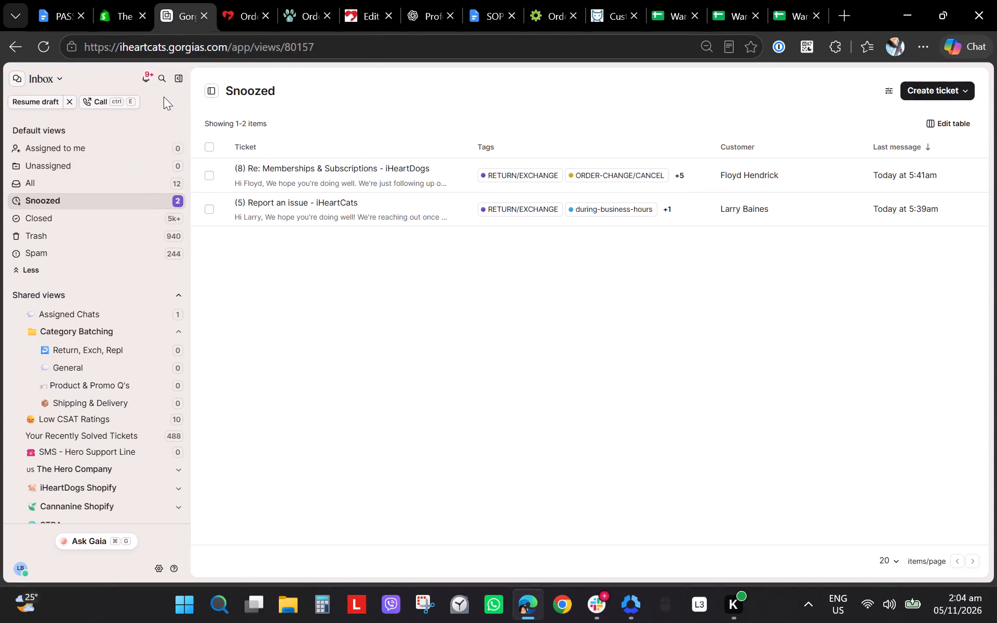
click(134, 183)
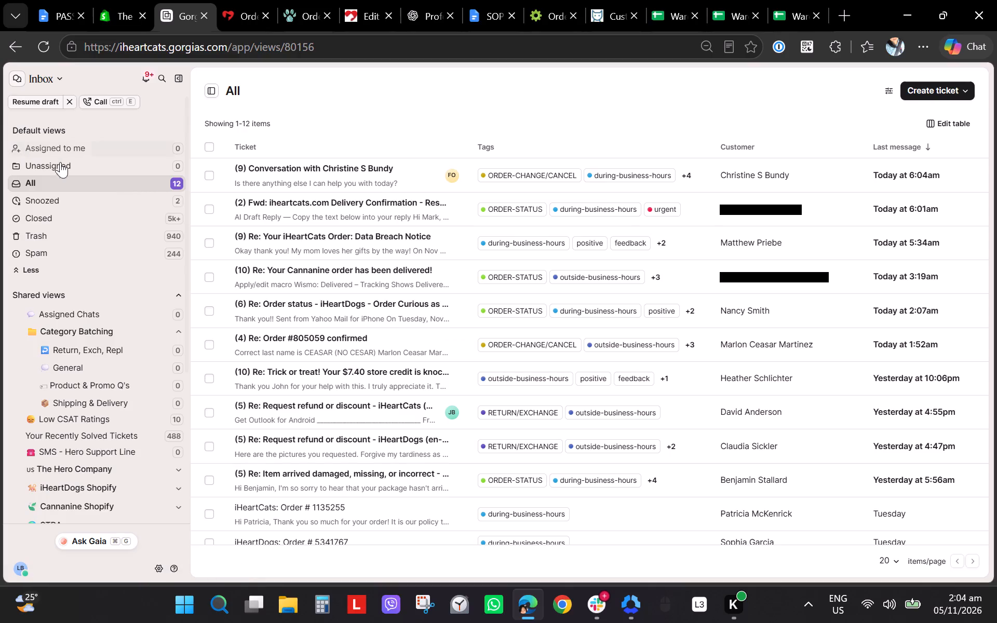
click(125, 205)
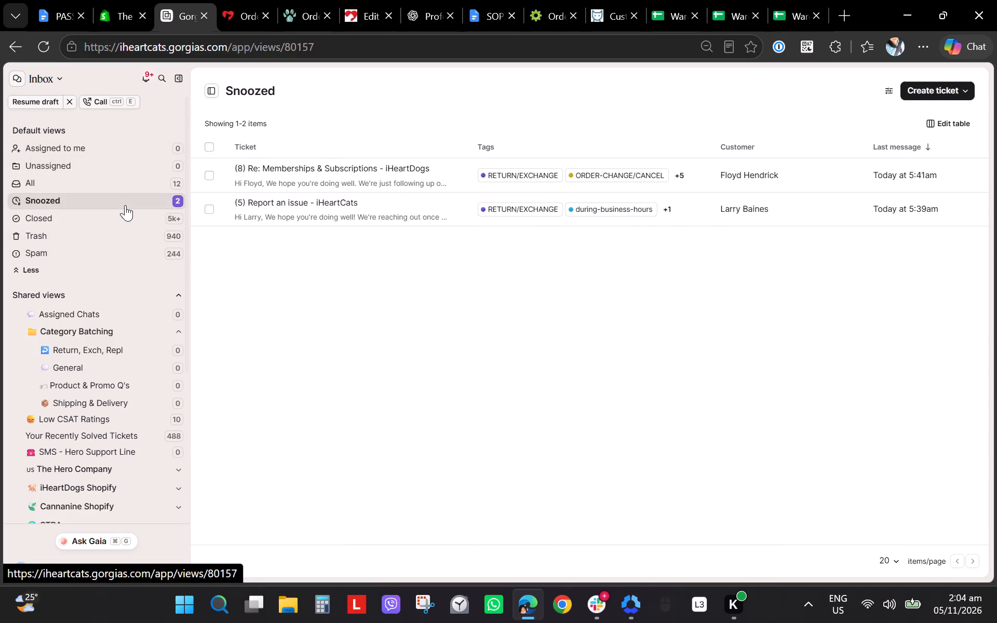
Look over the November 2026 Warehouse Replacement Requests sheet and the Warehouse Operations Dashboard's Scheduled Receiving 10/27/2026 list.
click(663, 7)
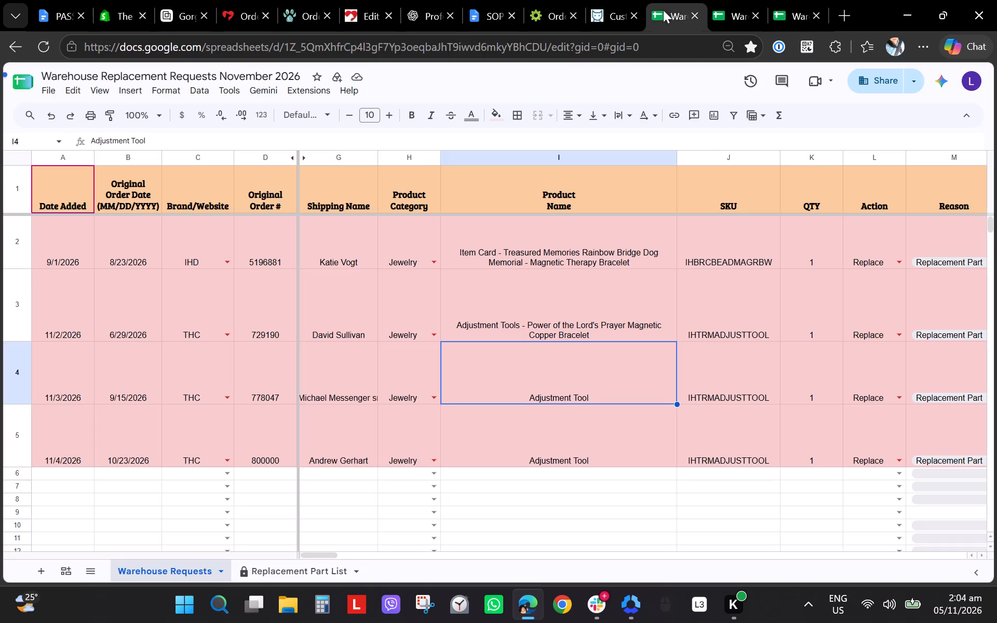
click(654, 452)
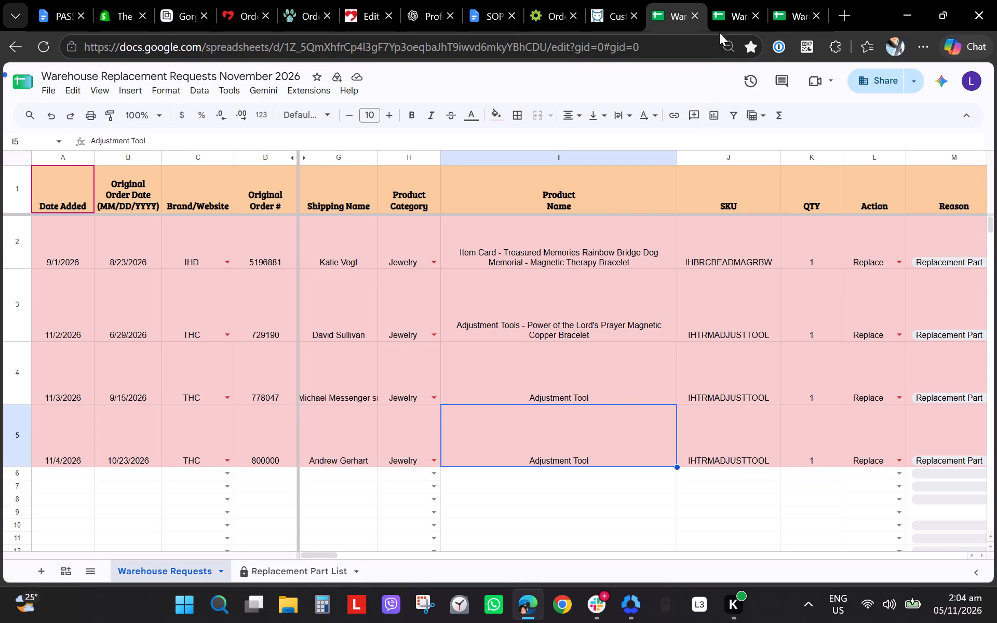
click(725, 15)
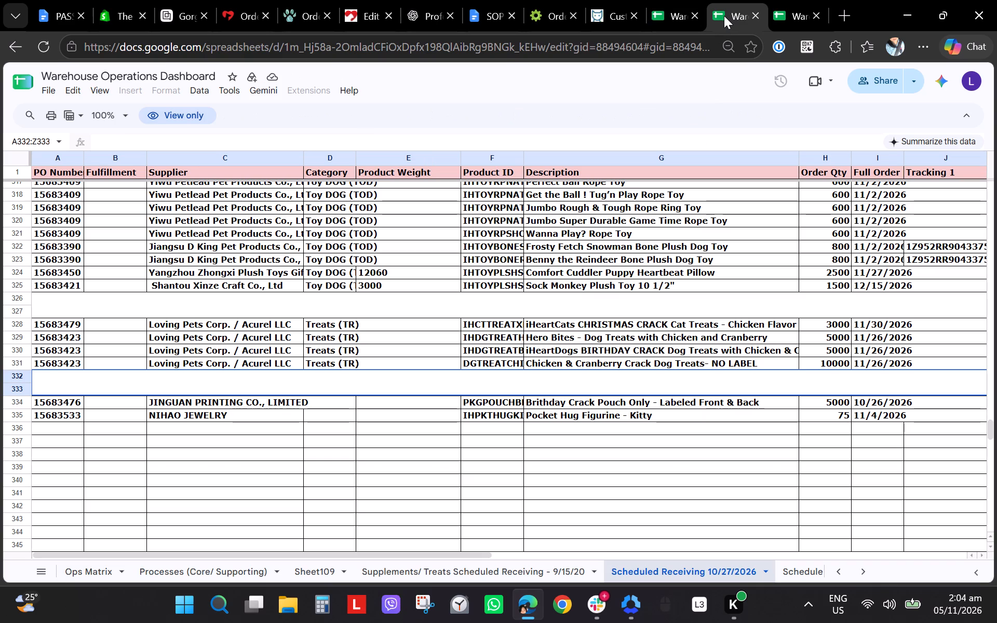
scroll(508, 429, up, 4)
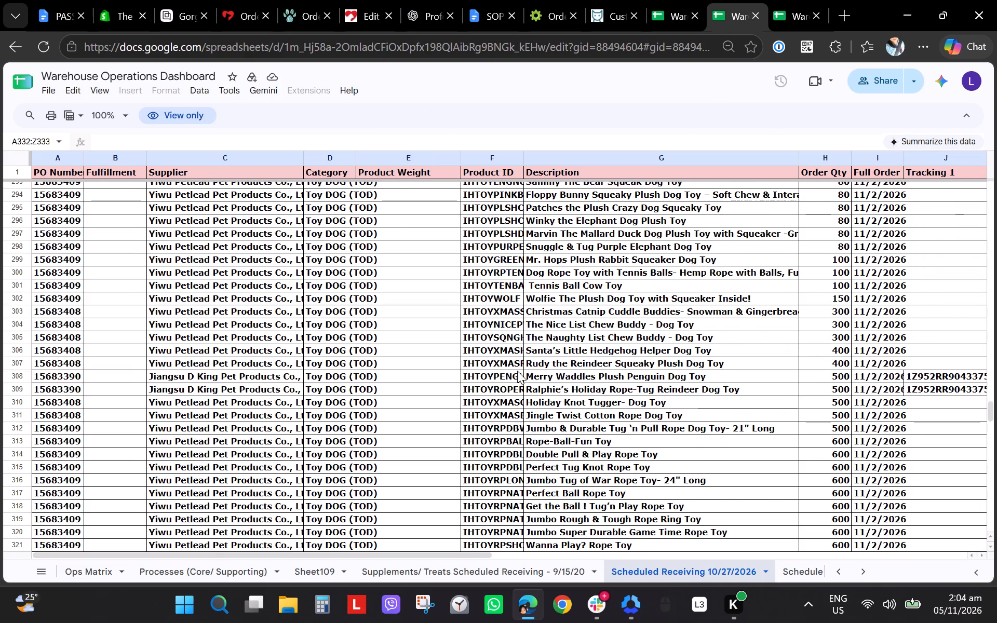
scroll(517, 371, up, 2)
Review the replacement entries in the Warehouse Requests sheet of the June 2025 spreadsheet, from the first rows down to row 14.
click(787, 16)
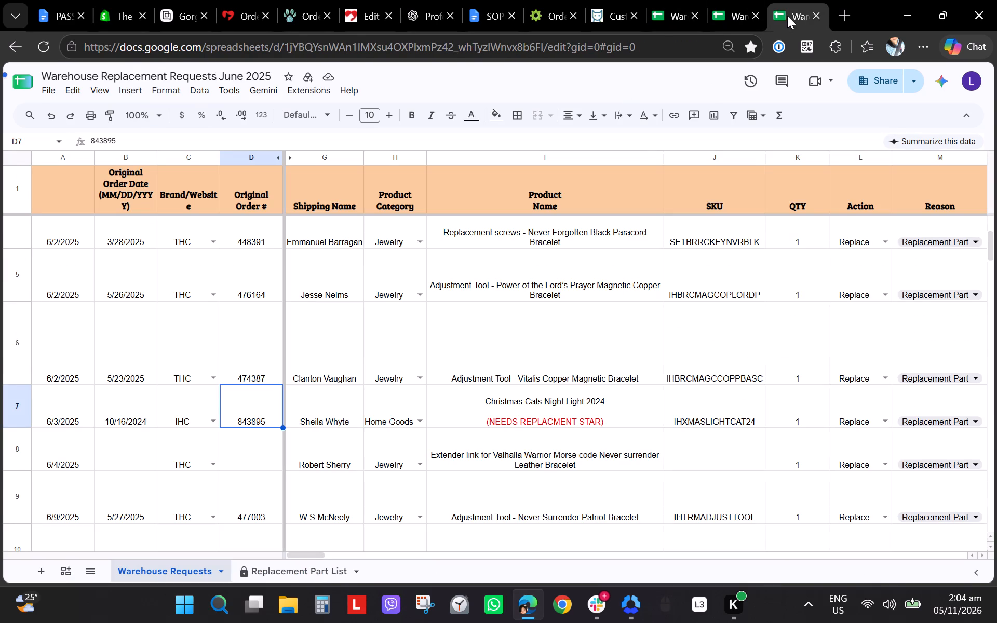
scroll(652, 382, up, 1)
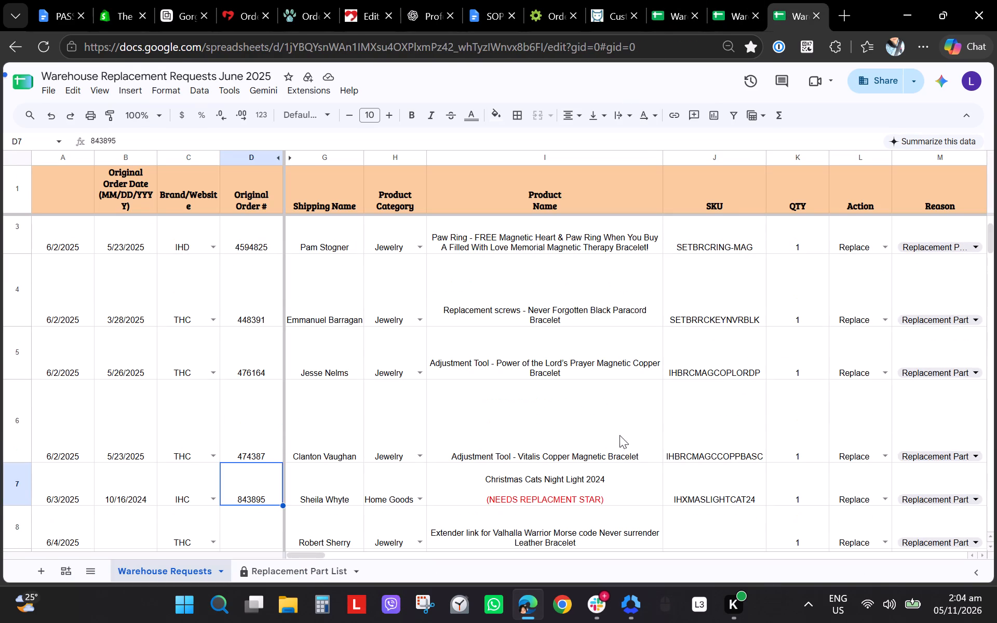
click(595, 483)
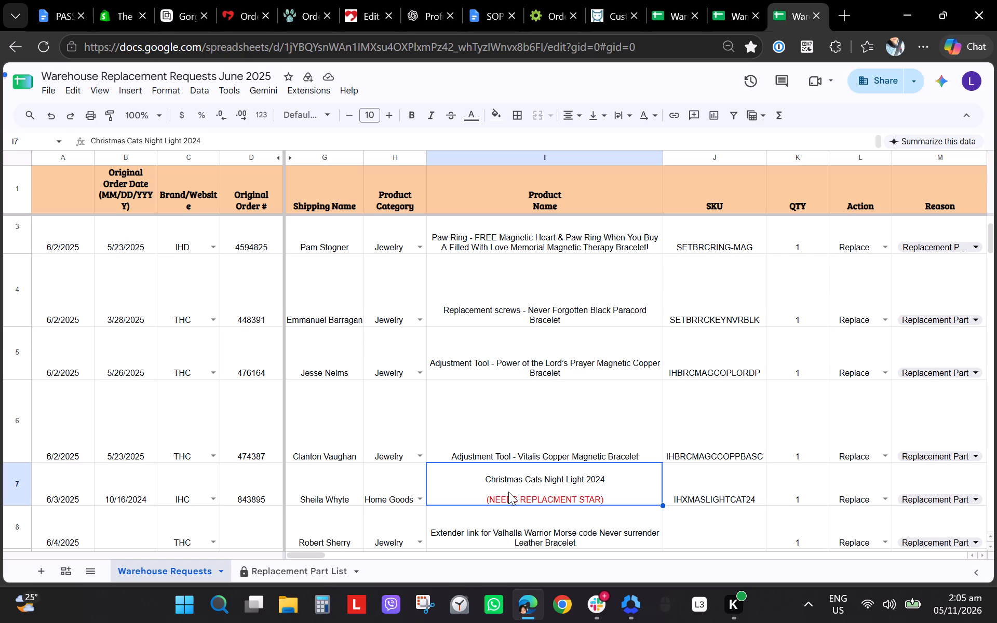
click(359, 310)
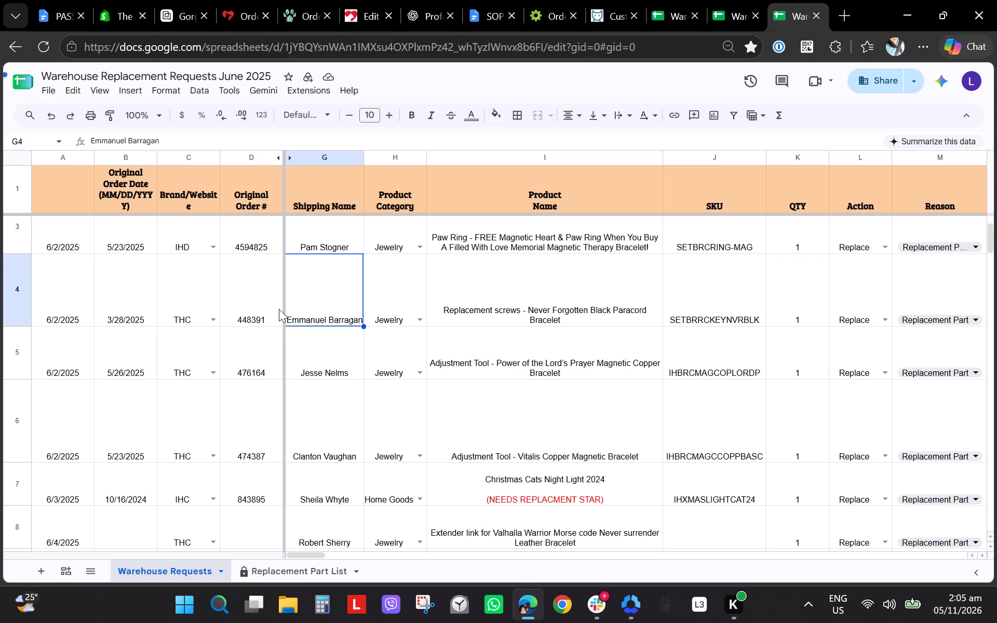
click(363, 364)
scroll(363, 364, down, 1)
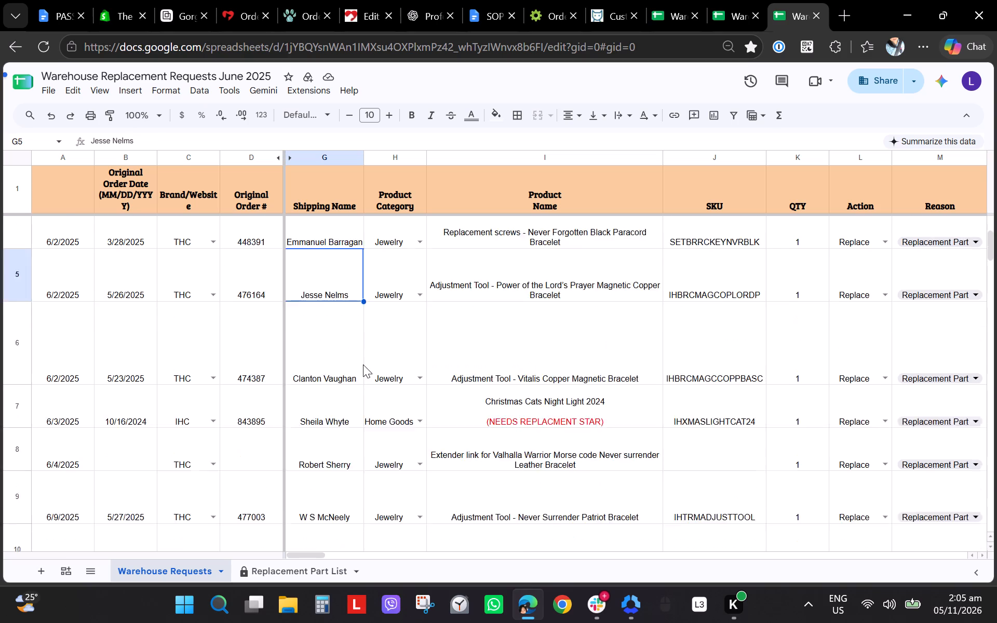
scroll(363, 364, down, 1)
click(324, 574)
click(177, 579)
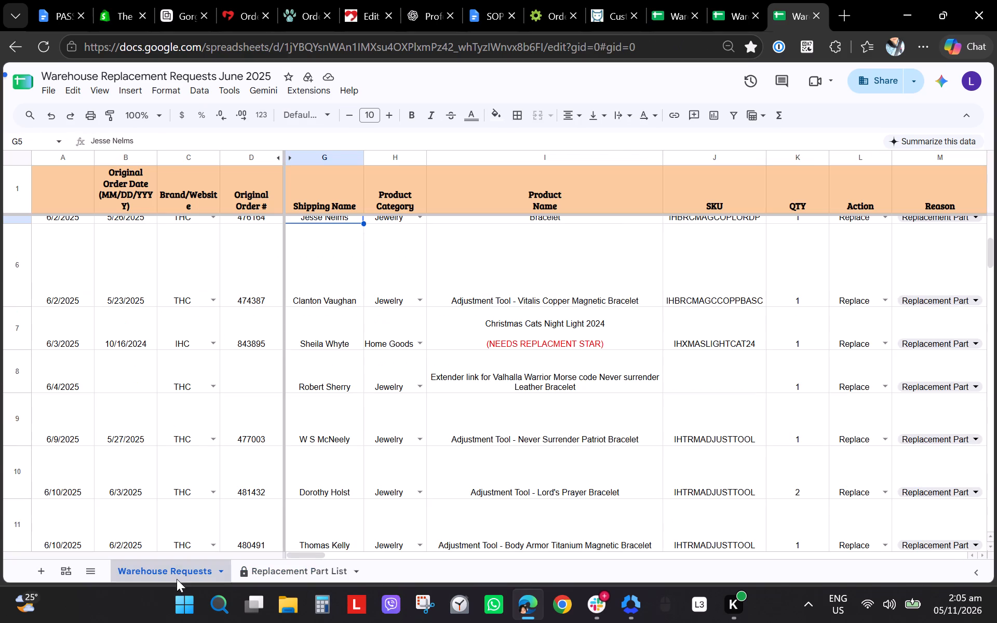
scroll(222, 467, up, 5)
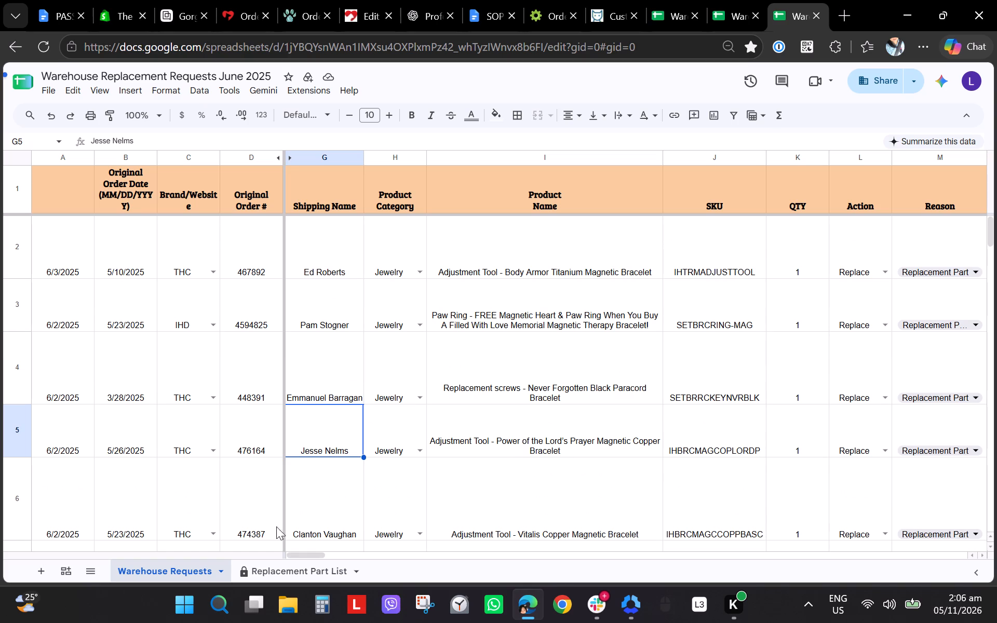
click(482, 461)
scroll(482, 461, down, 2)
click(482, 461)
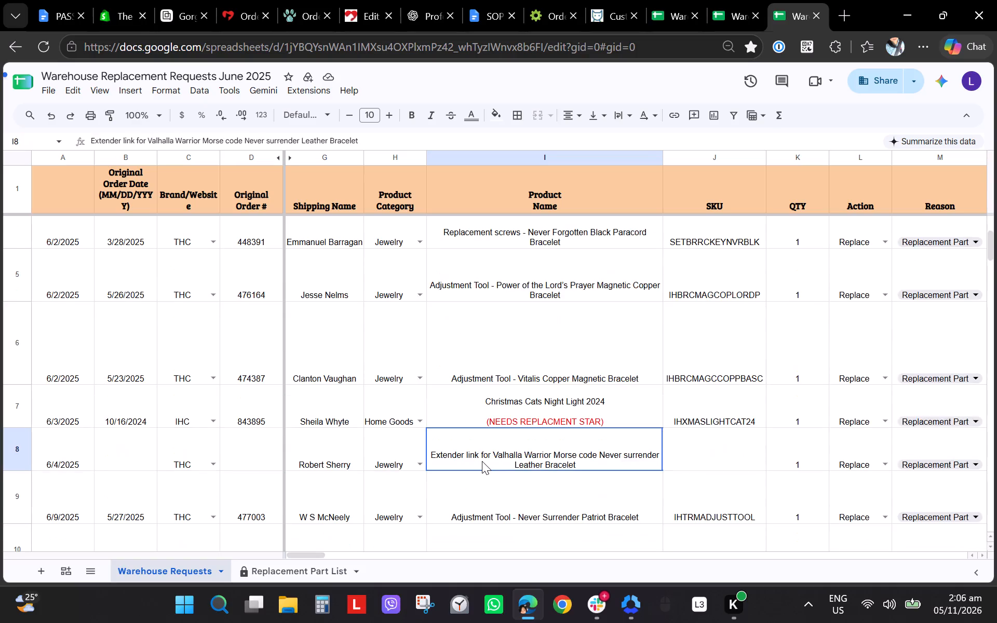
scroll(482, 461, down, 1)
click(482, 461)
scroll(482, 461, down, 2)
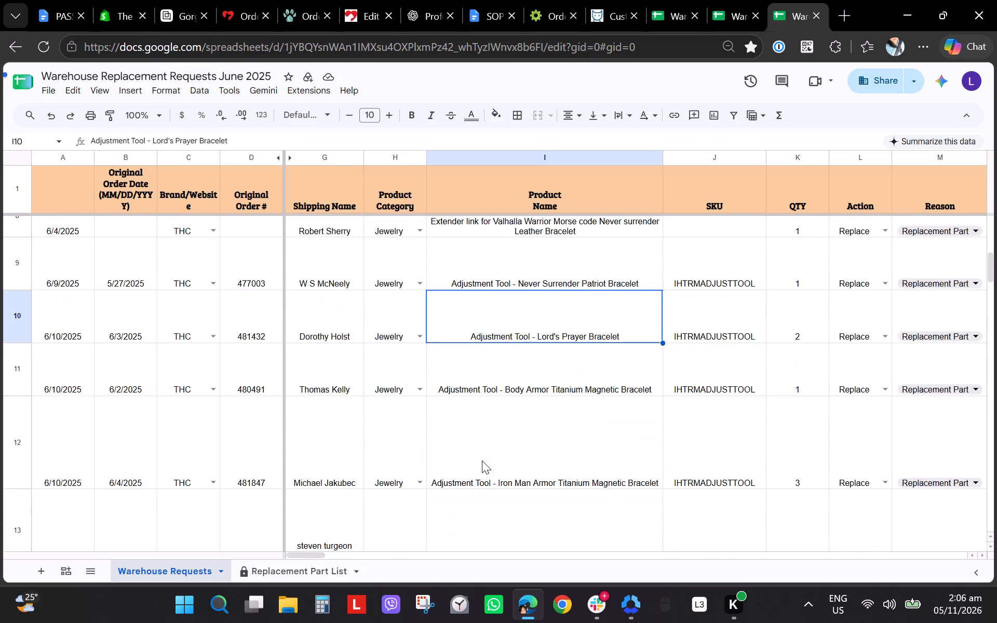
click(476, 444)
scroll(476, 444, down, 2)
click(476, 444)
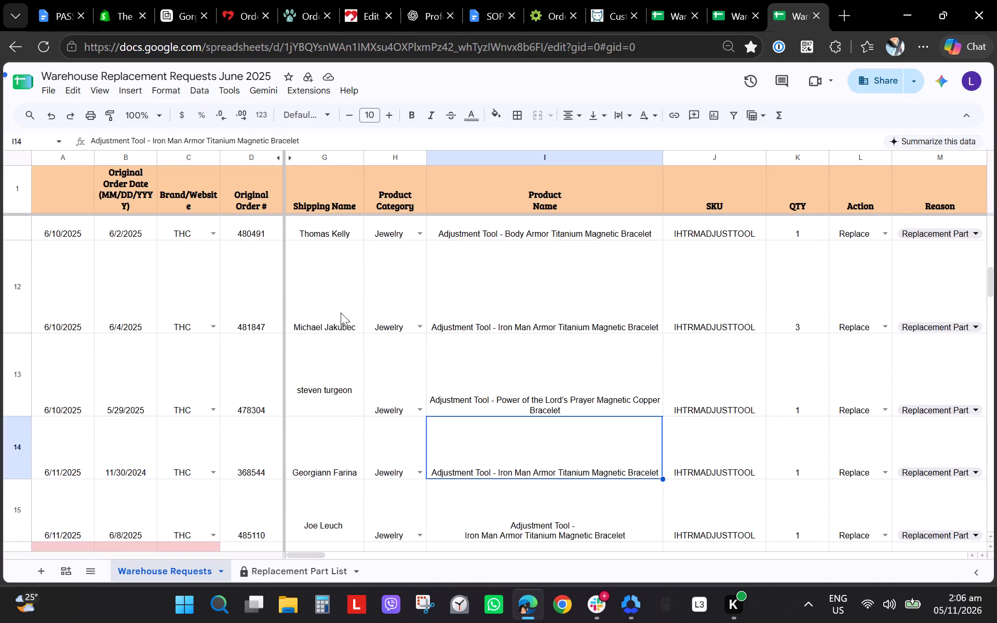
click(185, 25)
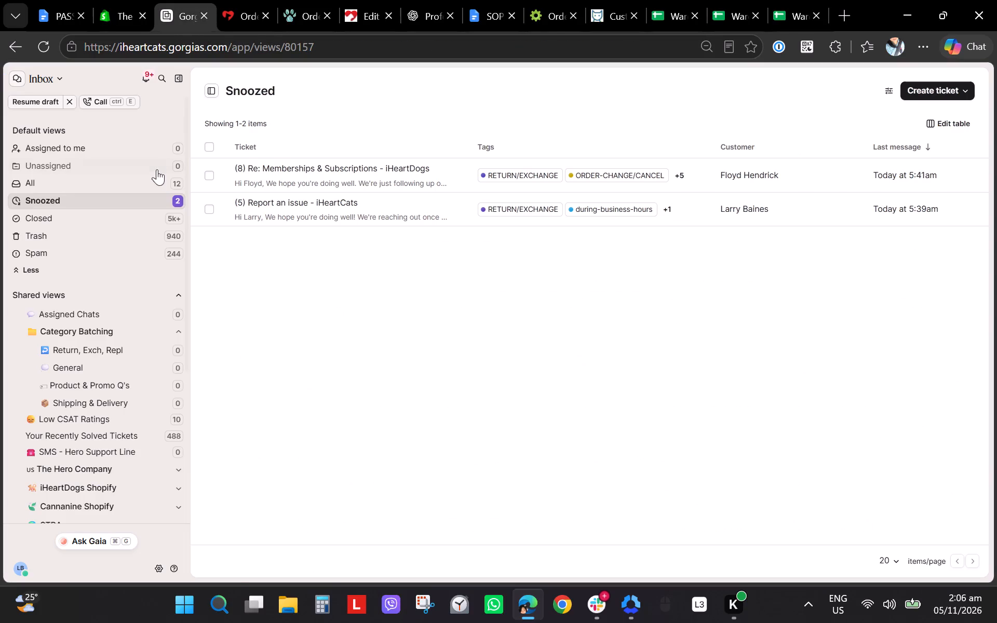
click(153, 180)
click(334, 159)
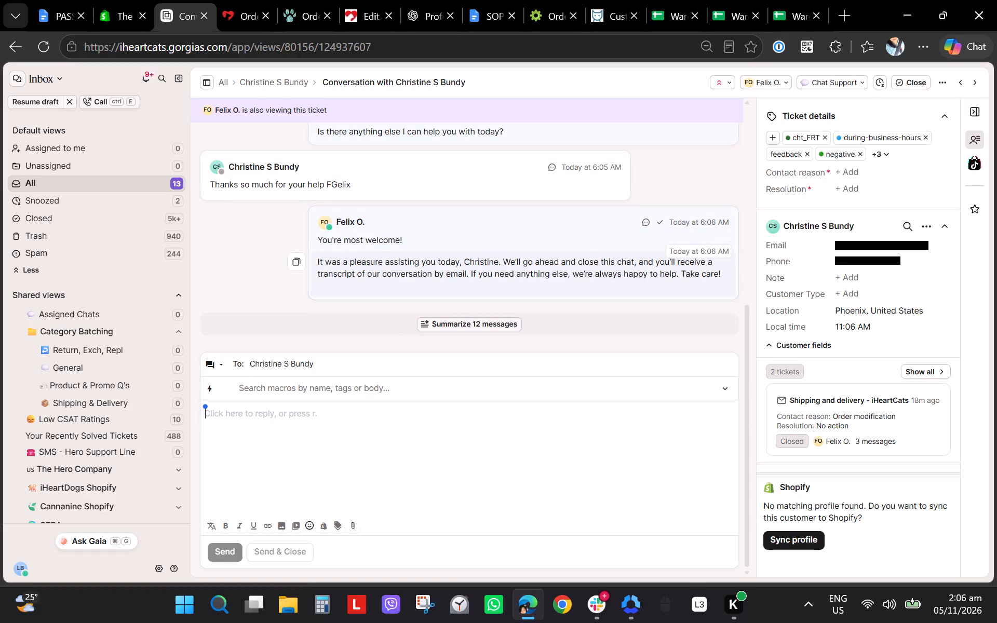
double_click(122, 201)
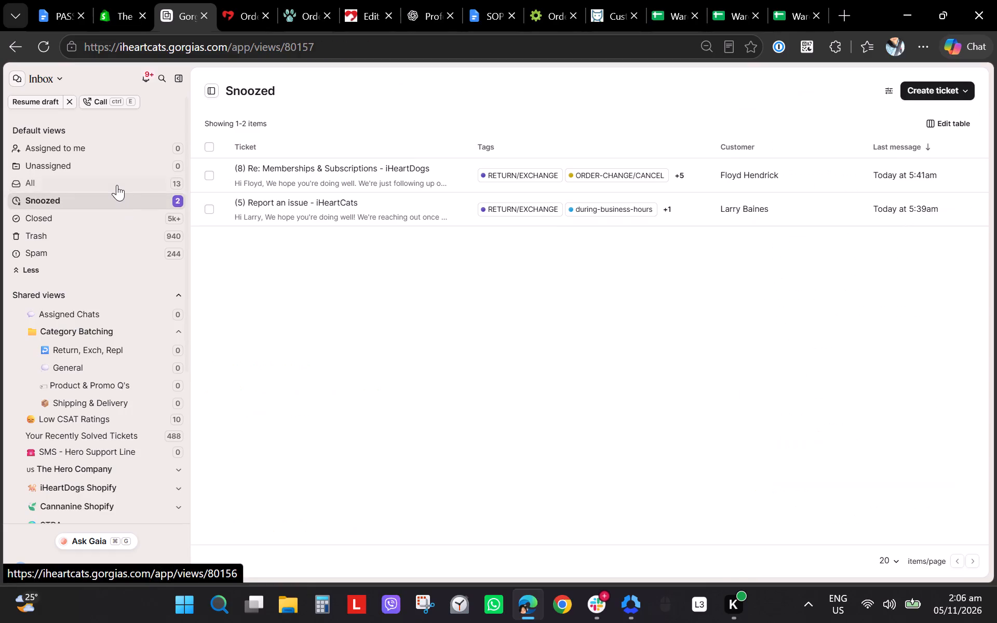
click(117, 185)
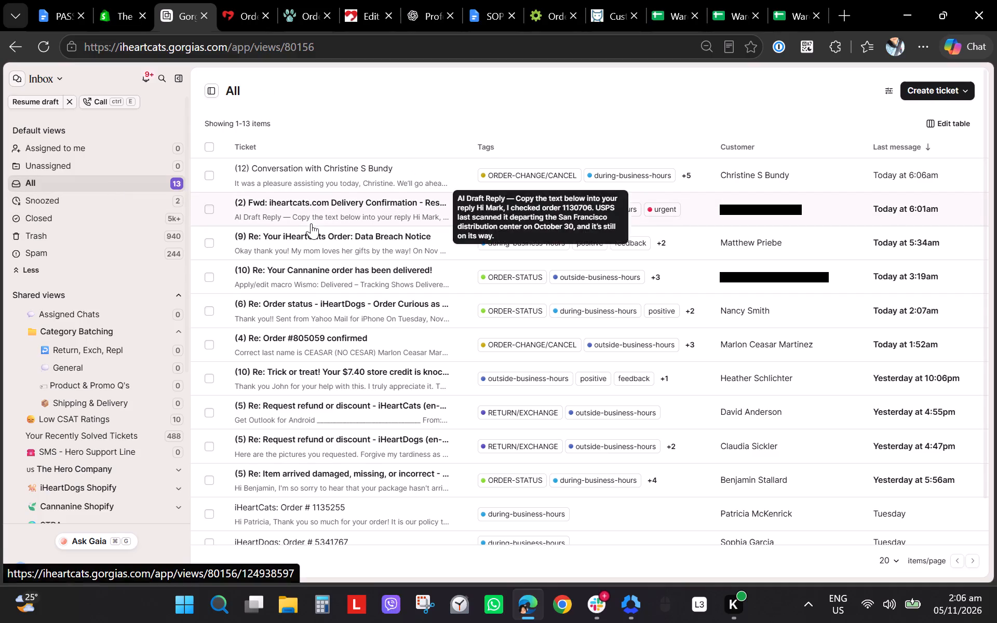
click(312, 210)
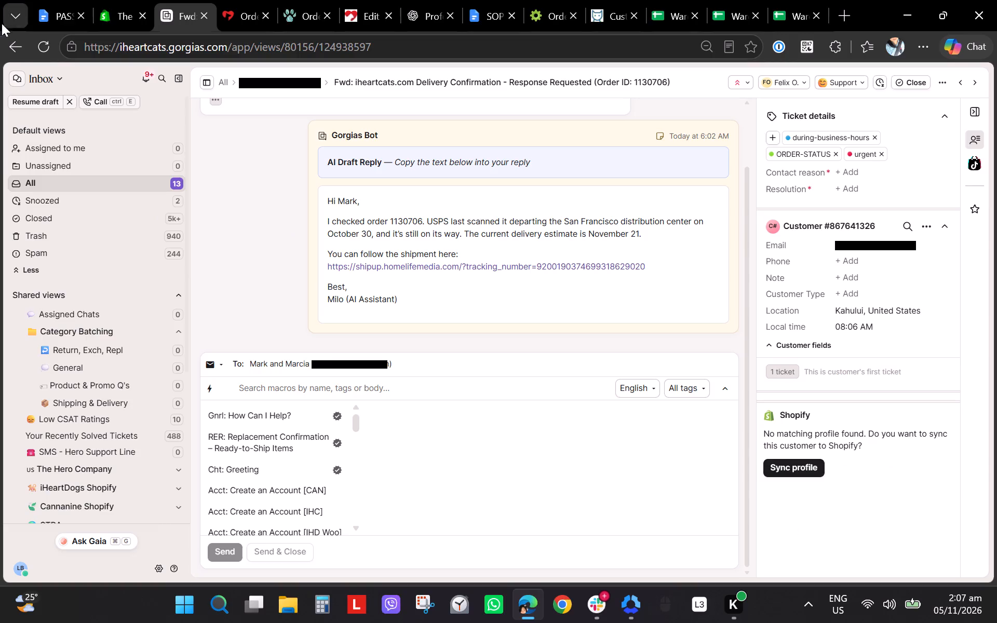
click(158, 210)
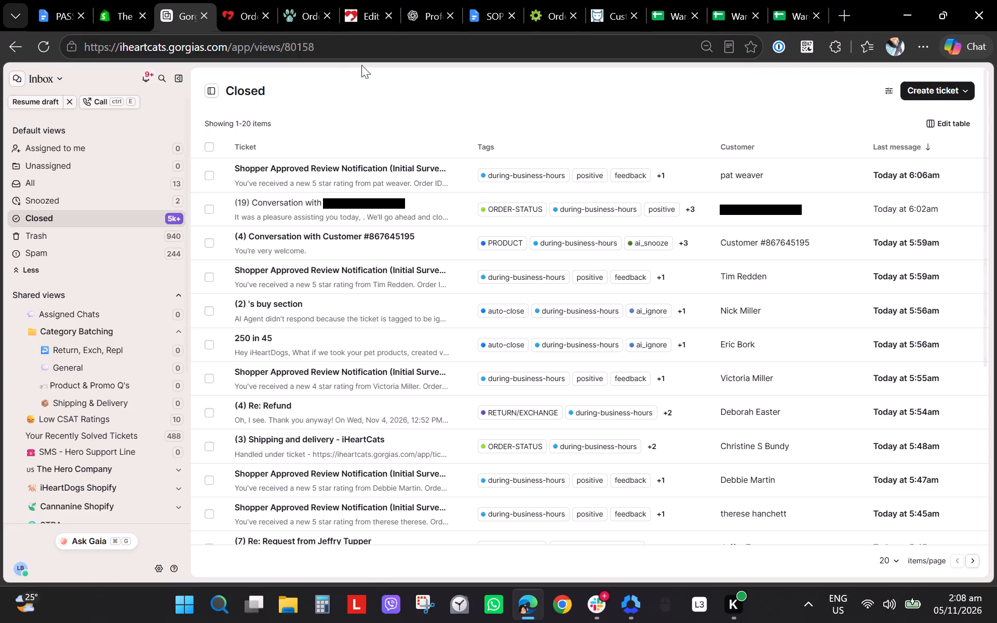
Search the web for 90 cm converted to inches and to feet, and close the search page.
click(841, 18)
text(90 cm to inches)
key(Return)
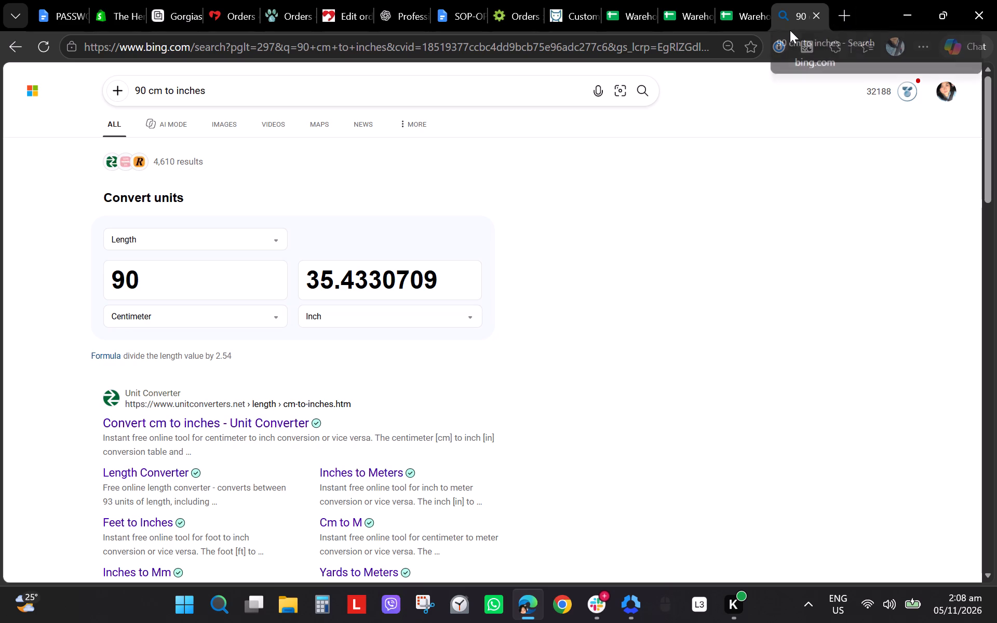
double_click(194, 87)
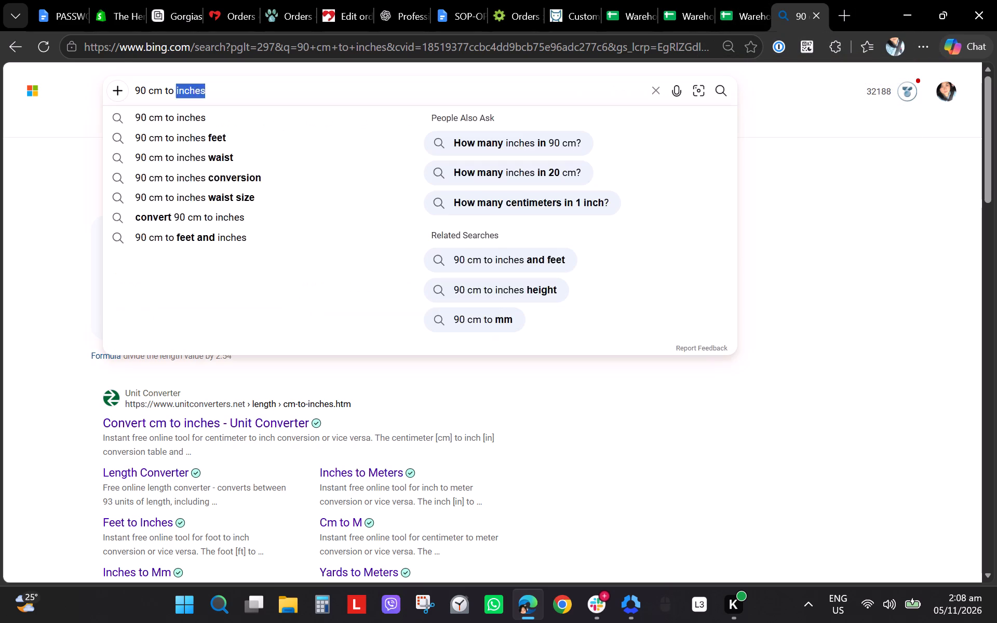
text(to feet)
key(Return)
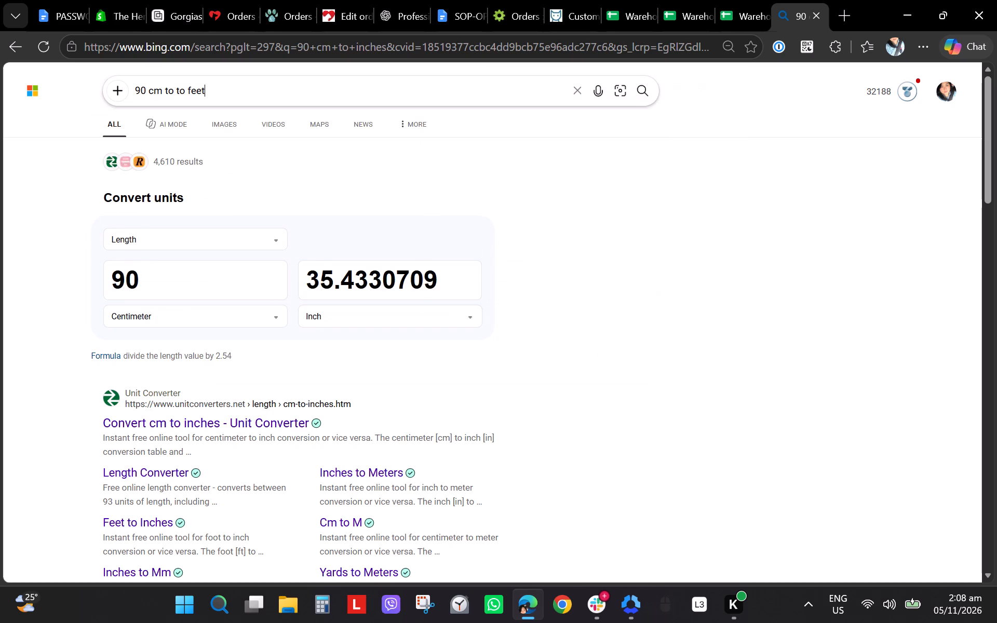
click(817, 17)
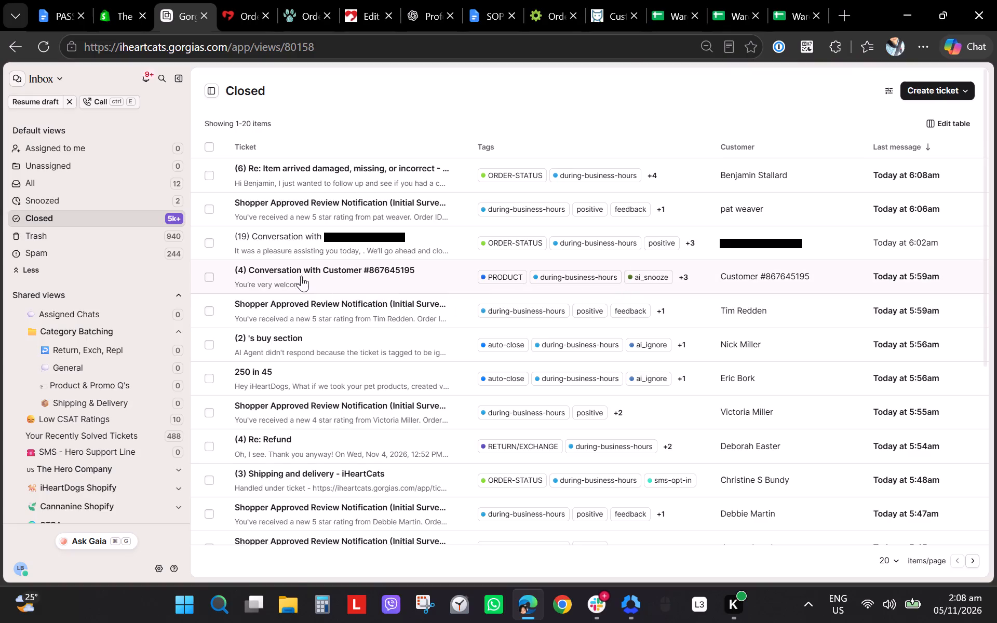
Read the closed 19-message order-status chat and the "Item arrived damaged, missing, or incorrect" ticket from the Closed view.
click(298, 240)
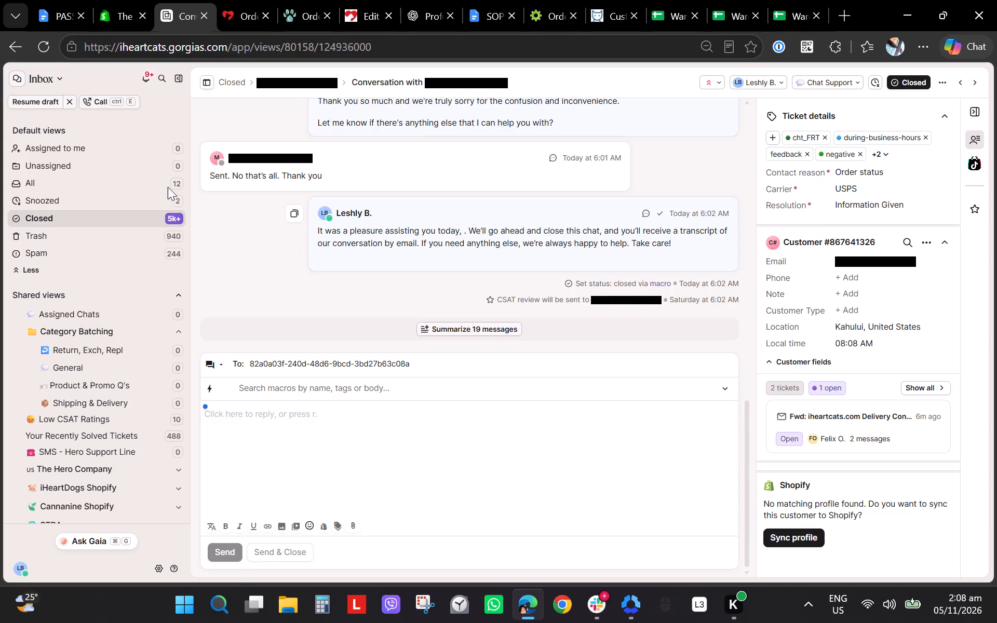
click(161, 156)
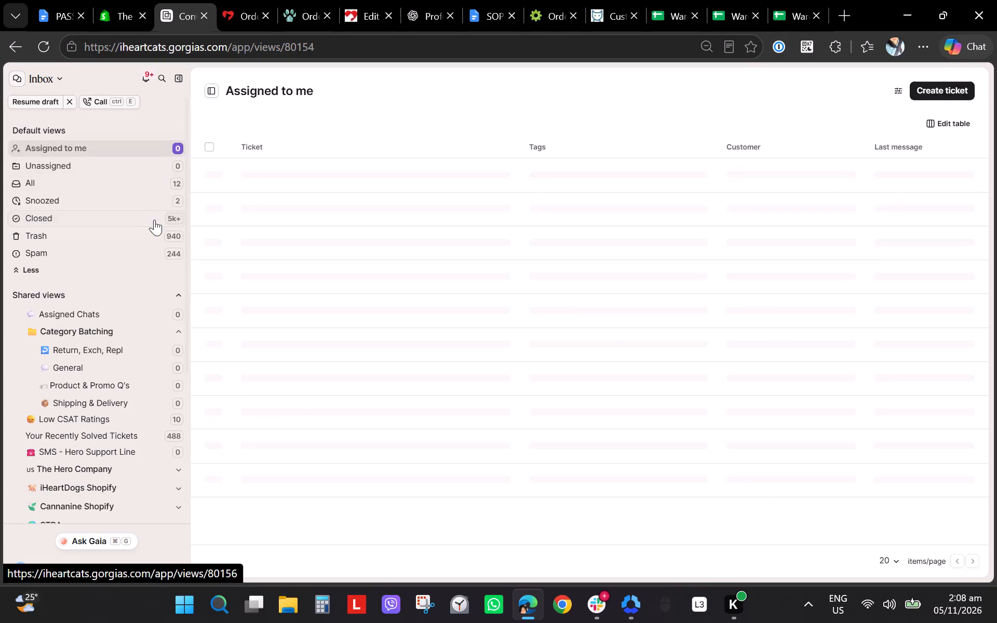
click(153, 222)
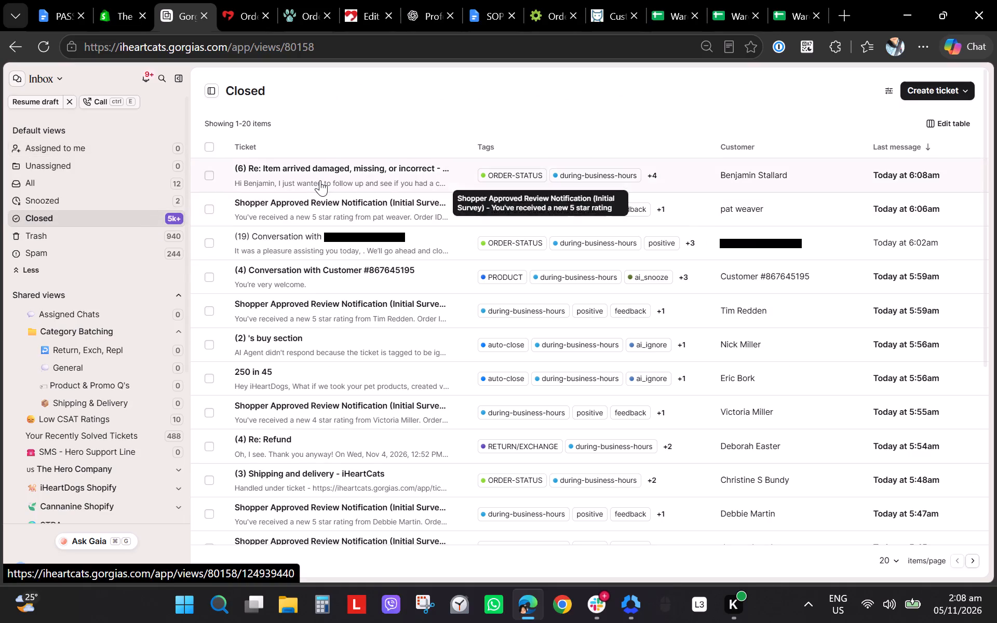
click(322, 179)
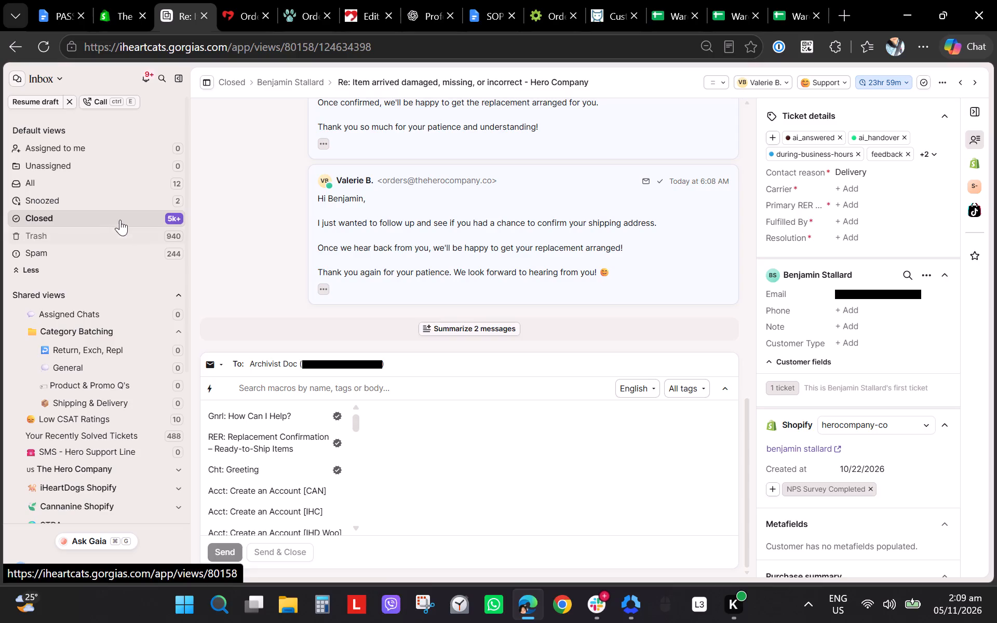
Open the newest chat conversation from the All view again.
click(126, 188)
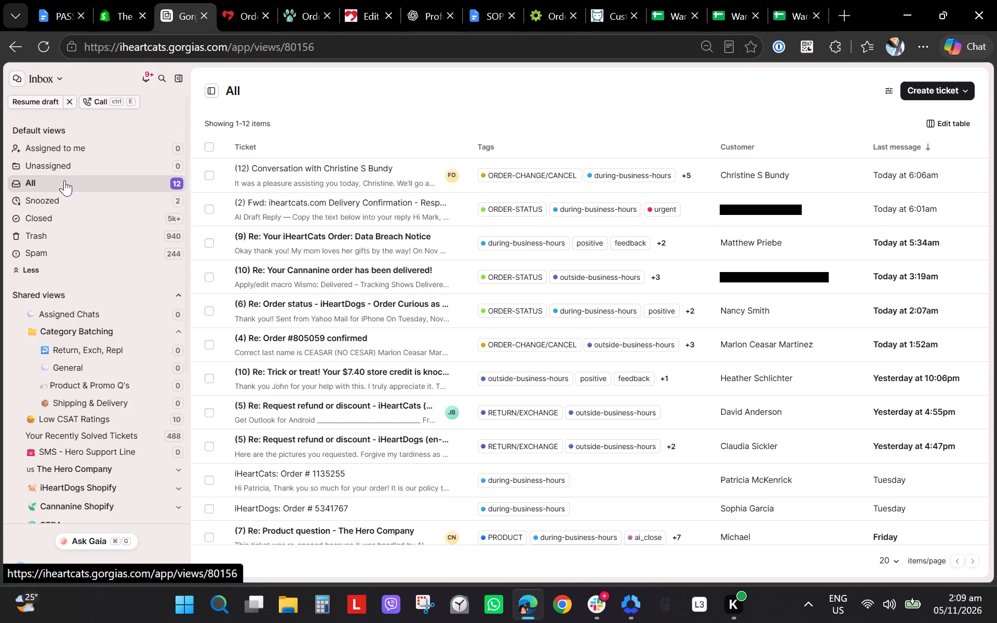
click(381, 179)
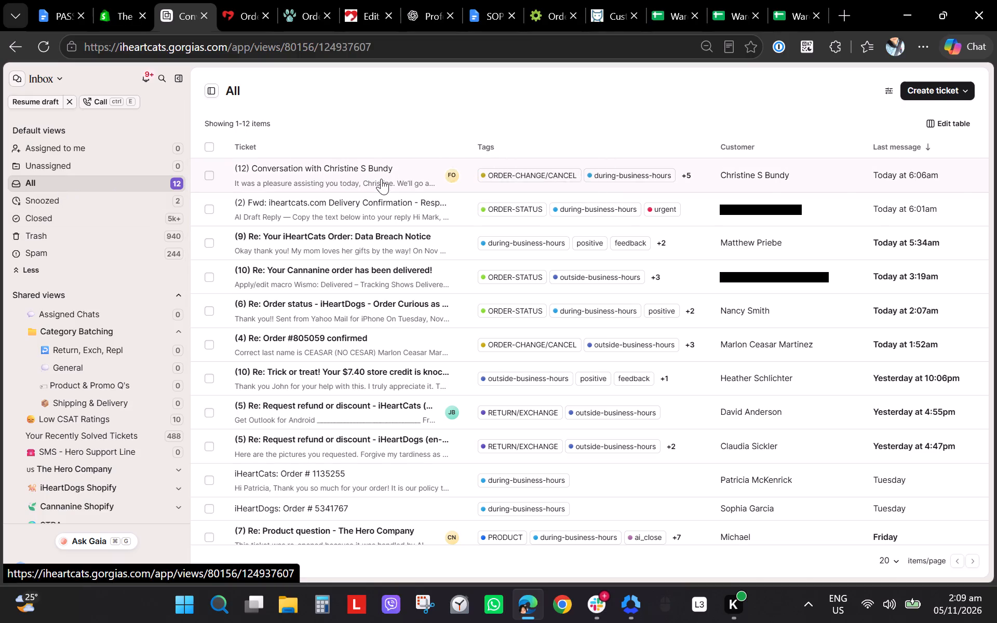